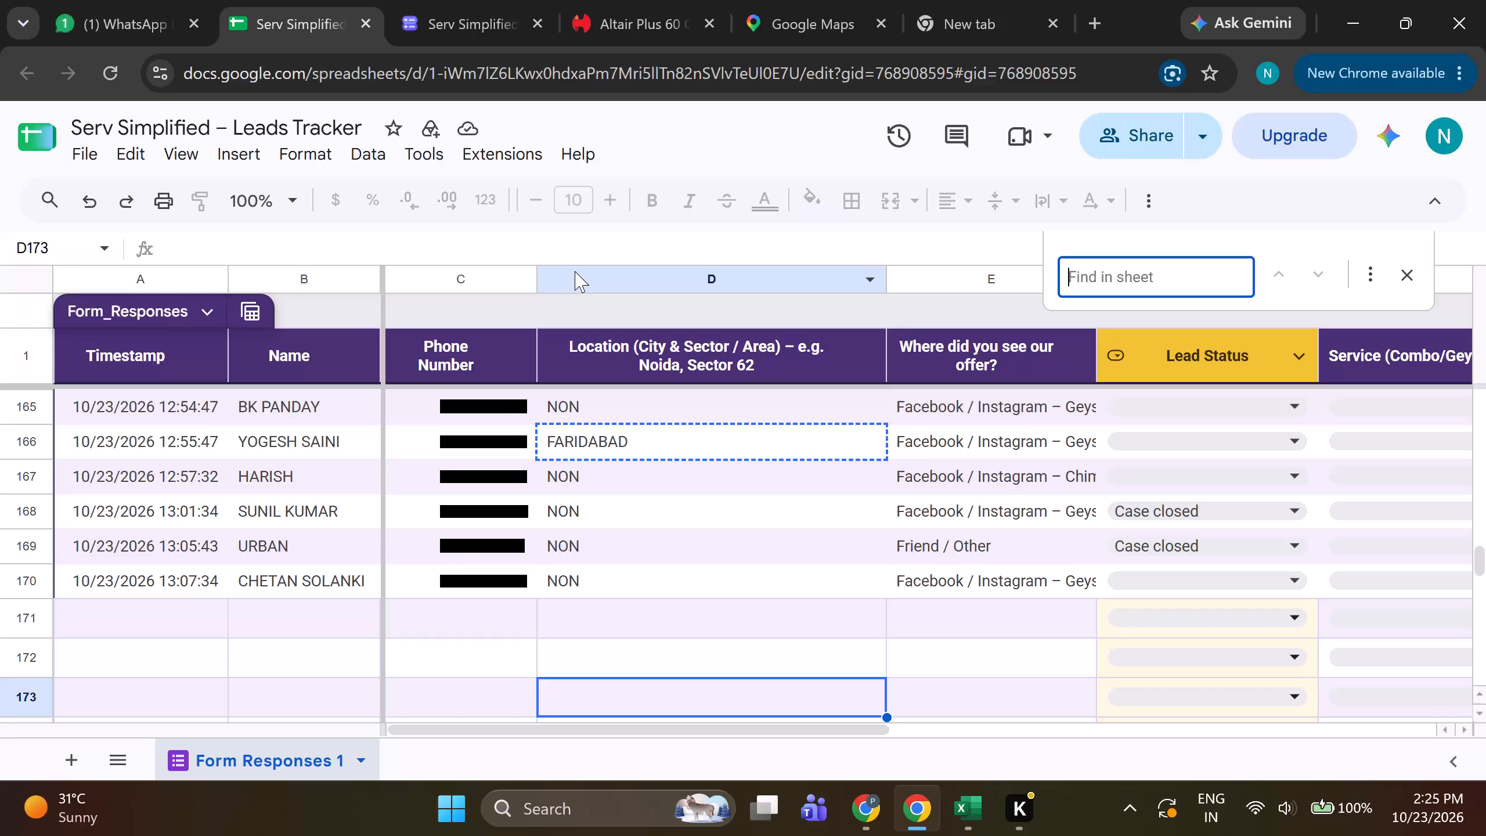
Search the Leads Tracker sheet for the copied phone number, with the space in its middle removed.
key(ctrl+v)
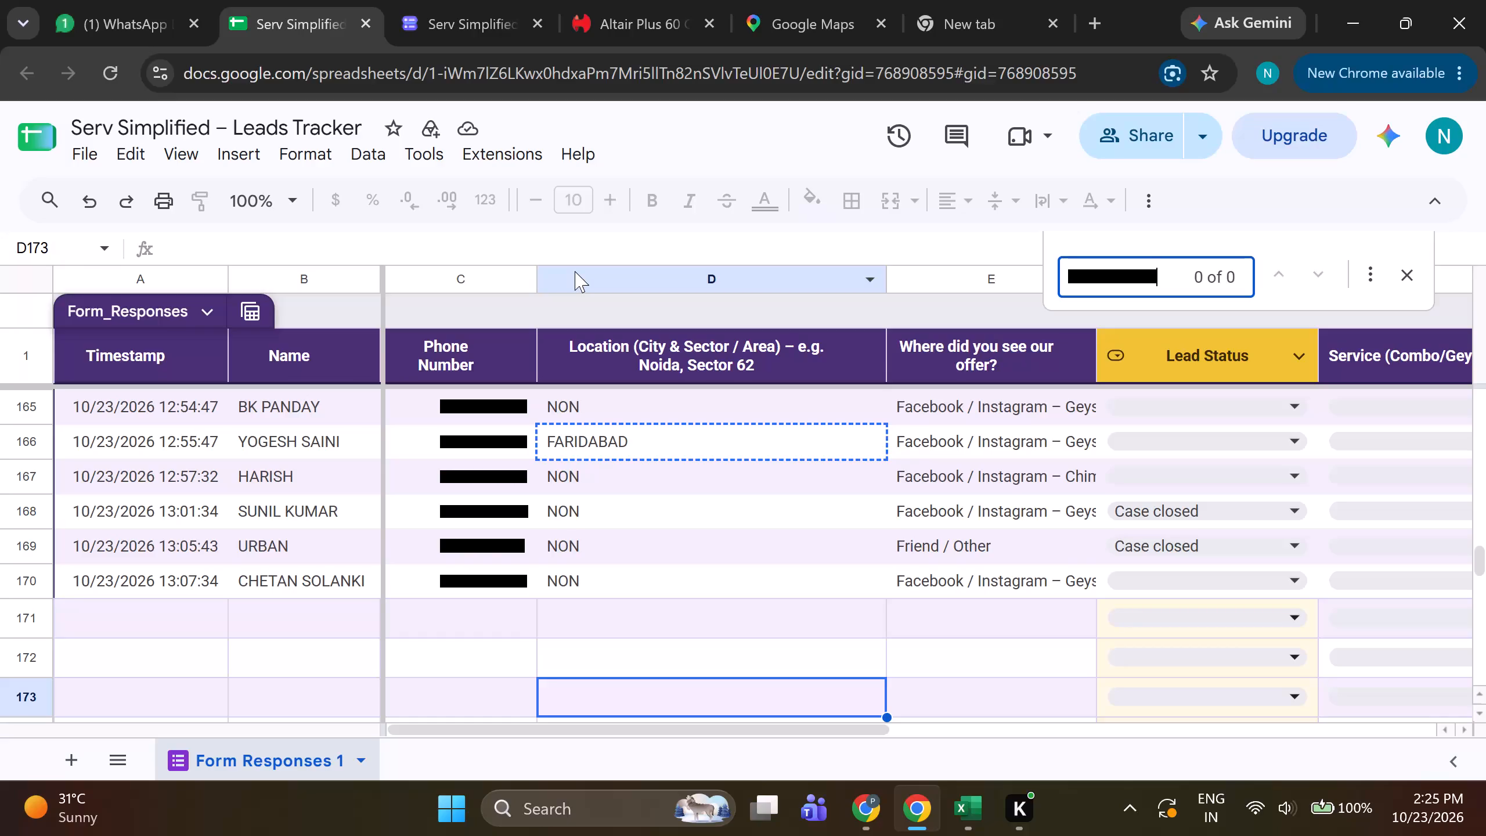
key(Left)
key(Left)
key(Left)
key(Left)
key(Left)
key(BackSpace)
click(1170, 282)
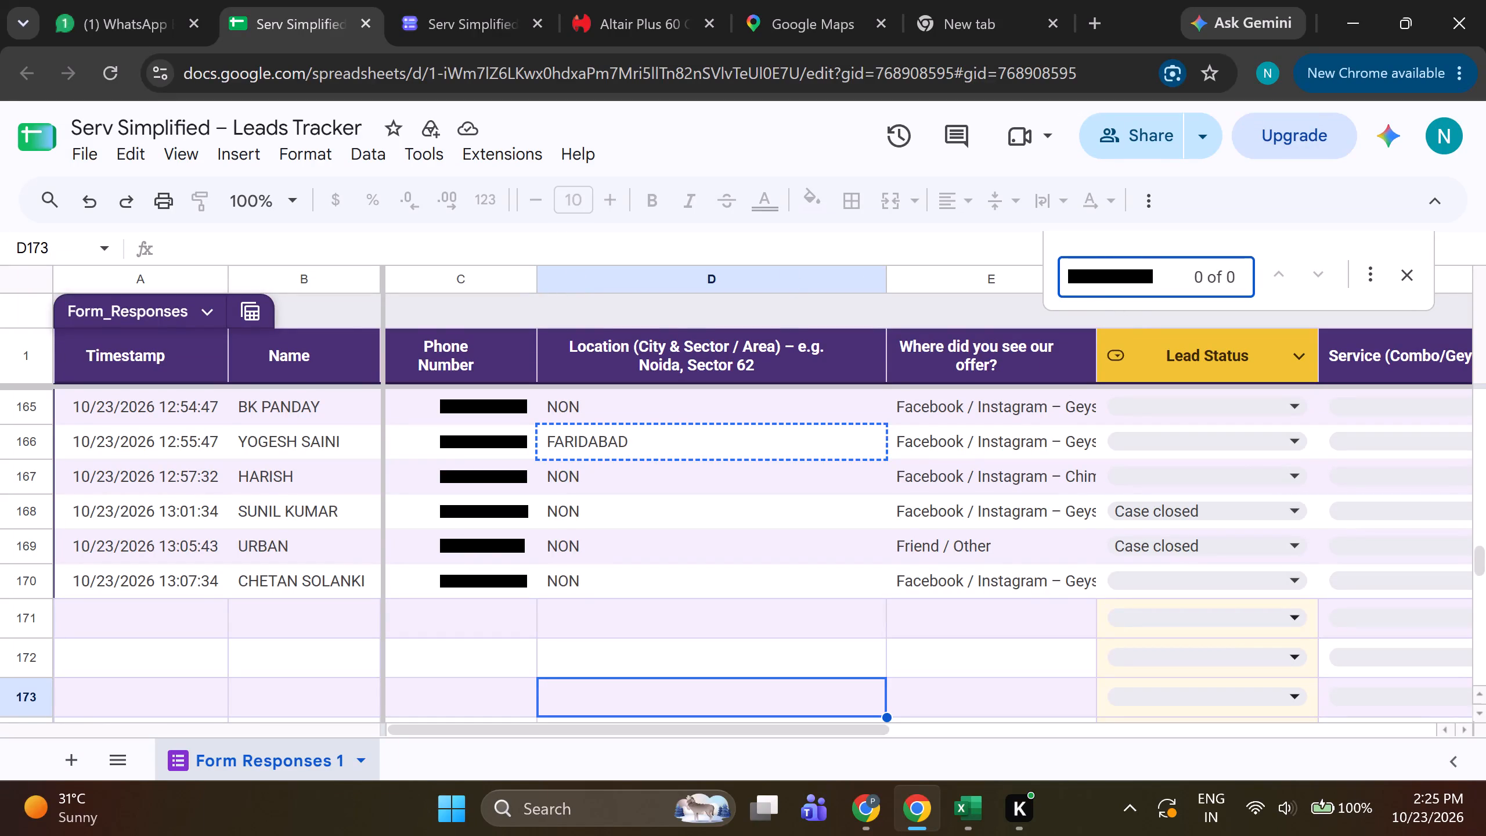
key(Return)
Copy the cleaned phone number, search for it in Master sheet 2026's Lead Tracker, and select the matching row's location cell.
triple_click(1168, 284)
key(ctrl+c)
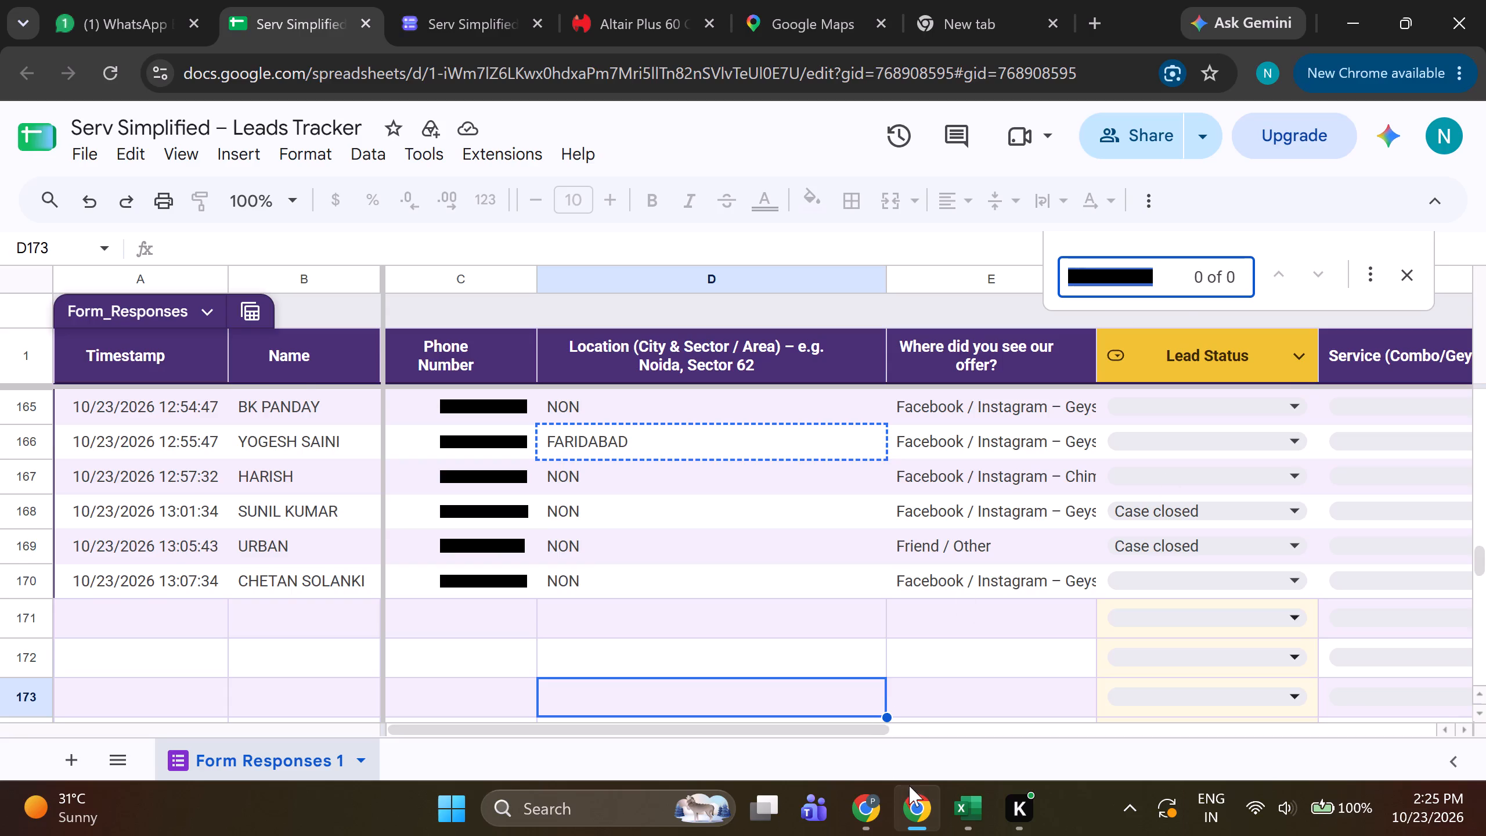
click(859, 809)
key(ctrl+f)
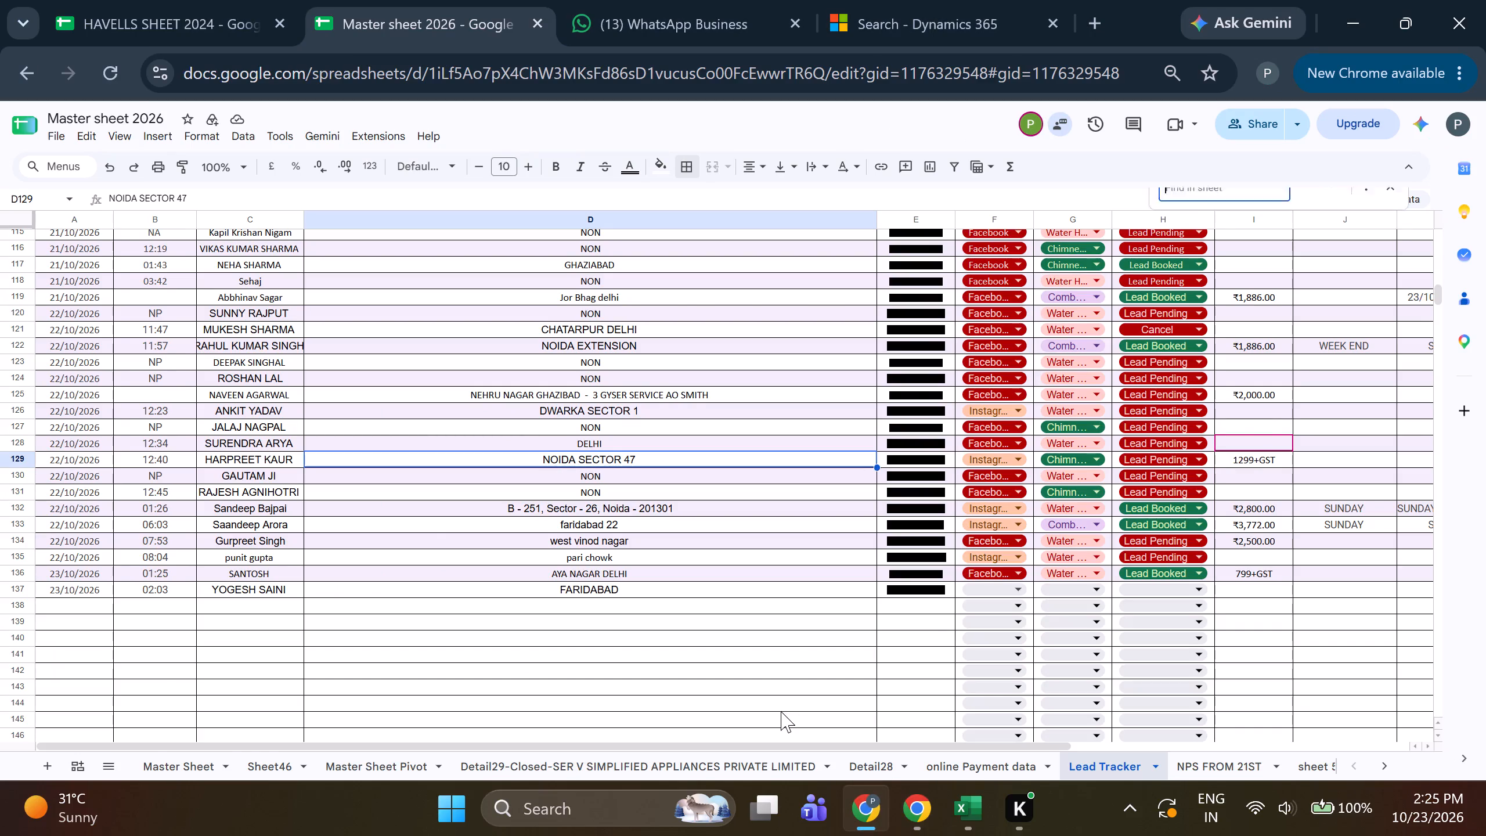
key(ctrl+v)
scroll(897, 666, up, 2)
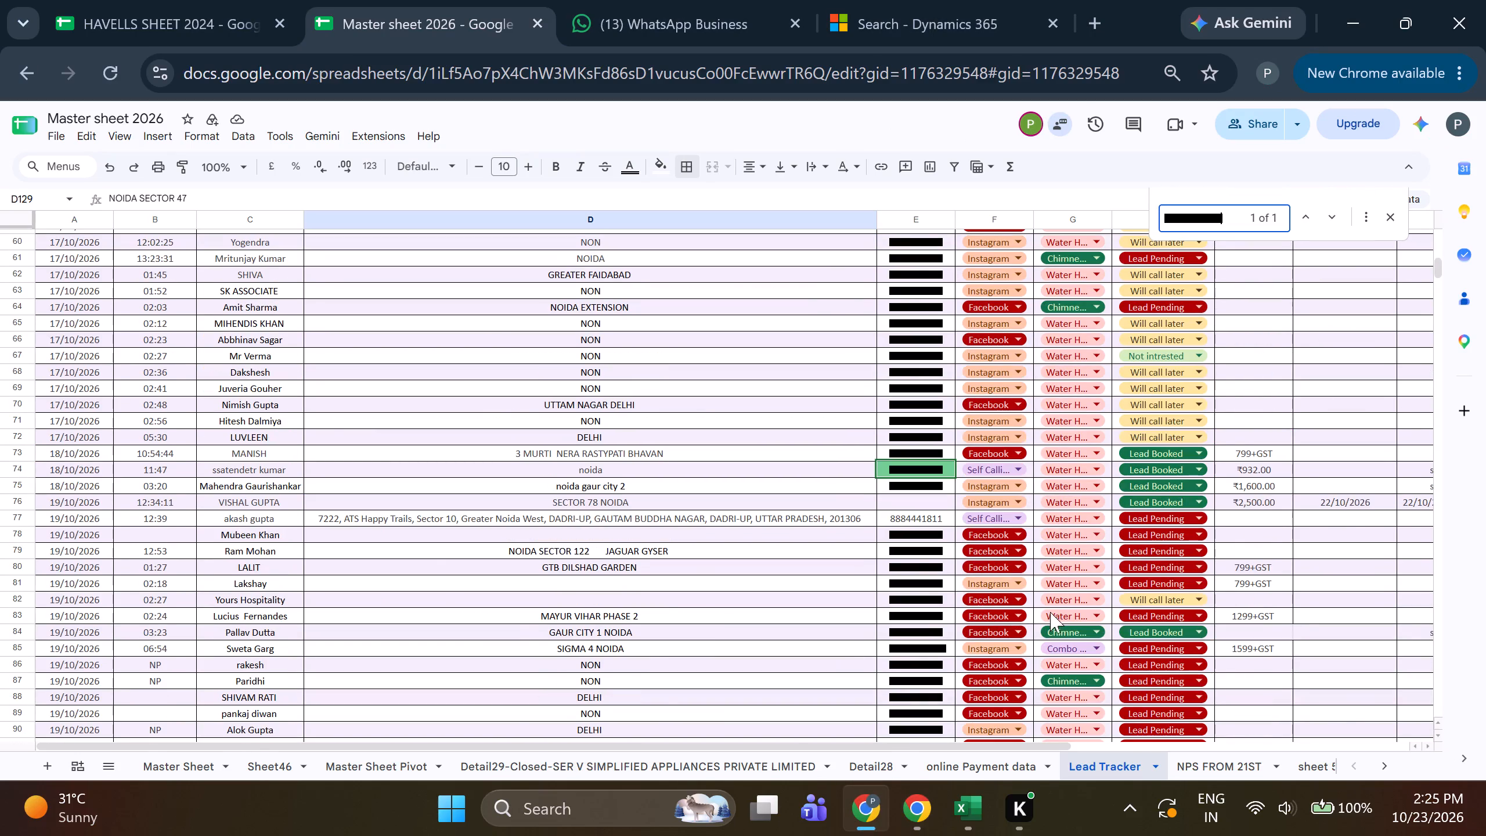
click(843, 470)
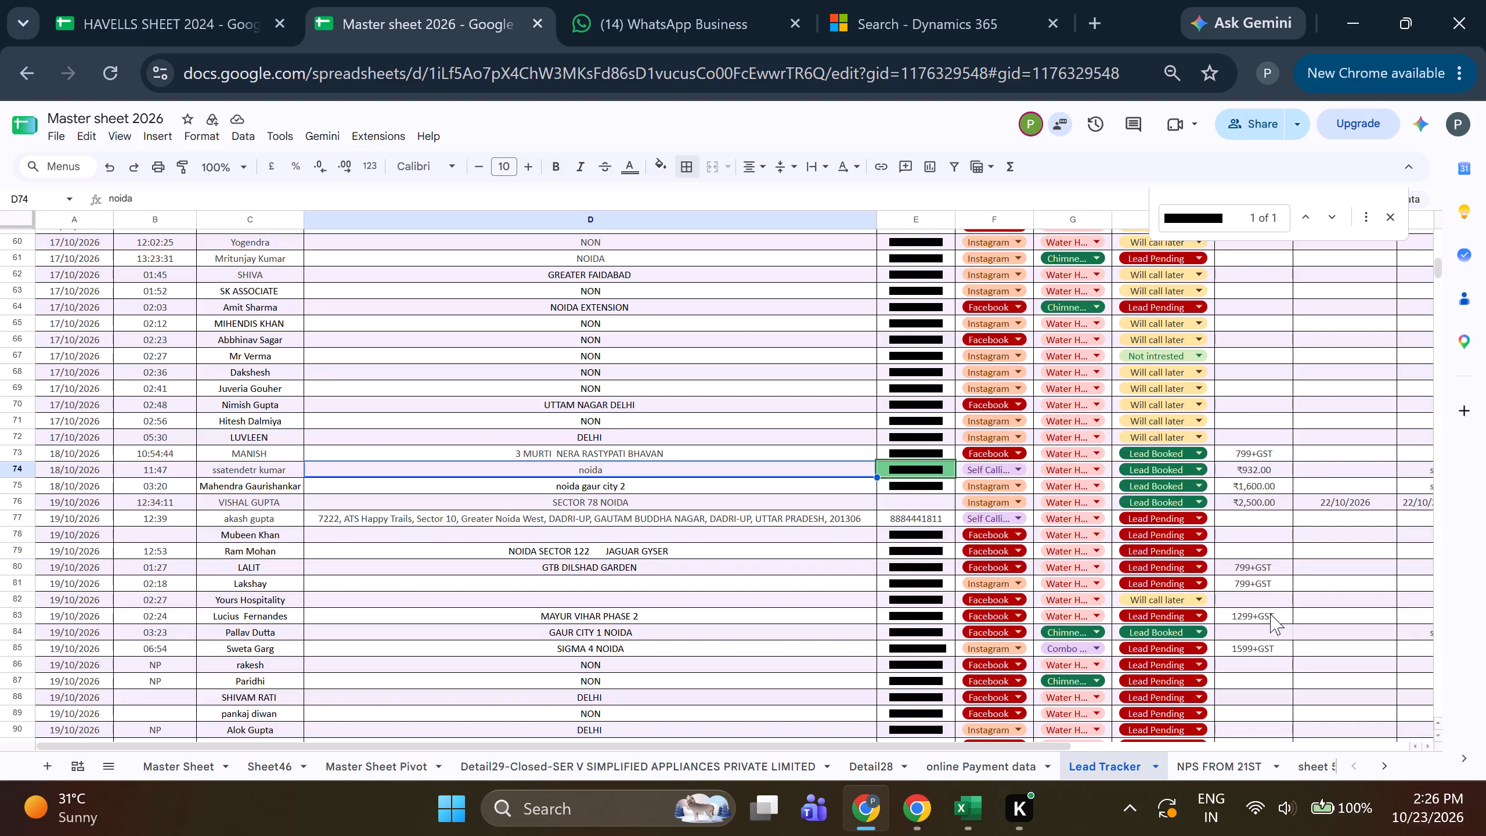
Check the schedule and location of the GAUR CITY 1 NOIDA lead in row 84, and copy its phone number.
click(1257, 634)
key(Right)
key(Right)
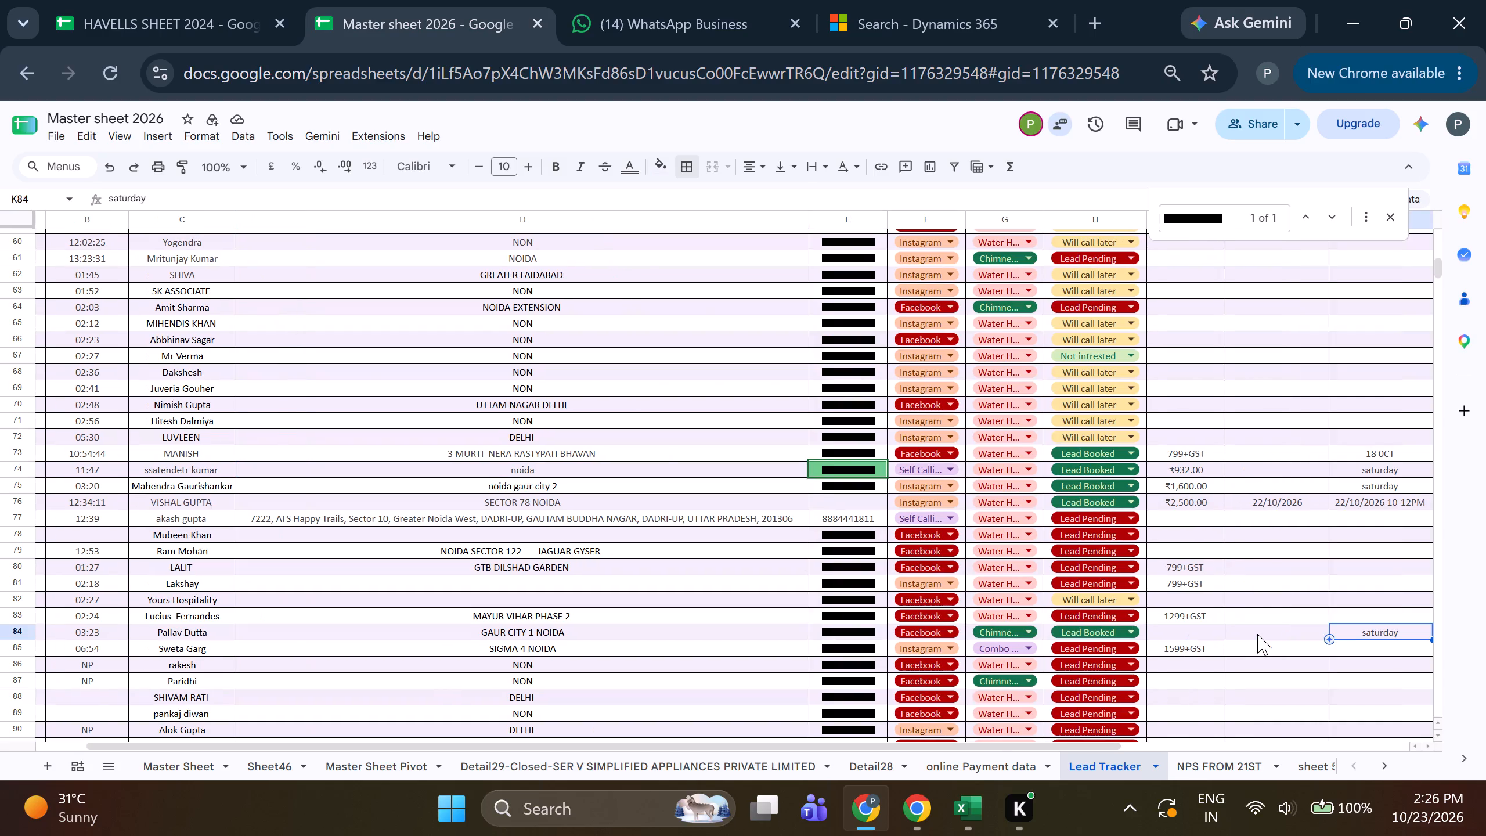
key(Left)
key(Left)
key(Left)
key(Left)
key(Left)
key(Left)
key(Left)
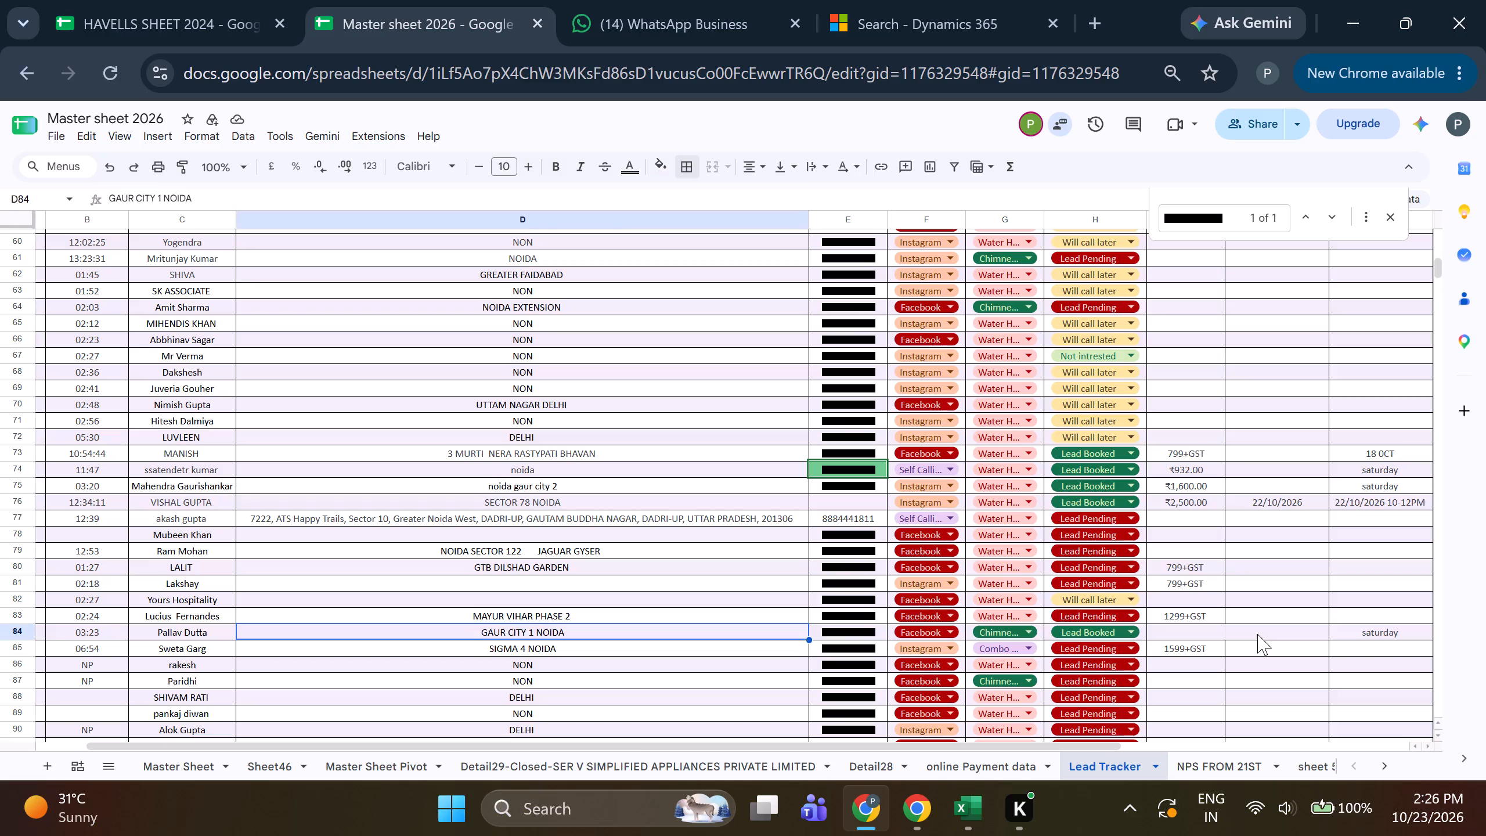
key(Right)
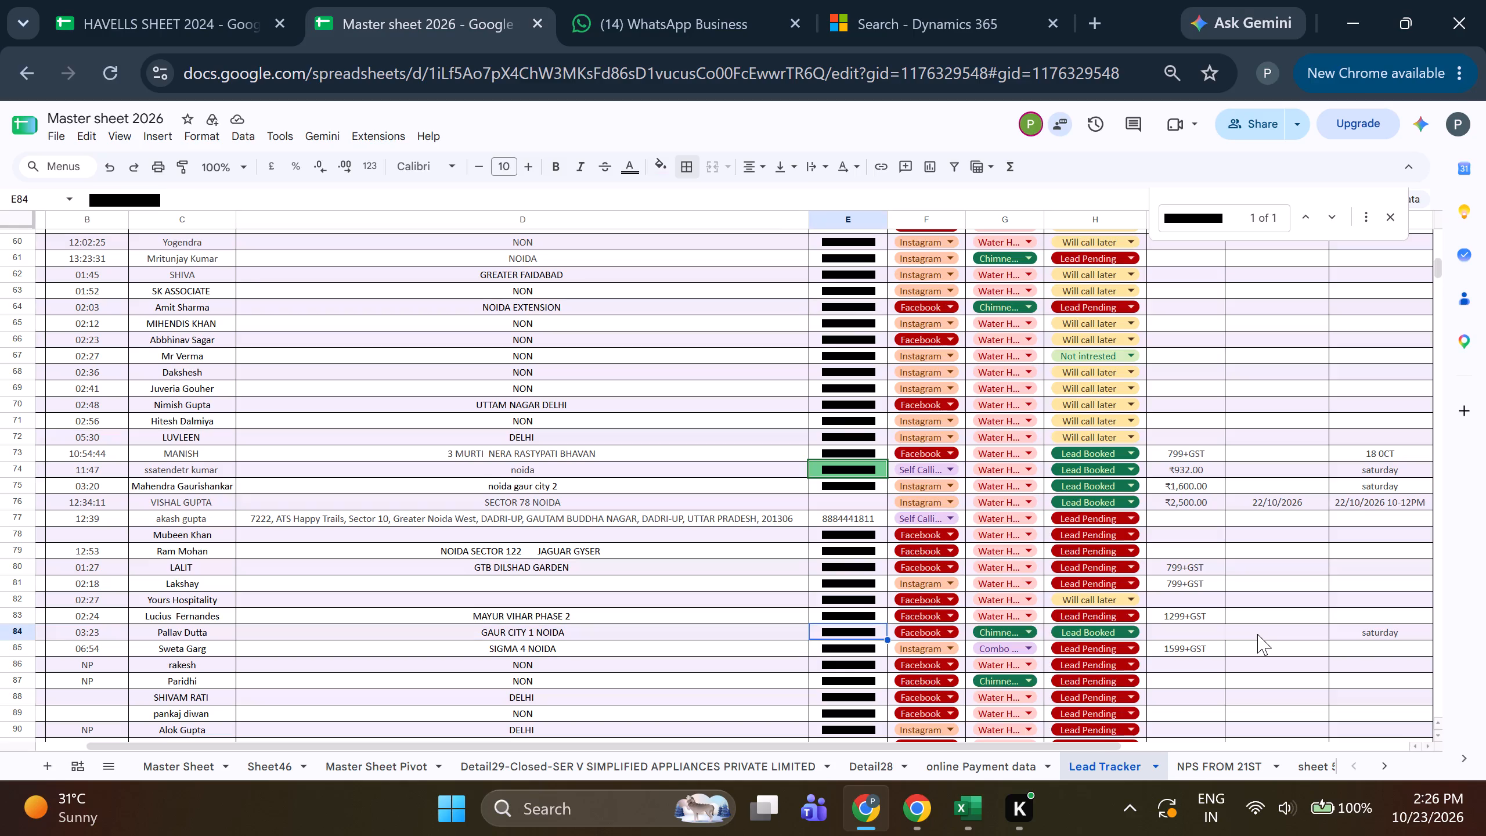
key(ctrl+c)
click(206, 0)
click(356, 0)
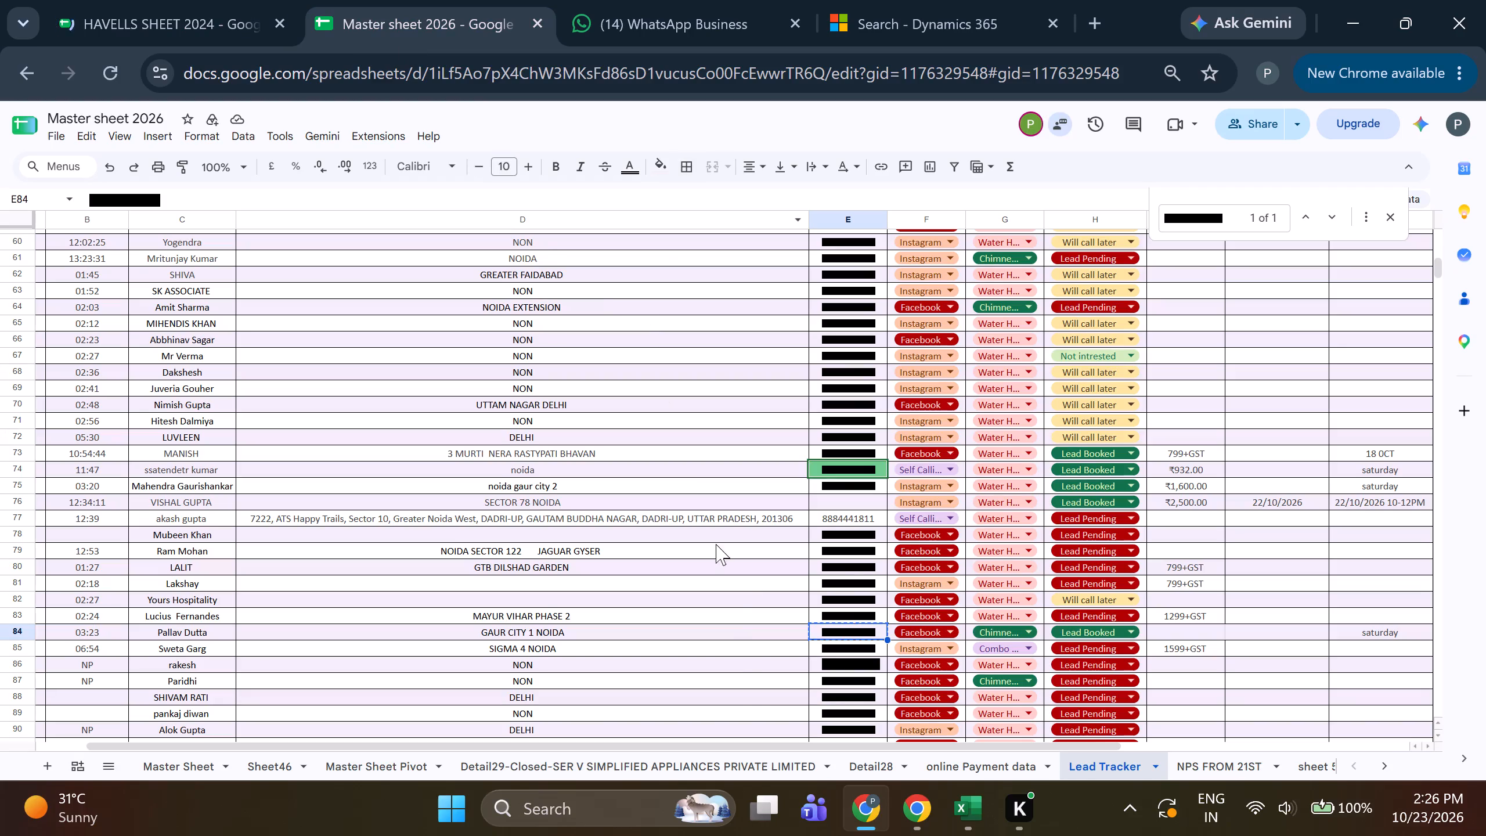
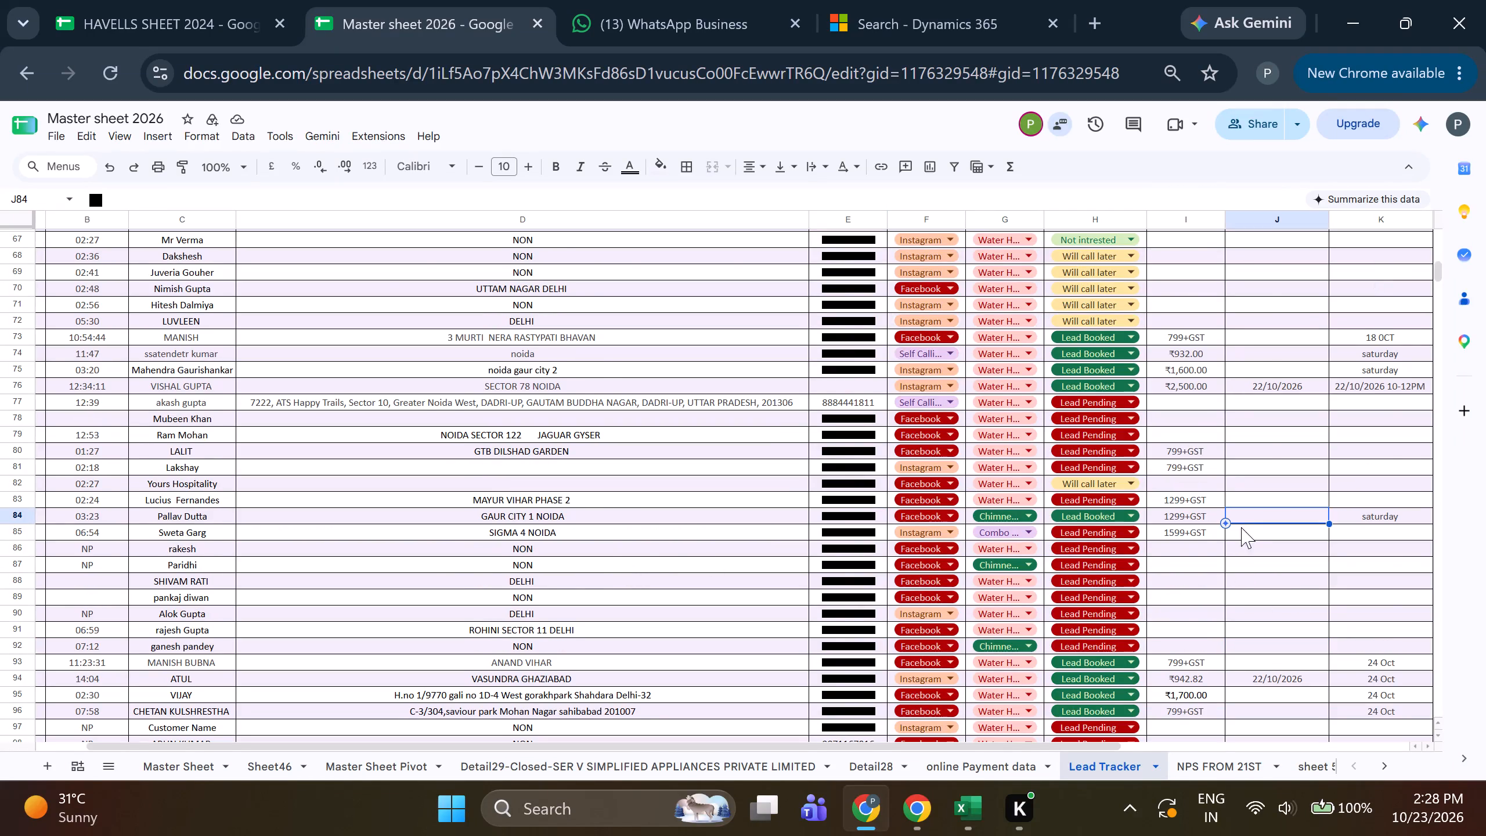
Add a filter to the Lead Tracker sheet and limit the Lead Status column to Lead Booked only.
scroll(808, 612, down, 1)
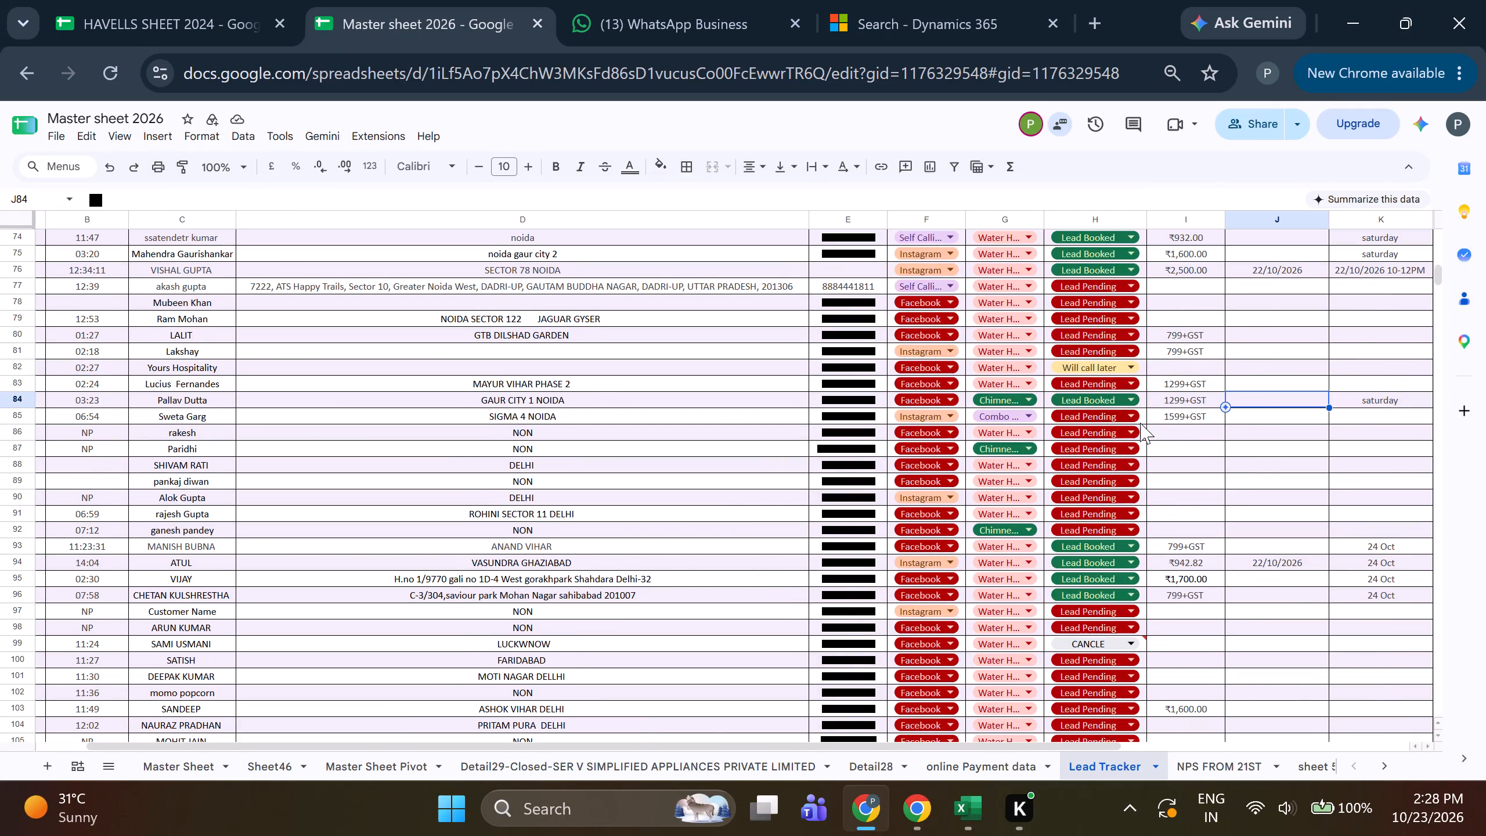
click(723, 405)
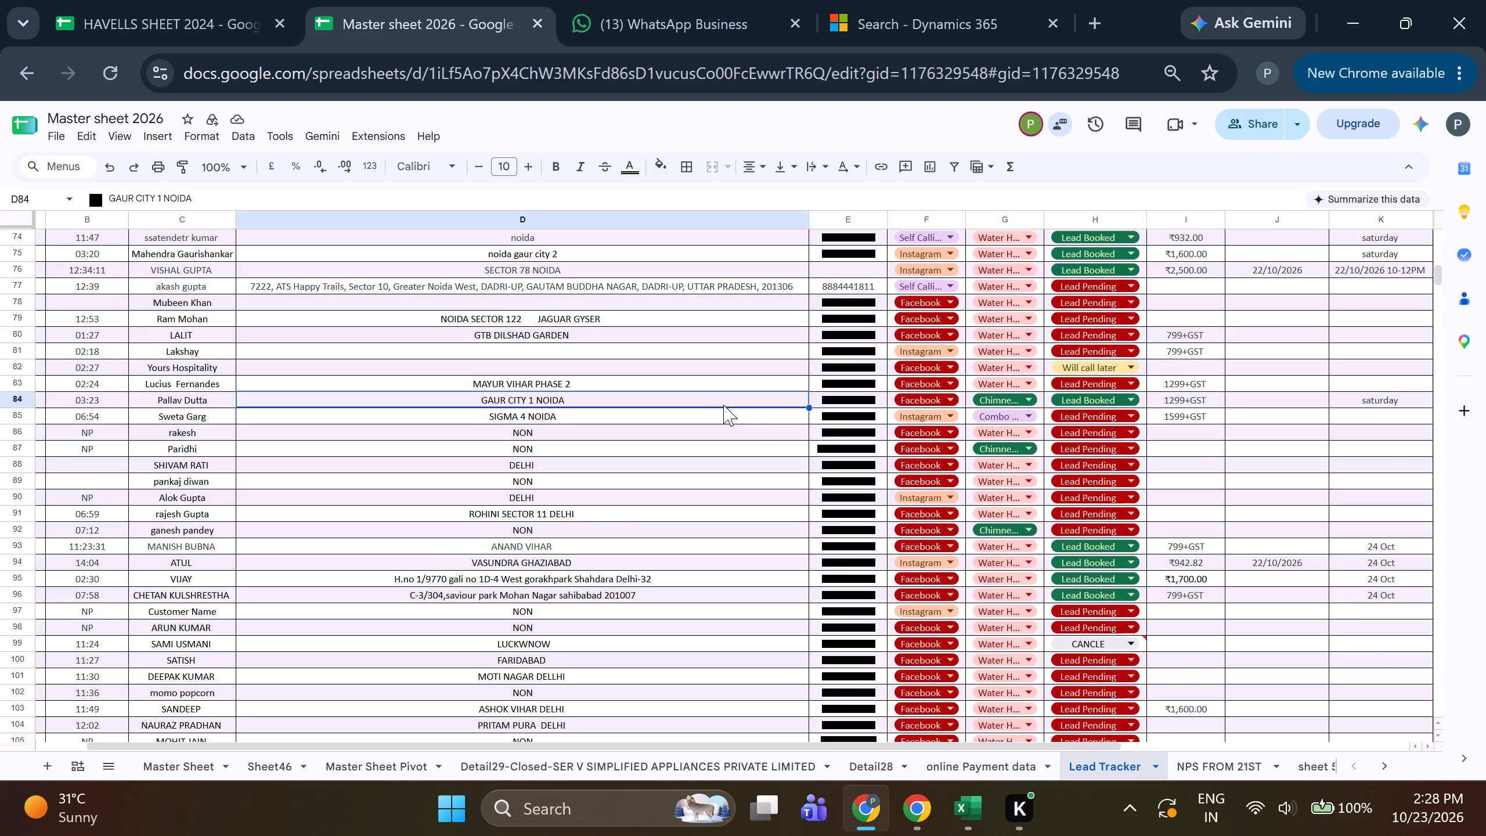
scroll(776, 526, down, 1)
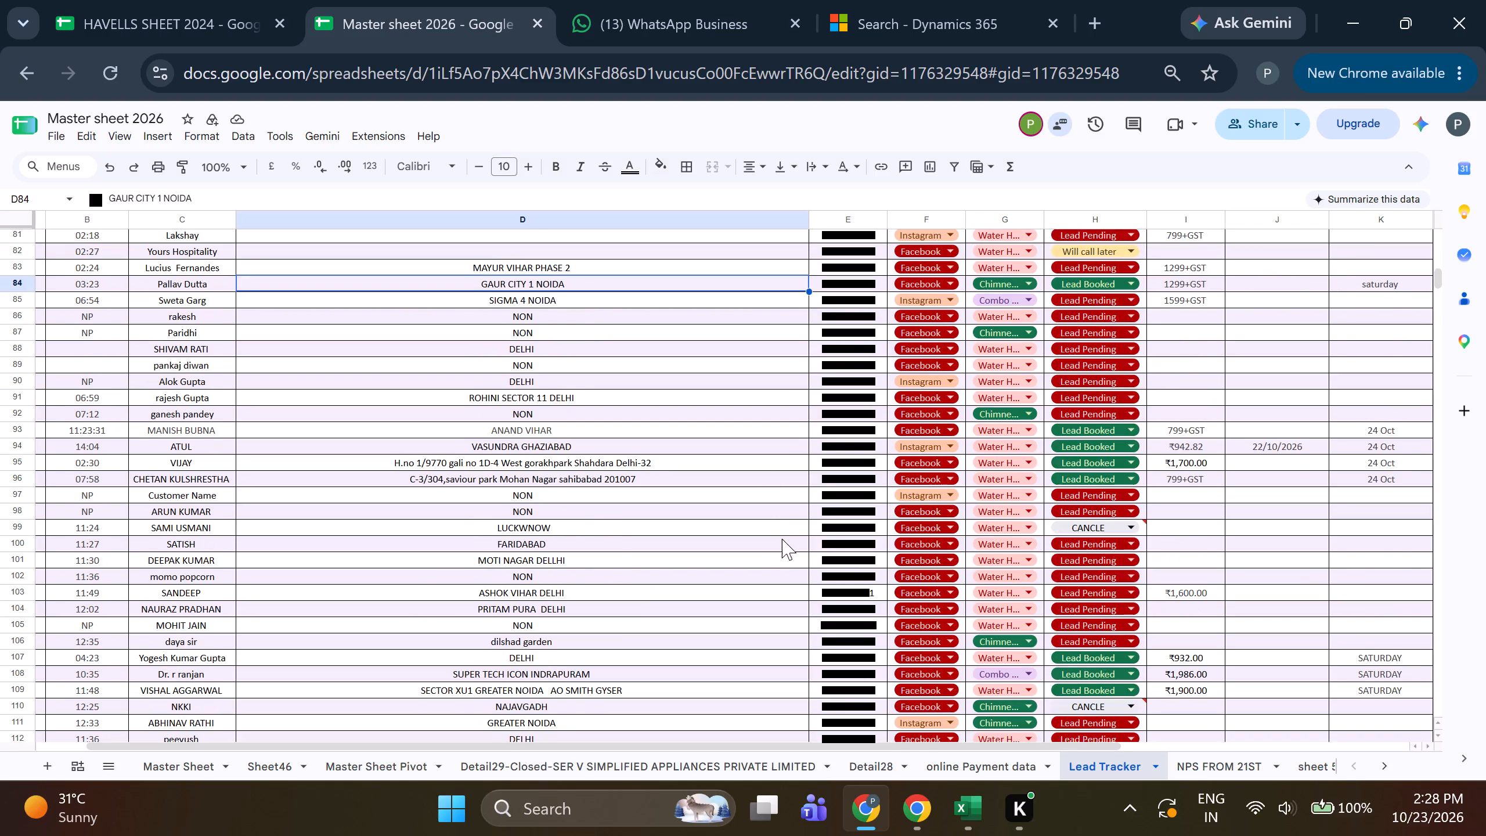
scroll(778, 534, down, 5)
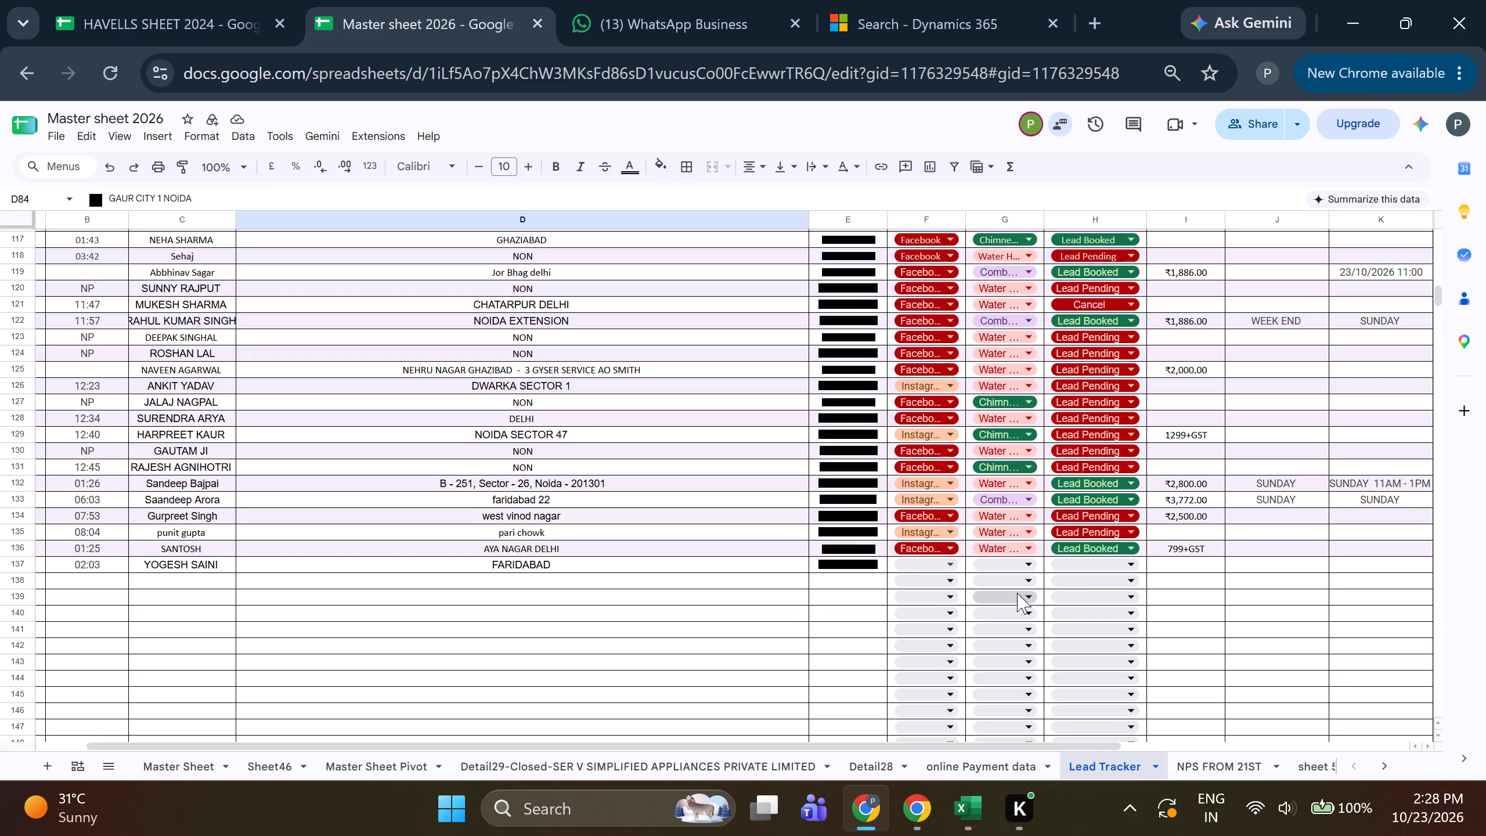
scroll(1156, 455, up, 4)
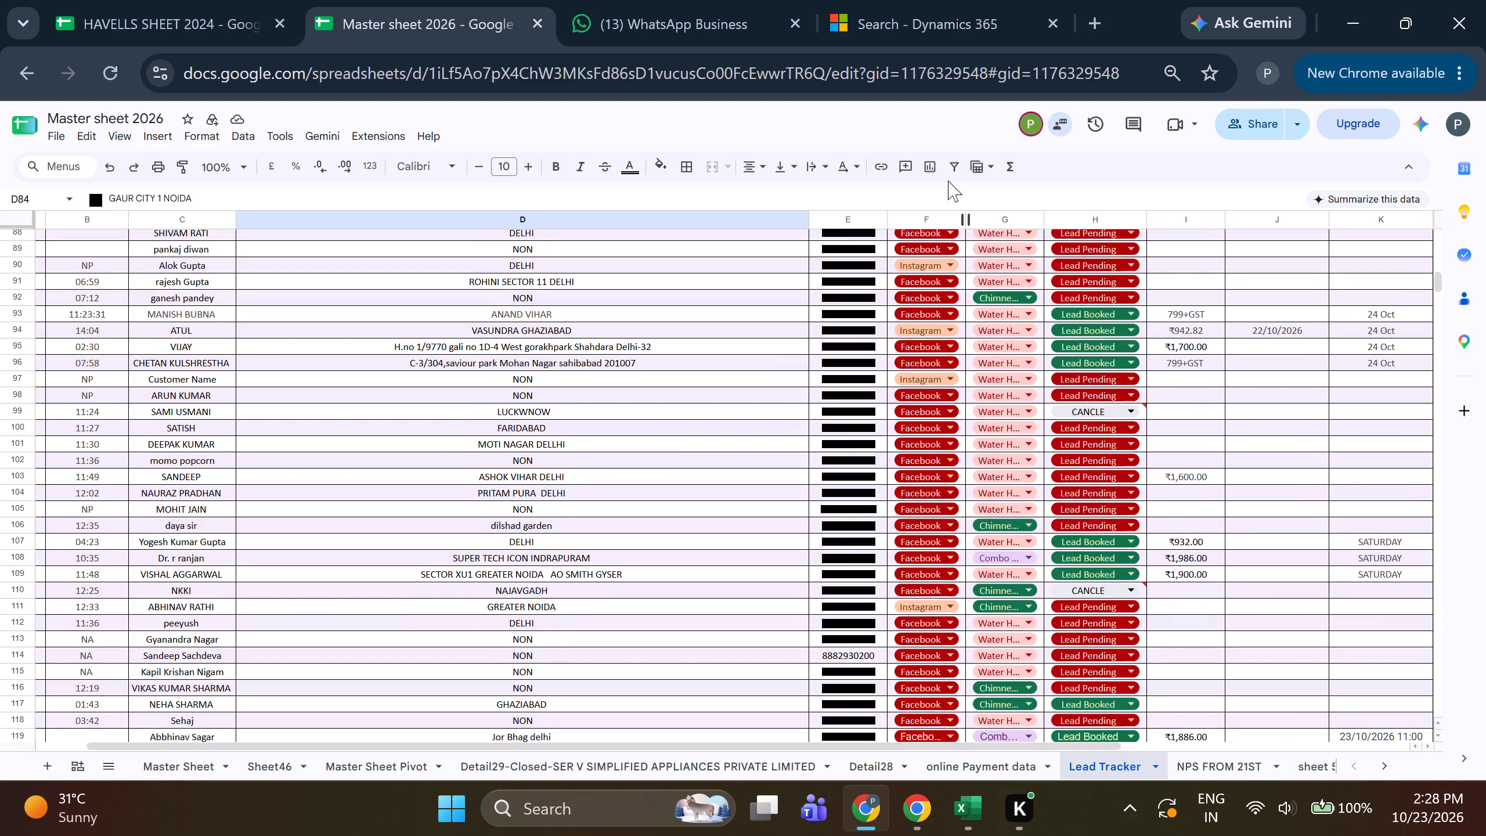
click(814, 330)
click(958, 171)
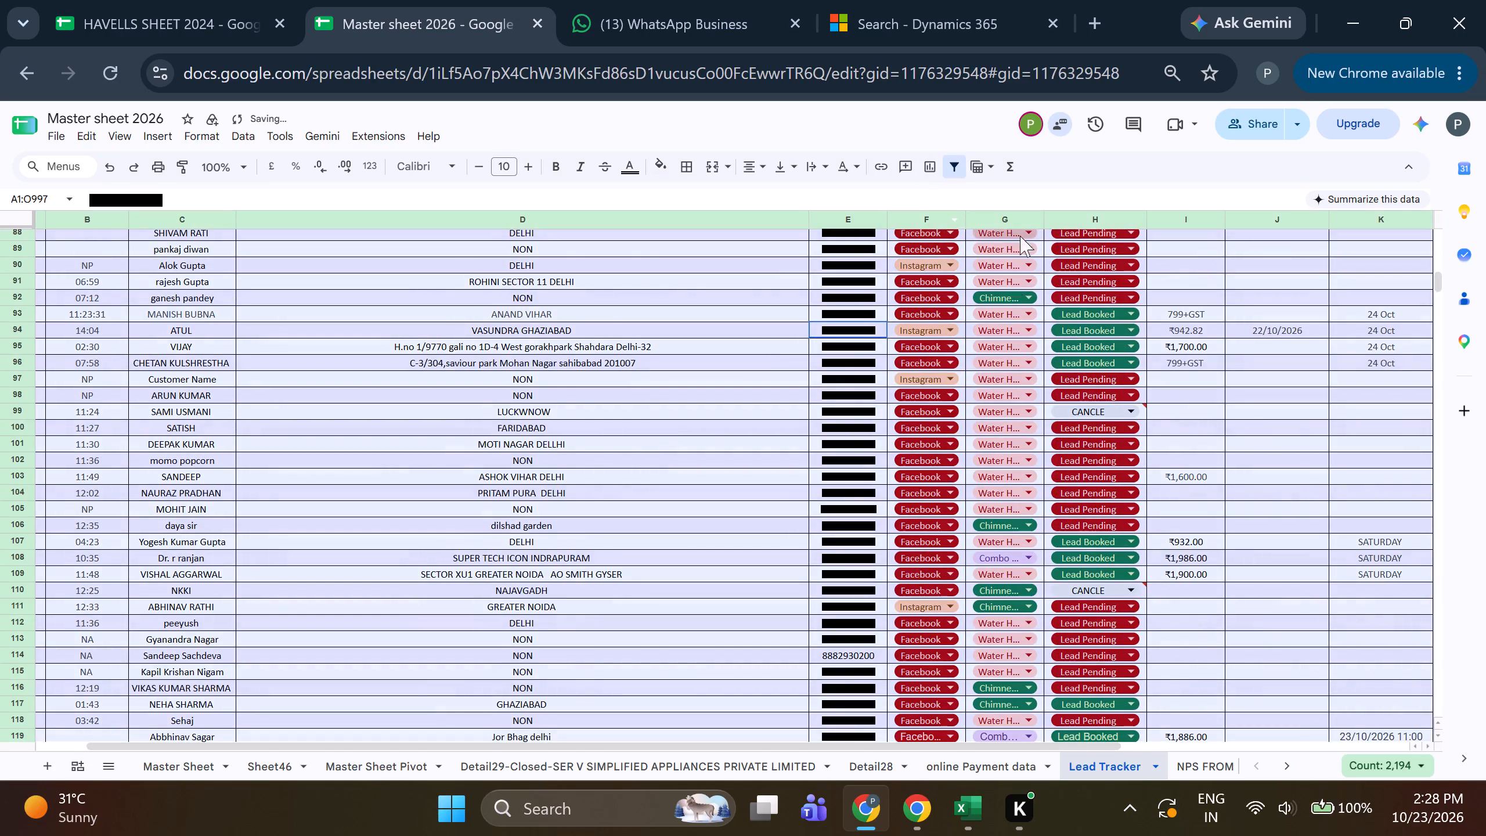
scroll(1045, 326, up, 20)
scroll(1045, 326, up, 2)
click(1134, 242)
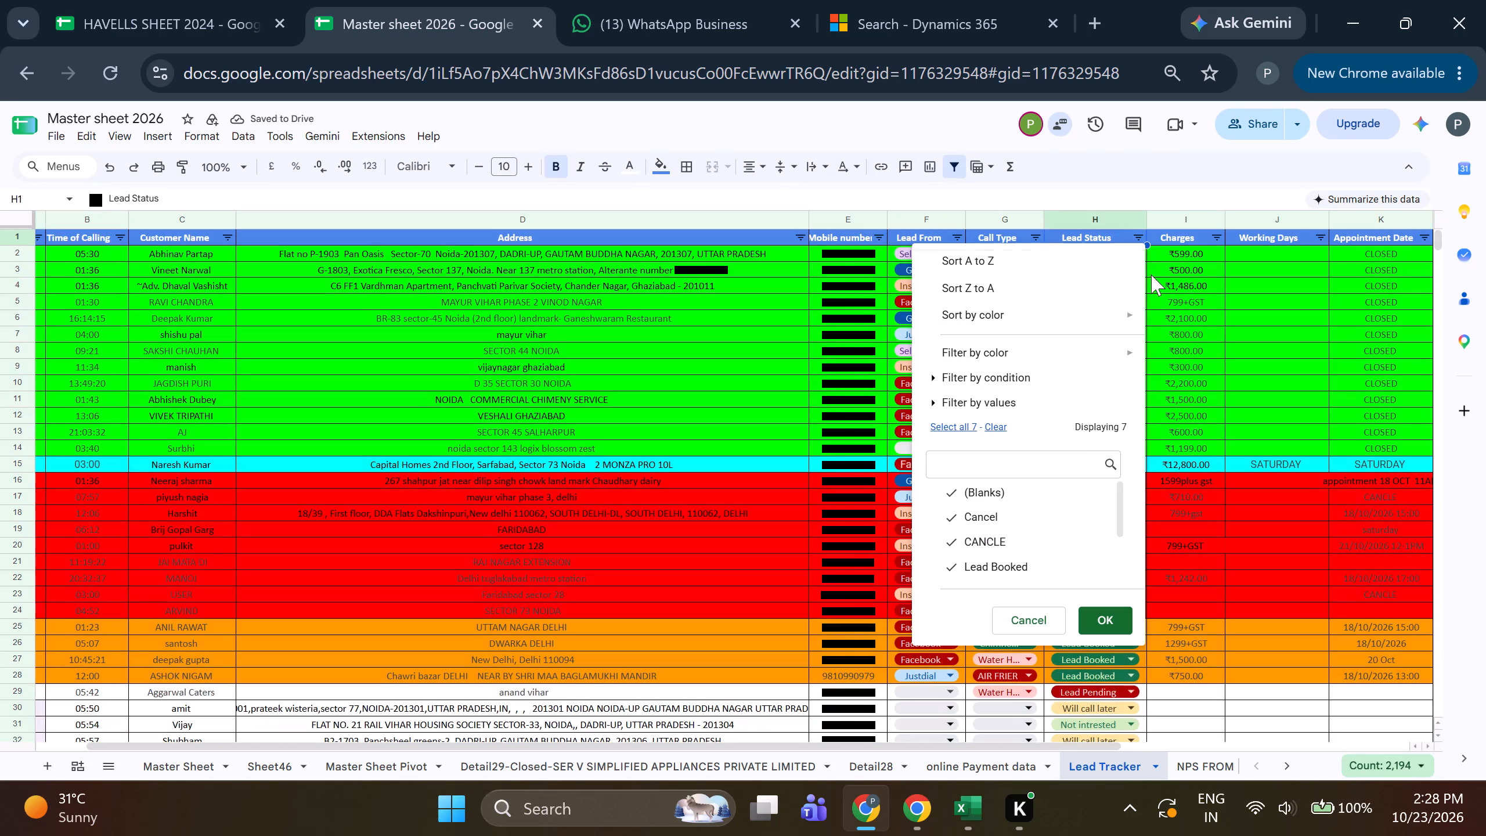
click(996, 426)
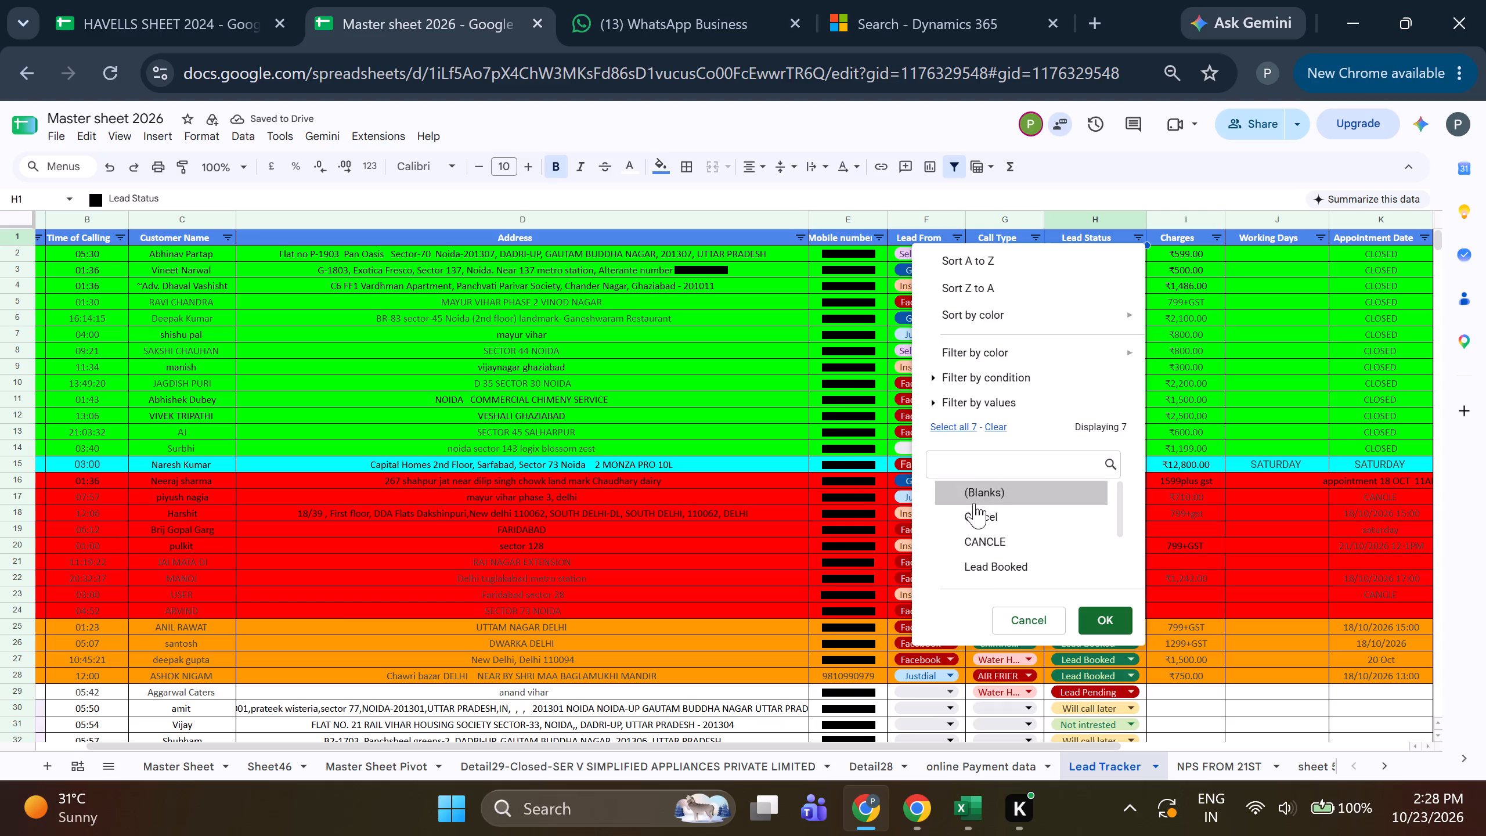
click(982, 573)
click(1095, 614)
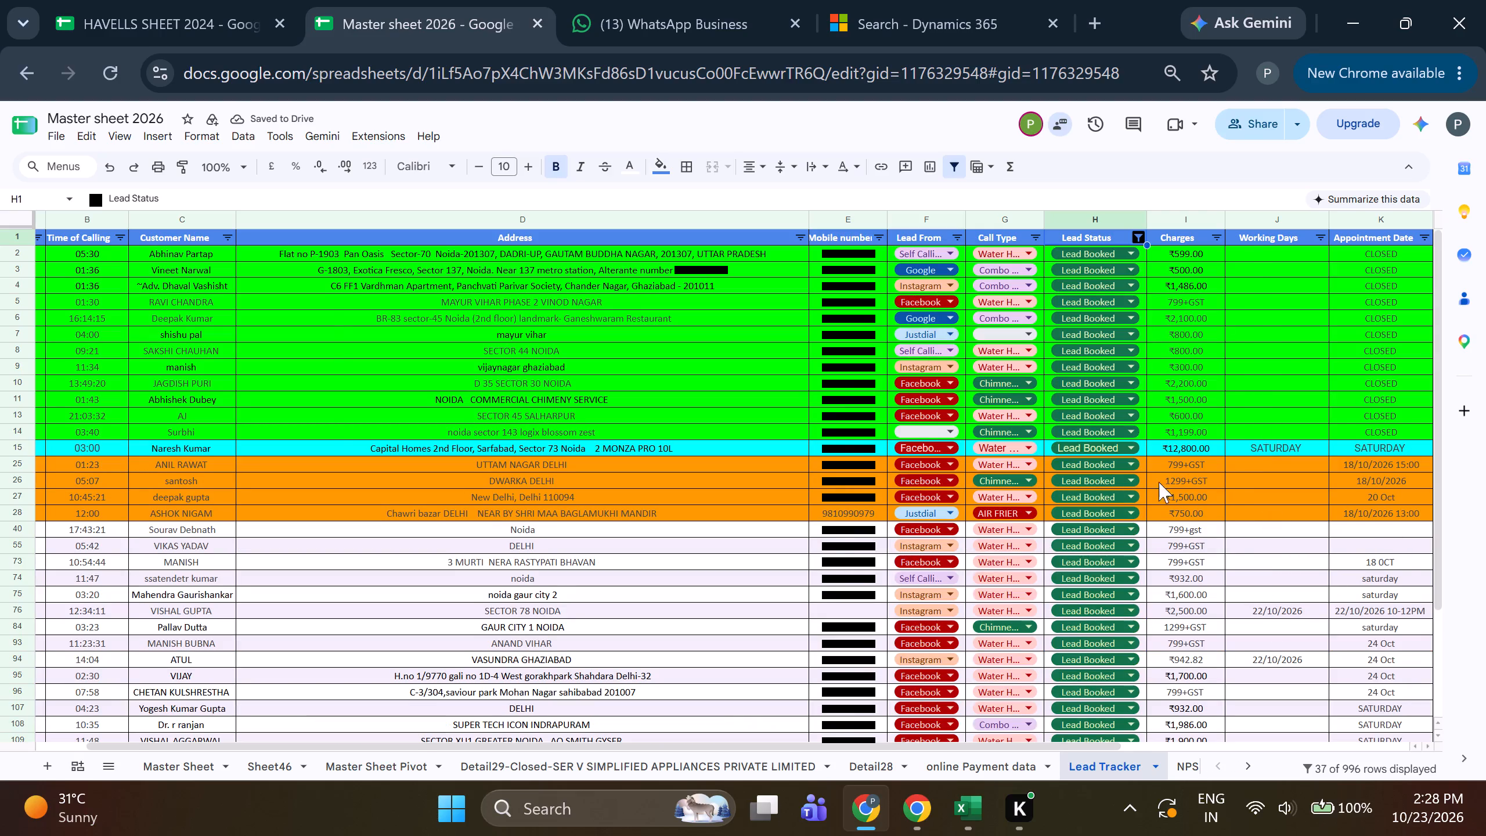
Hide rows 1 to 28, covering the header and the green, cyan and orange highlighted leads.
drag(0, 254, 5, 428)
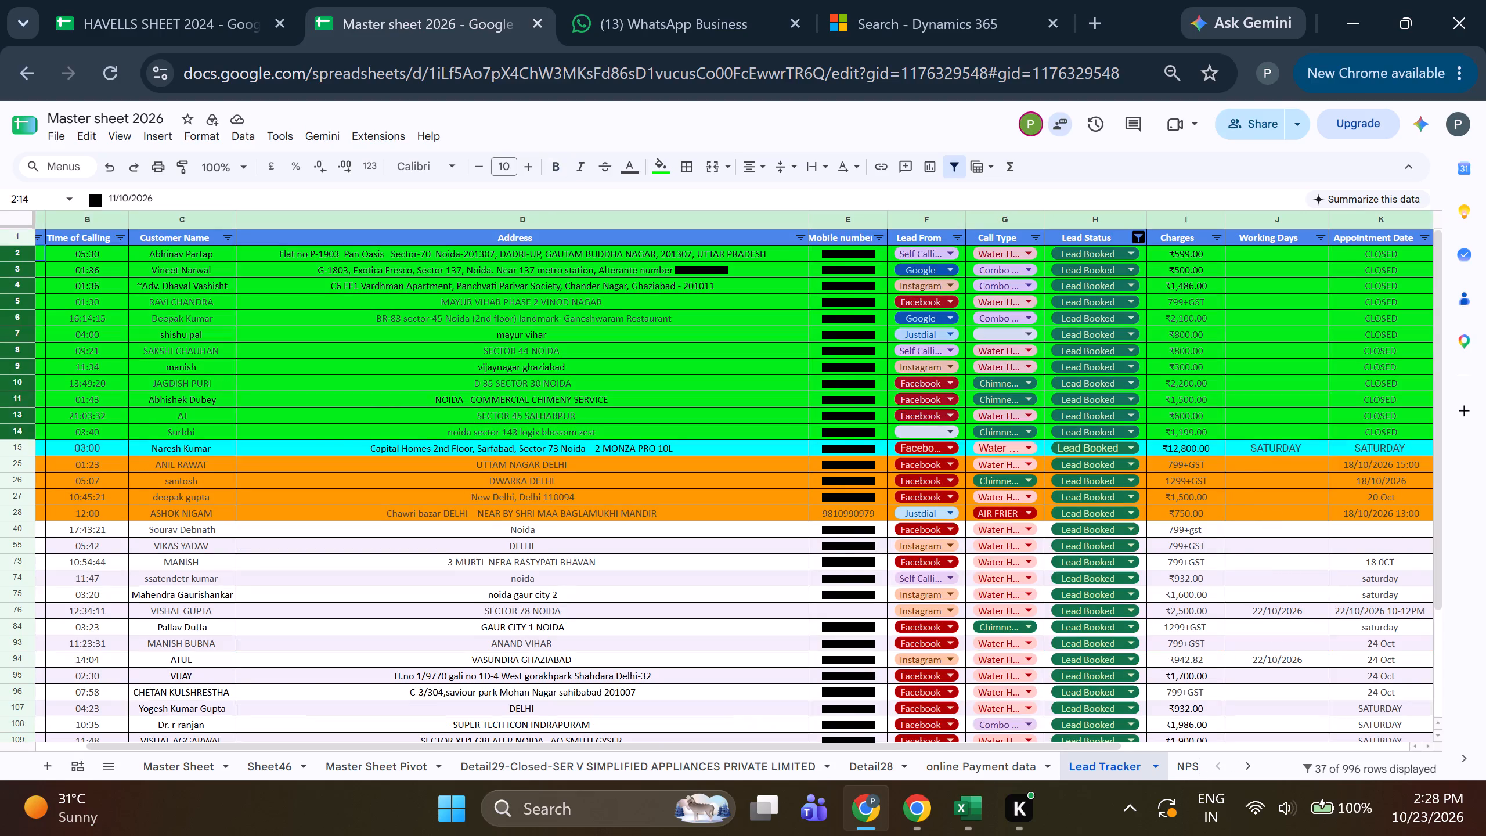
drag(5, 428, 0, 522)
click(0, 522)
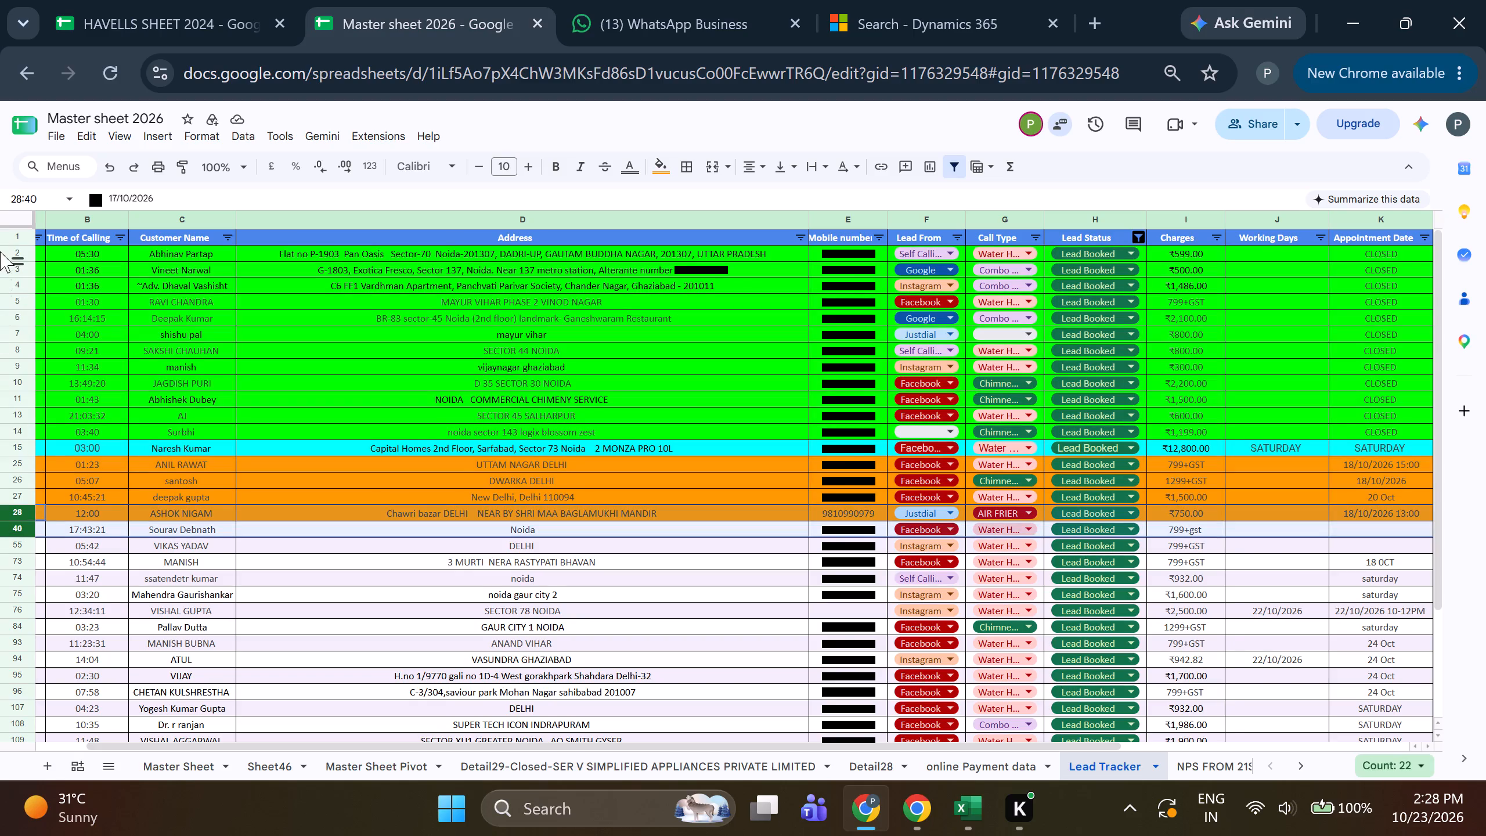
drag(10, 233, 16, 513)
right_click(13, 515)
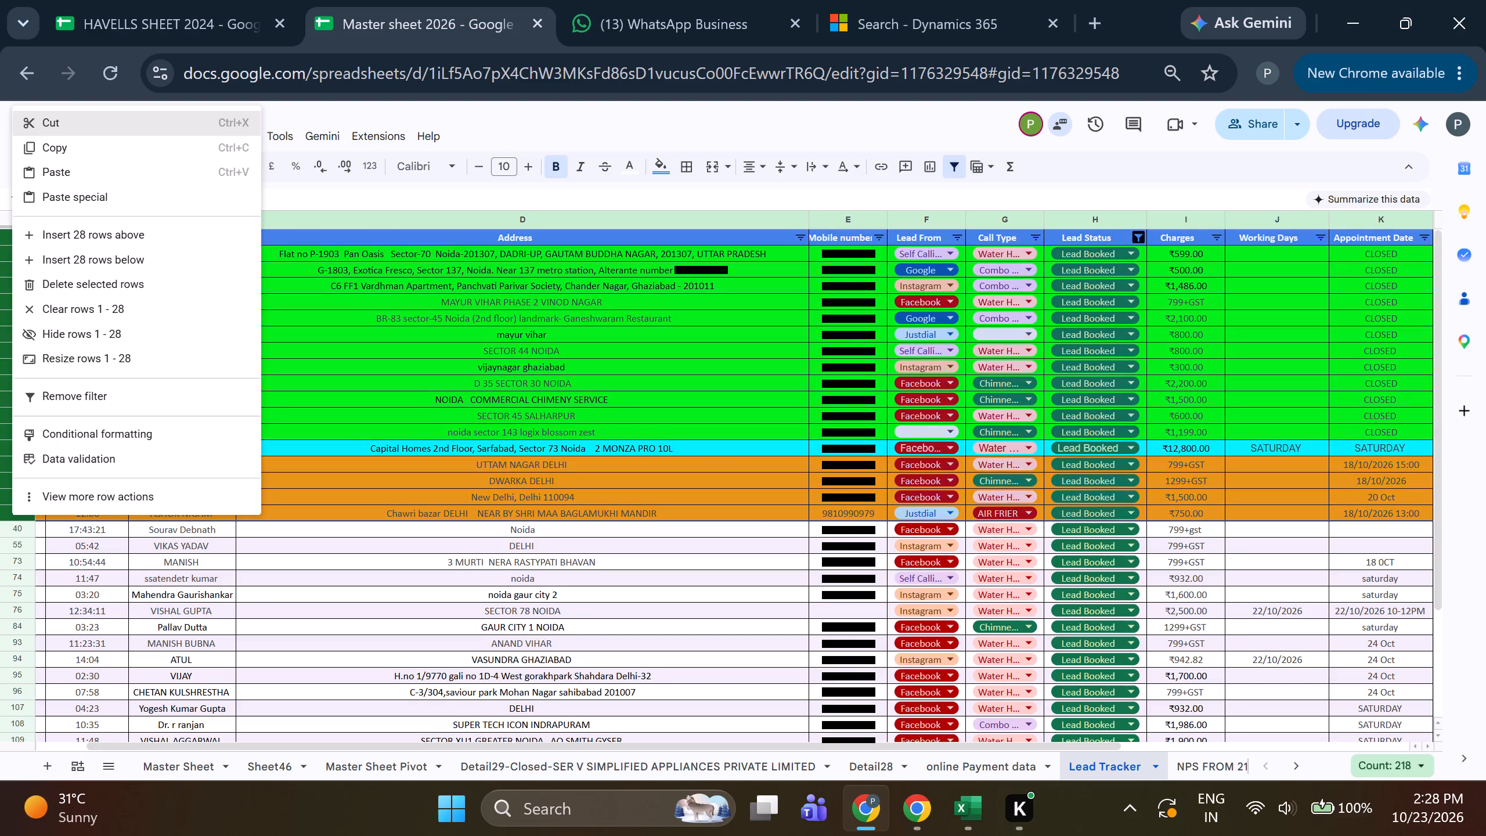
click(78, 338)
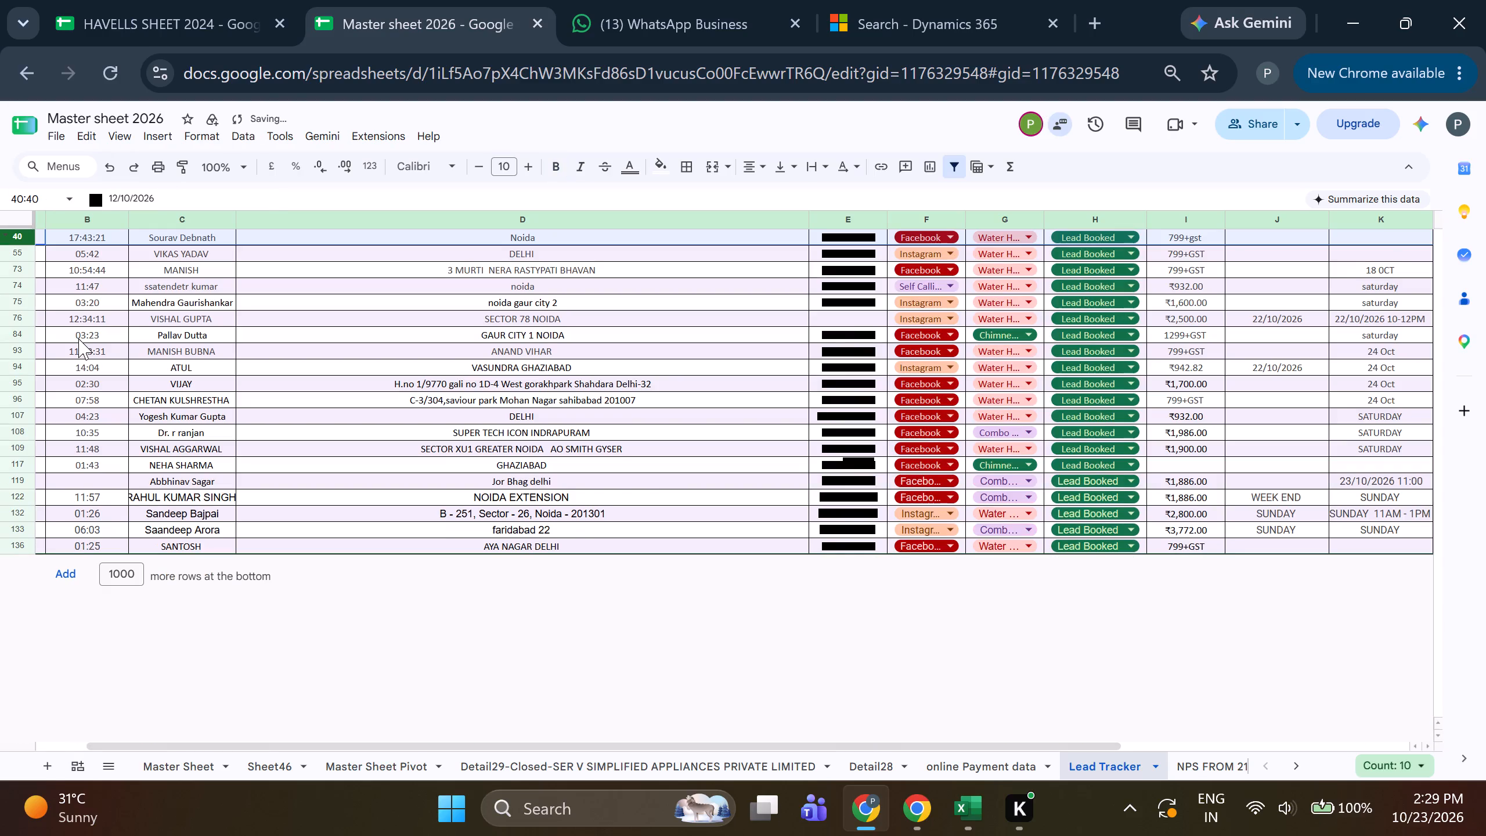
Review the remaining booked leads and check the mobile number and customer name of the SECTOR 78 NOIDA lead in row 76.
scroll(669, 456, up, 2)
scroll(1265, 339, up, 3)
click(1245, 241)
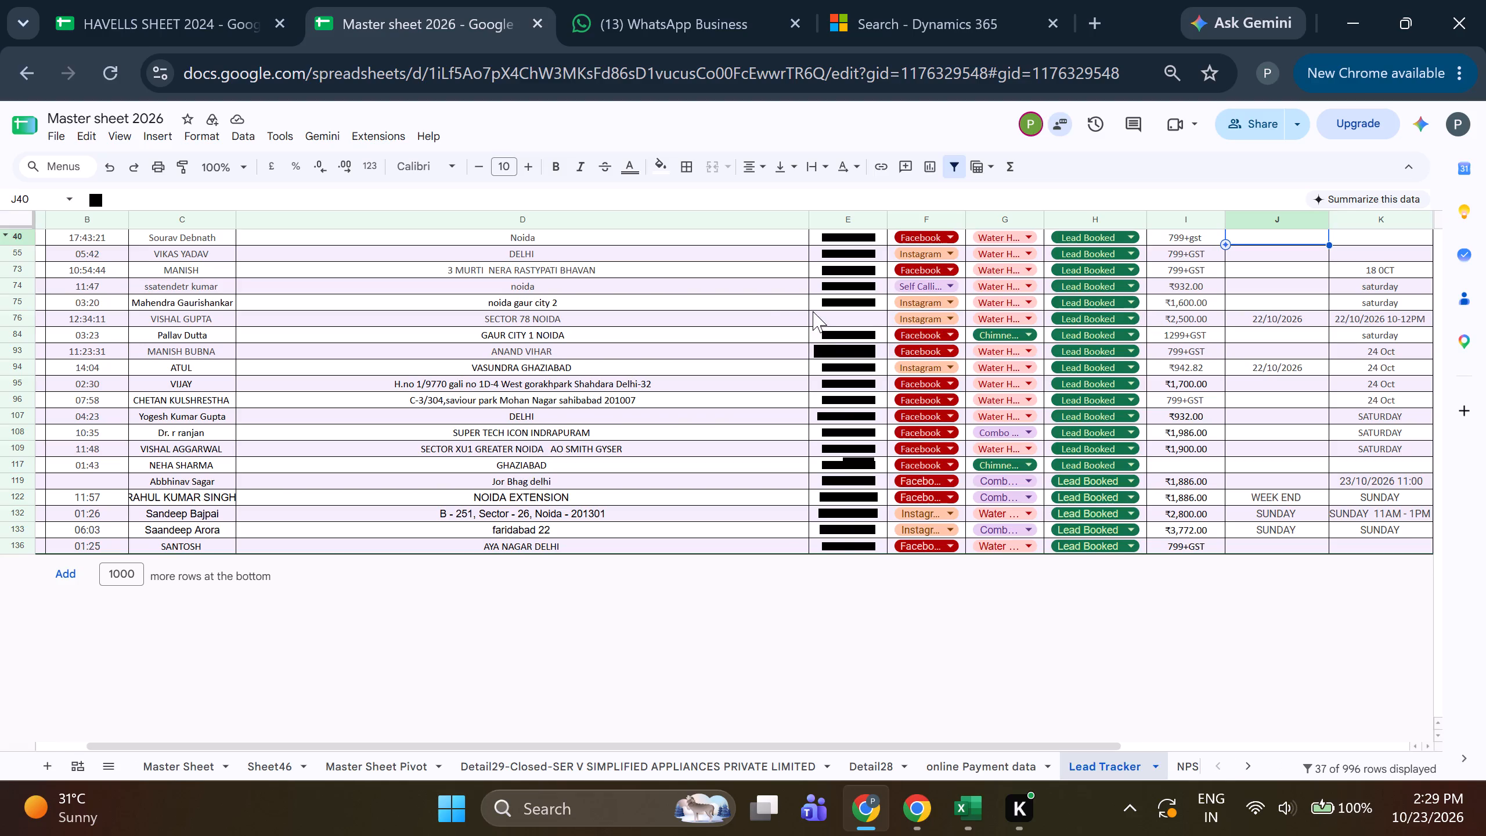
click(769, 313)
click(827, 319)
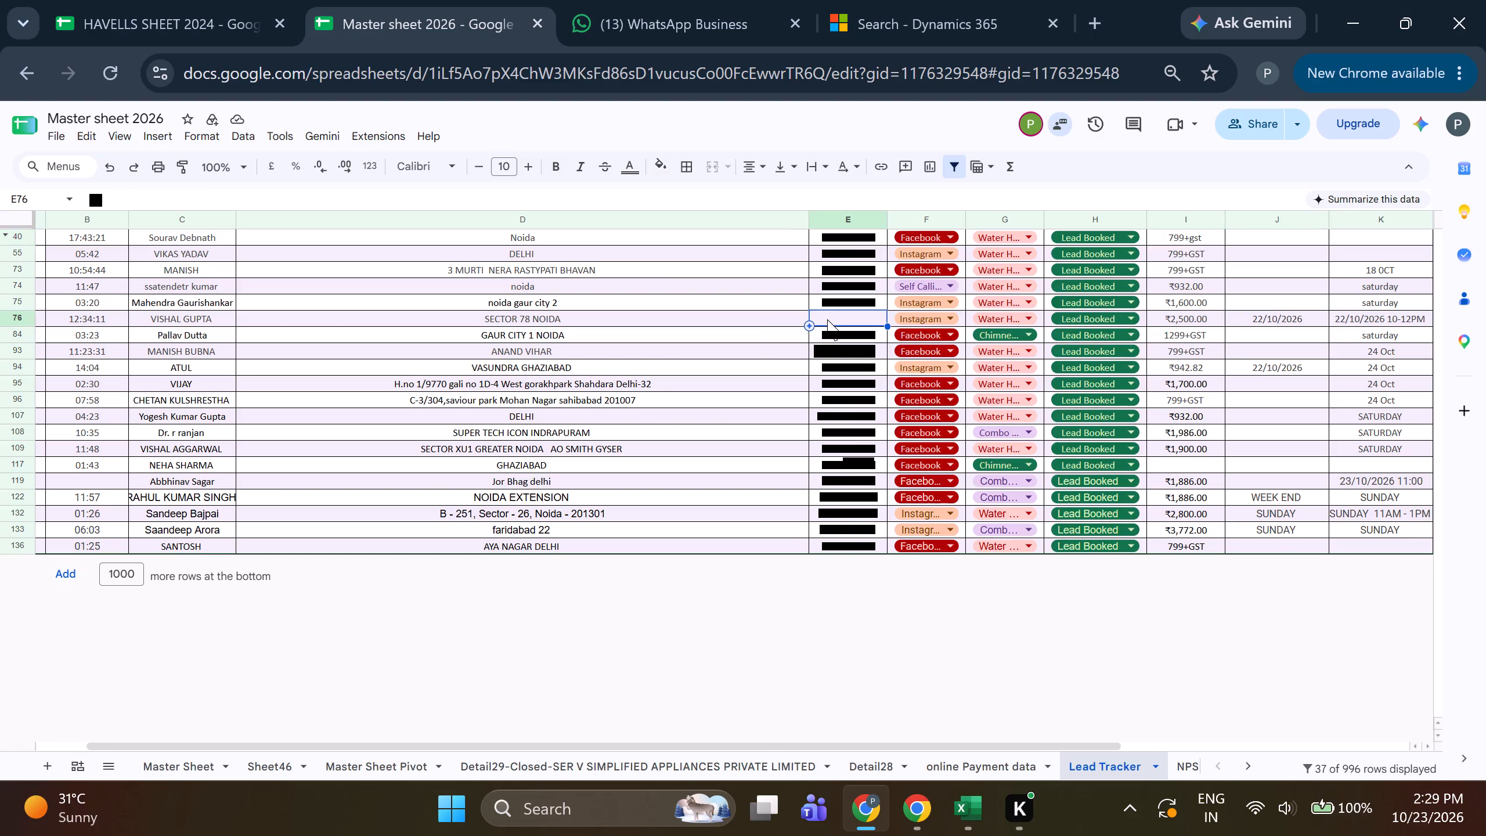
click(183, 319)
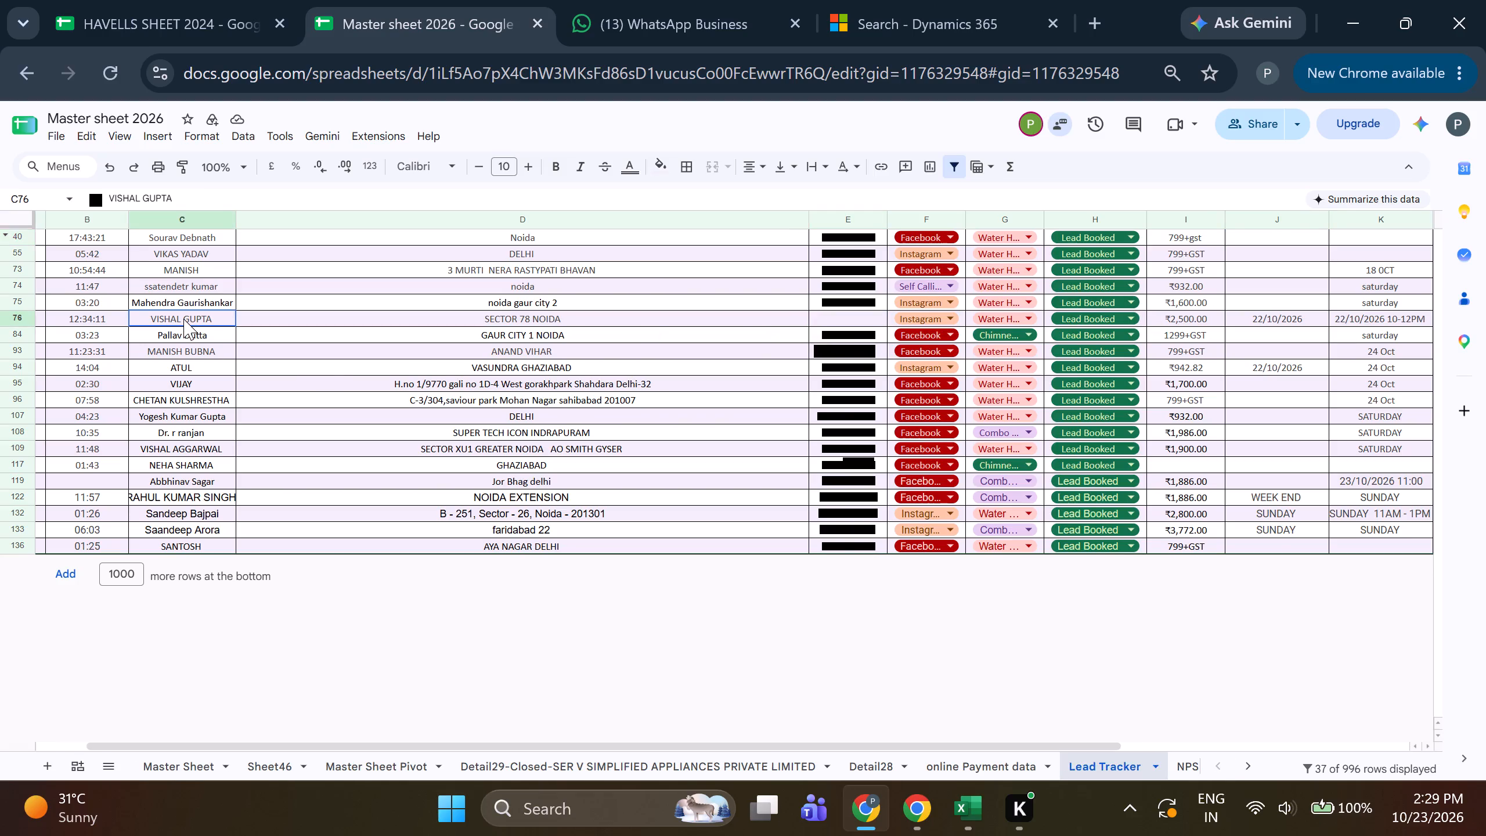
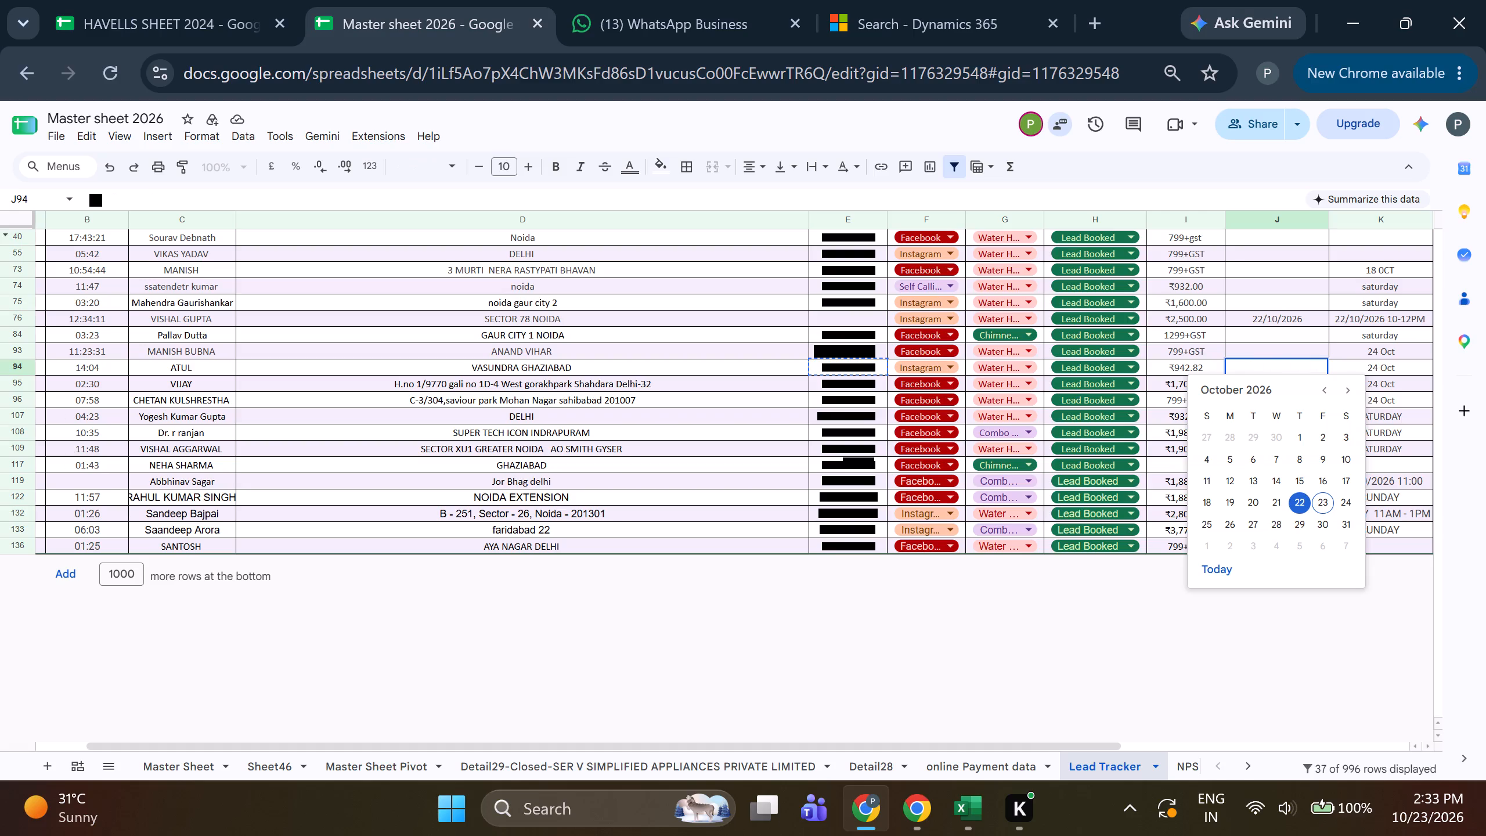
Replace the date in column K of the VASUNDRA GHAZIABAD lead, row 94, with 25/10/2026.
key(Right)
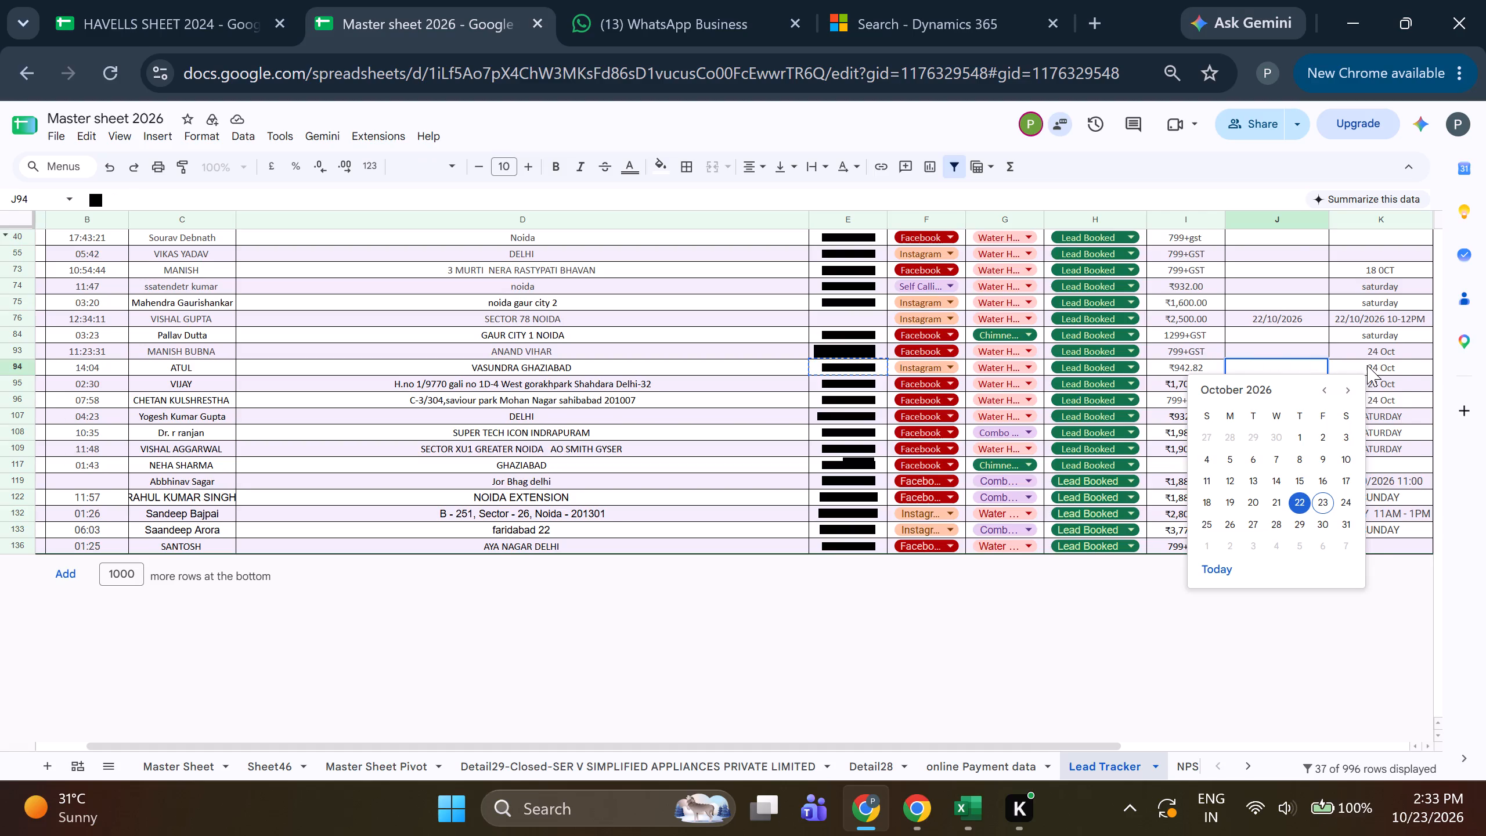
click(1367, 365)
double_click(1367, 365)
key(BackSpace)
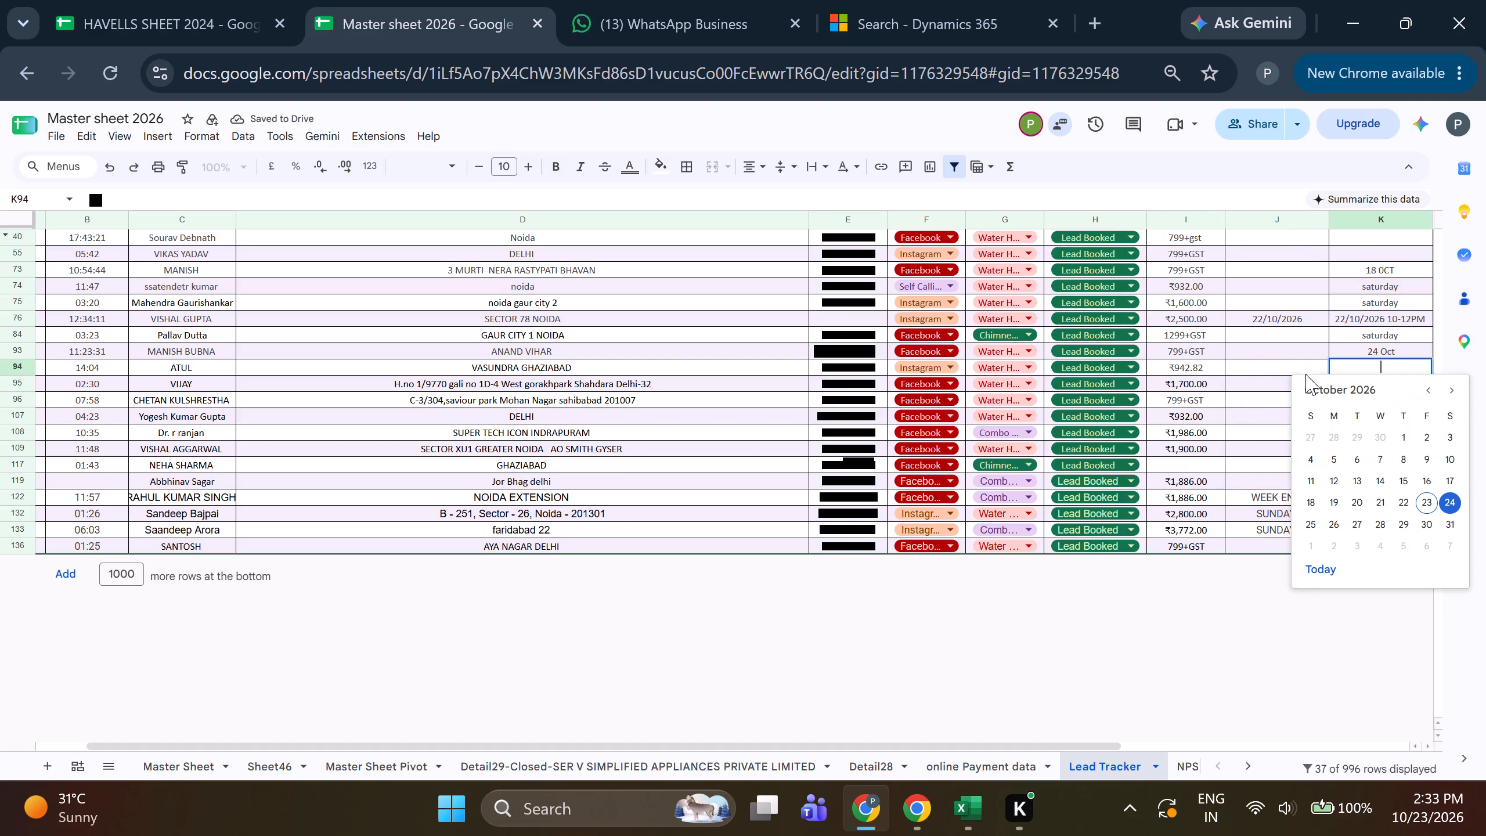
click(1286, 365)
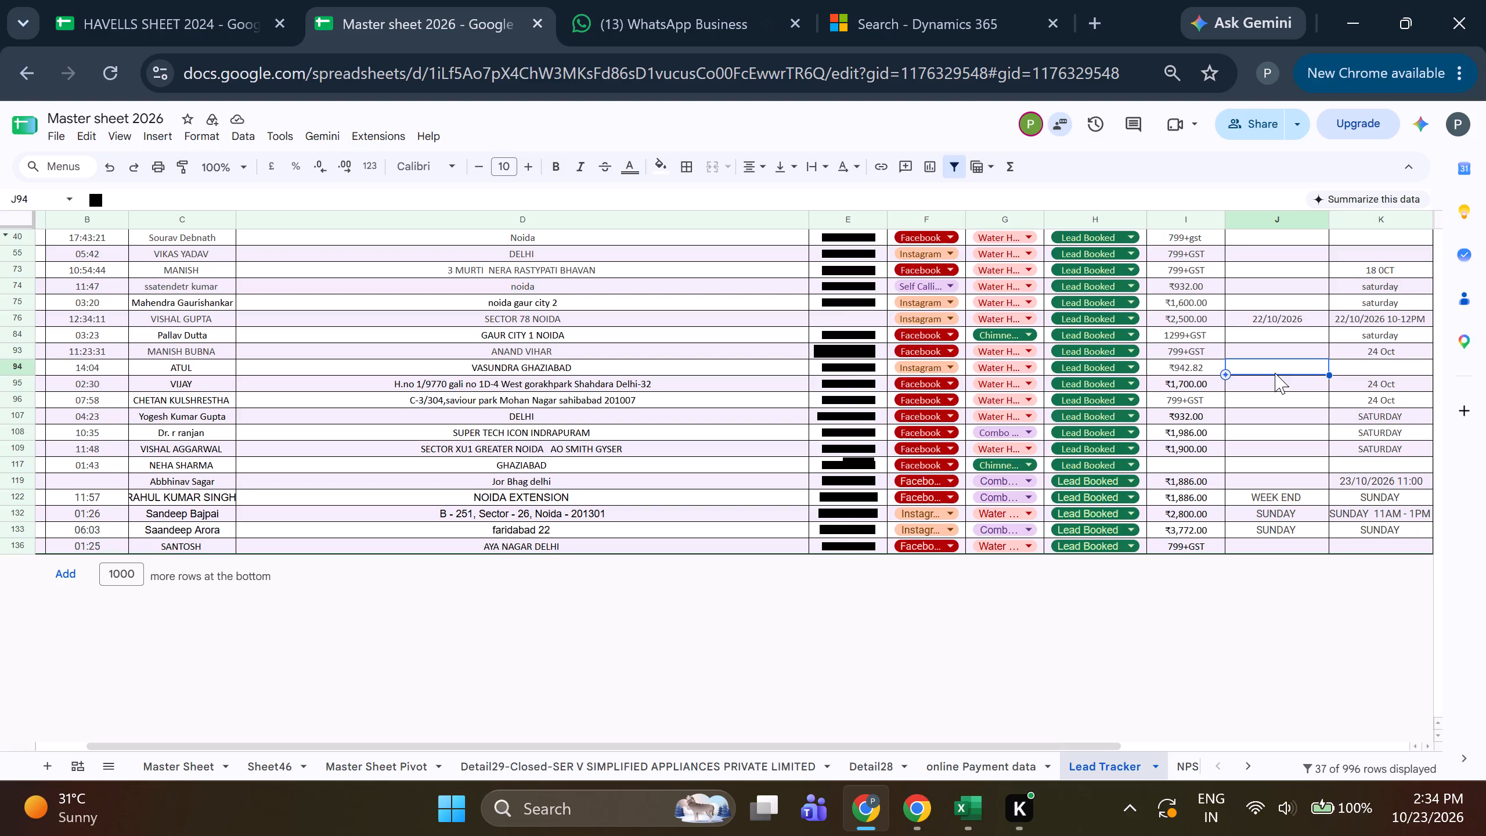
key(Right)
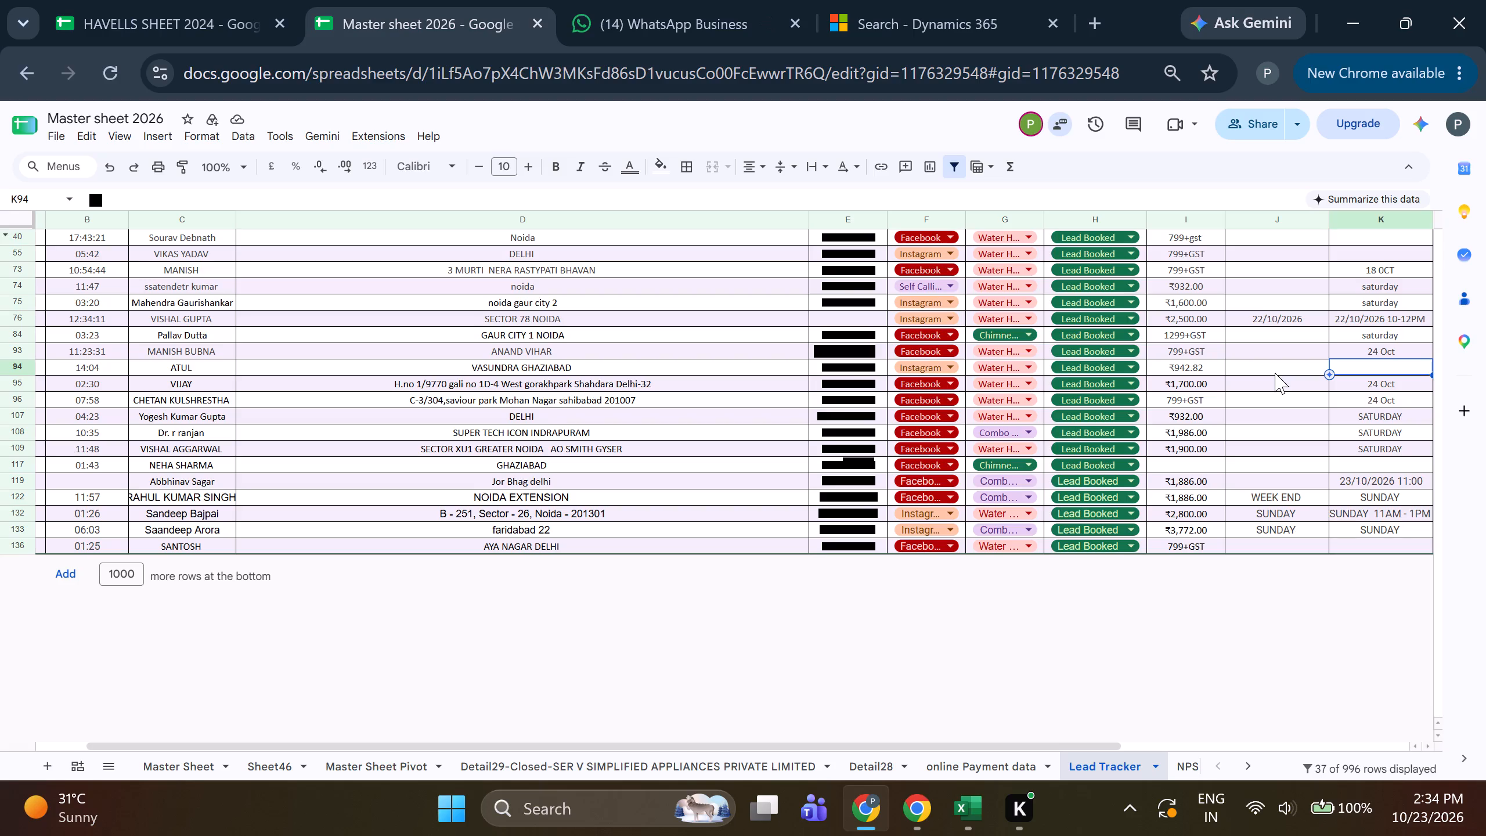
text(25)
key(space)
text(oct)
key(space)
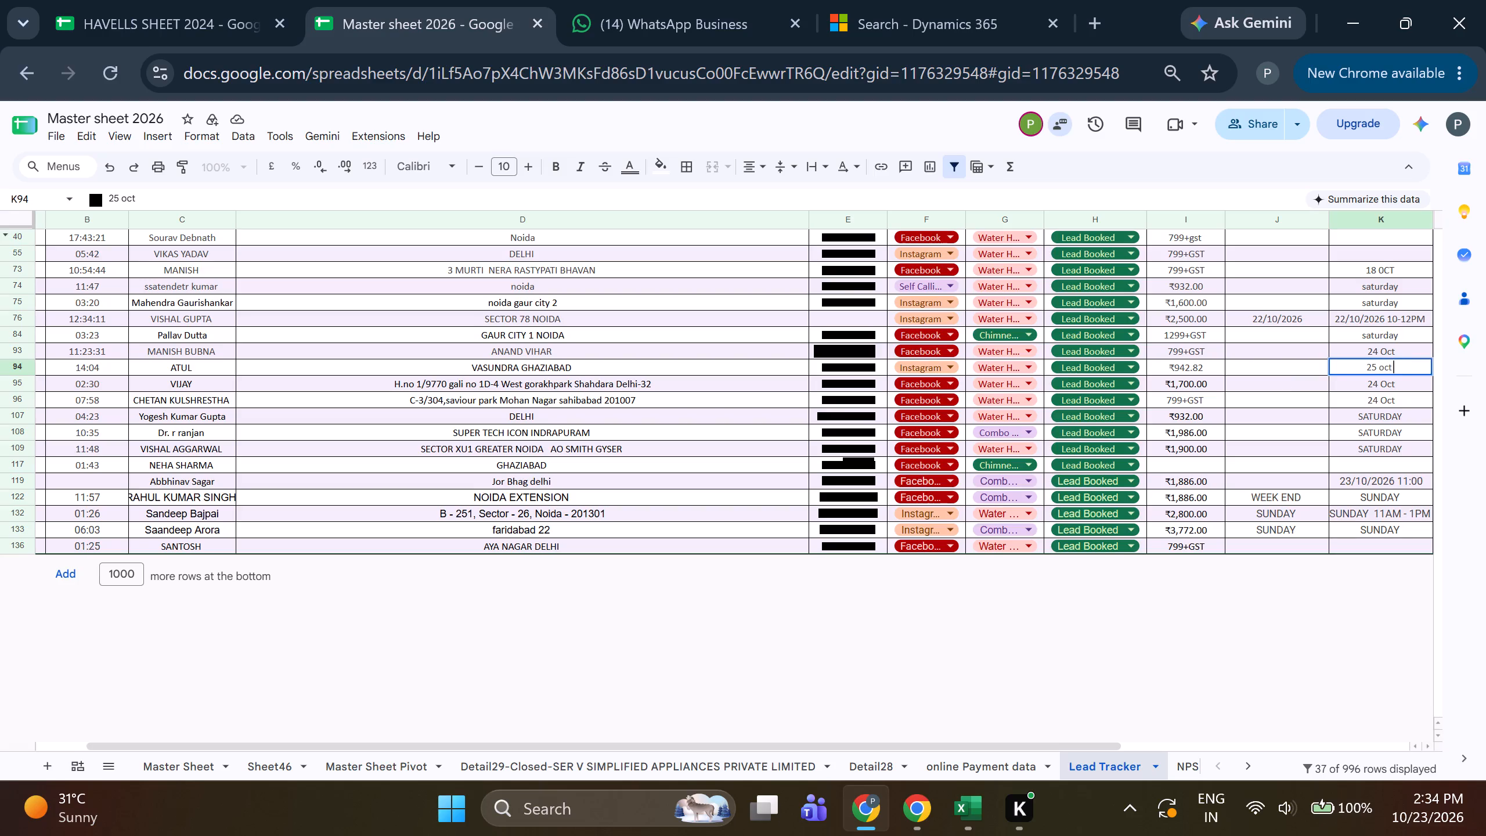
key(BackSpace)
key(BackSpace)
key(BackSpace)
key(BackSpace)
key(BackSpace)
text(/10)
text(/20)
text(26)
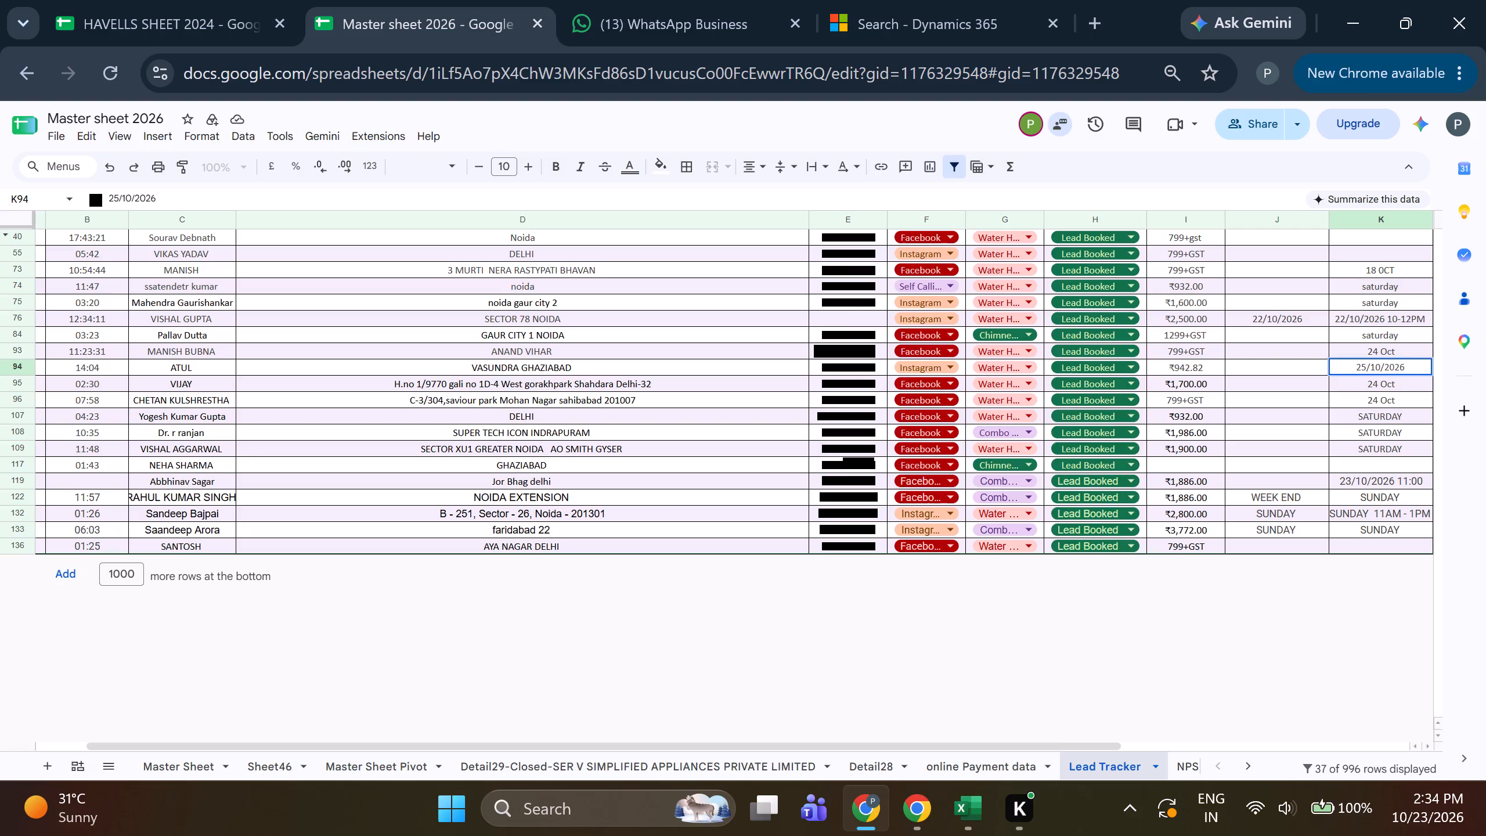
click(1280, 387)
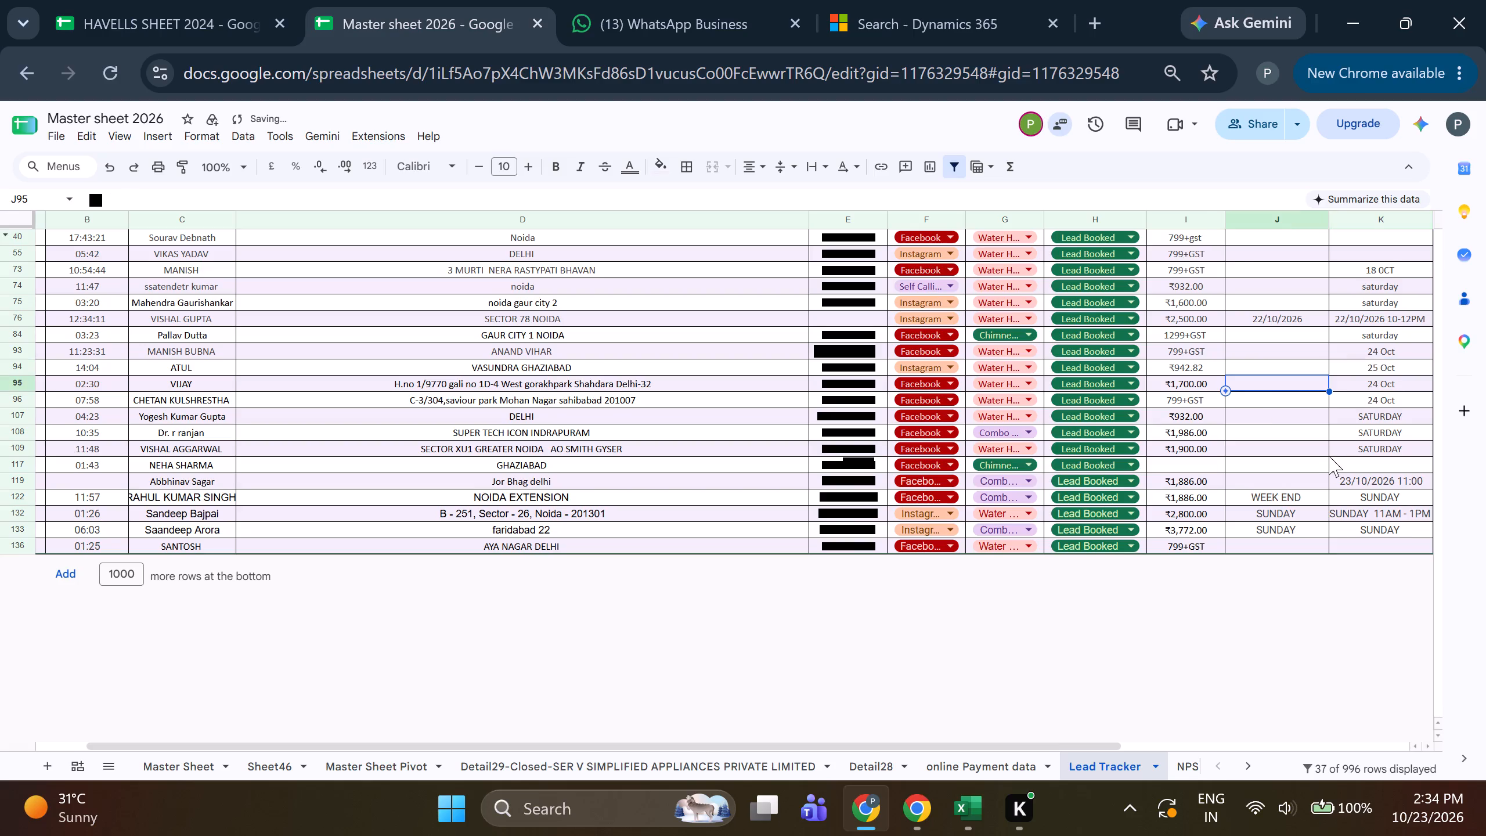
Replace the SATURDAY entry in column K of the DELHI lead, row 107, with the date 24/10/2026.
click(1369, 489)
triple_click(1366, 414)
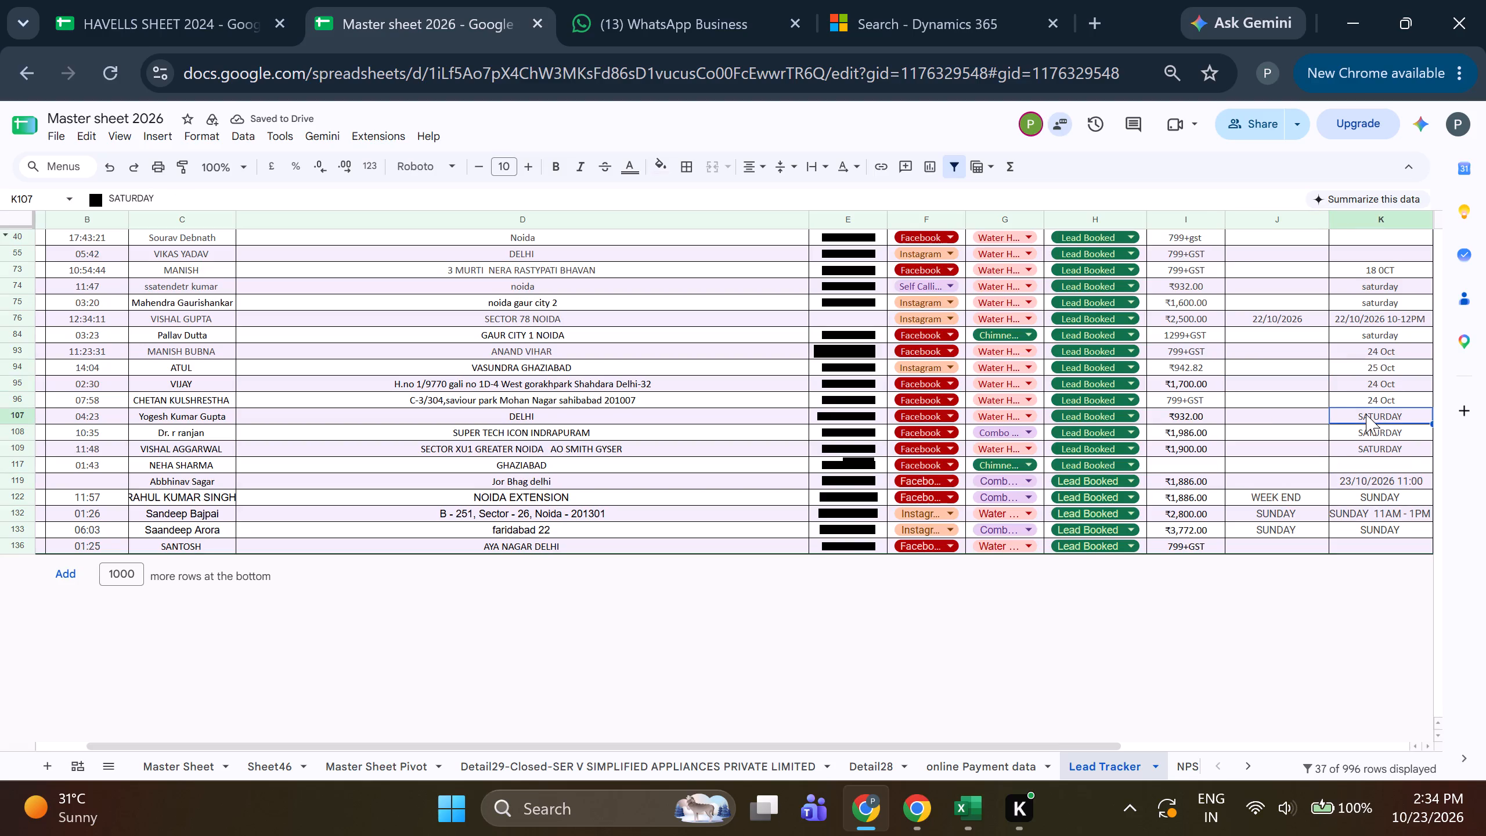
click(1366, 414)
key(BackSpace)
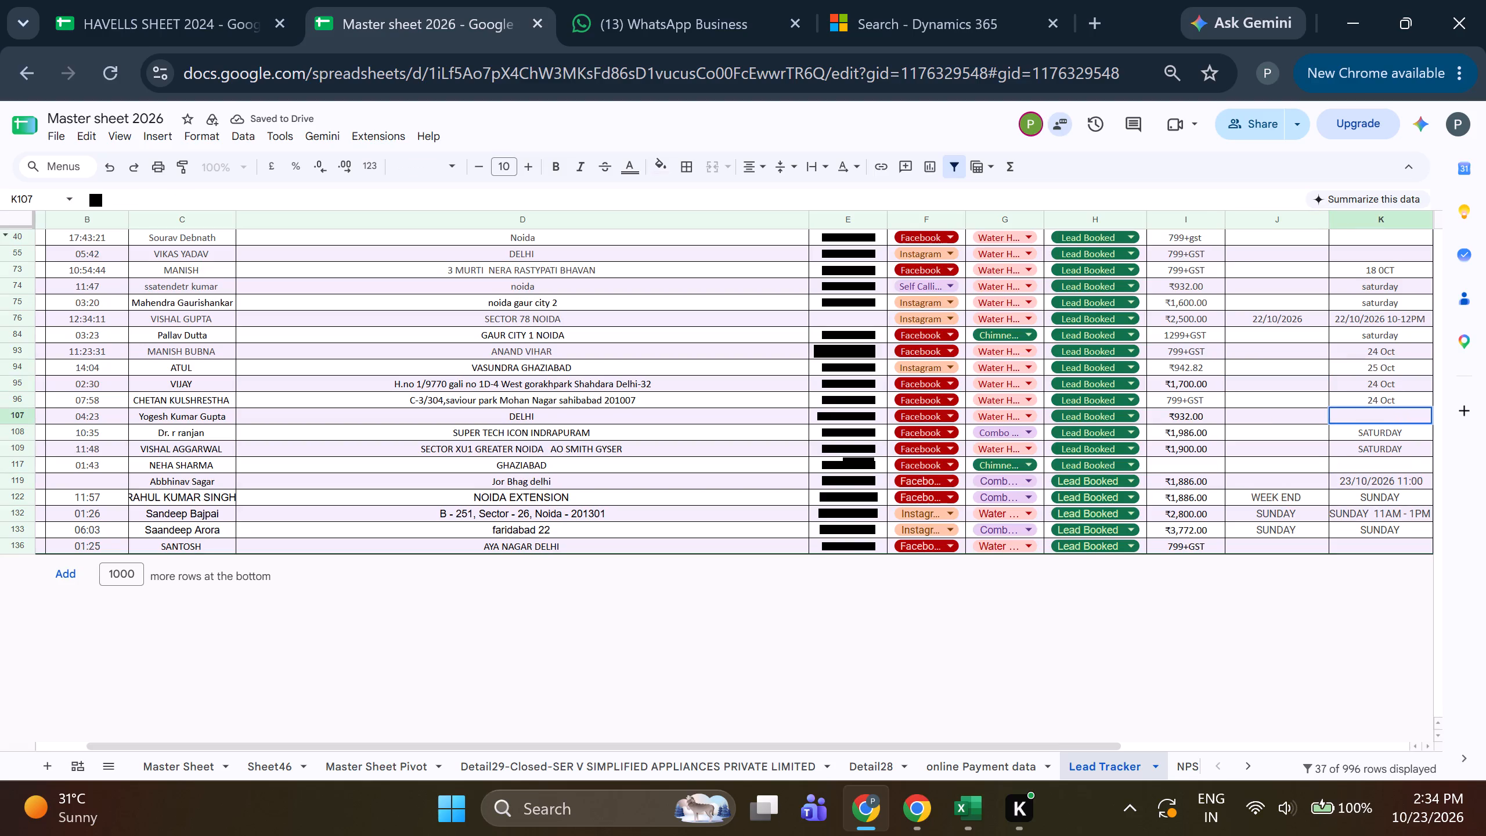
text(24)
text(/10)
text(/2026)
click(1347, 482)
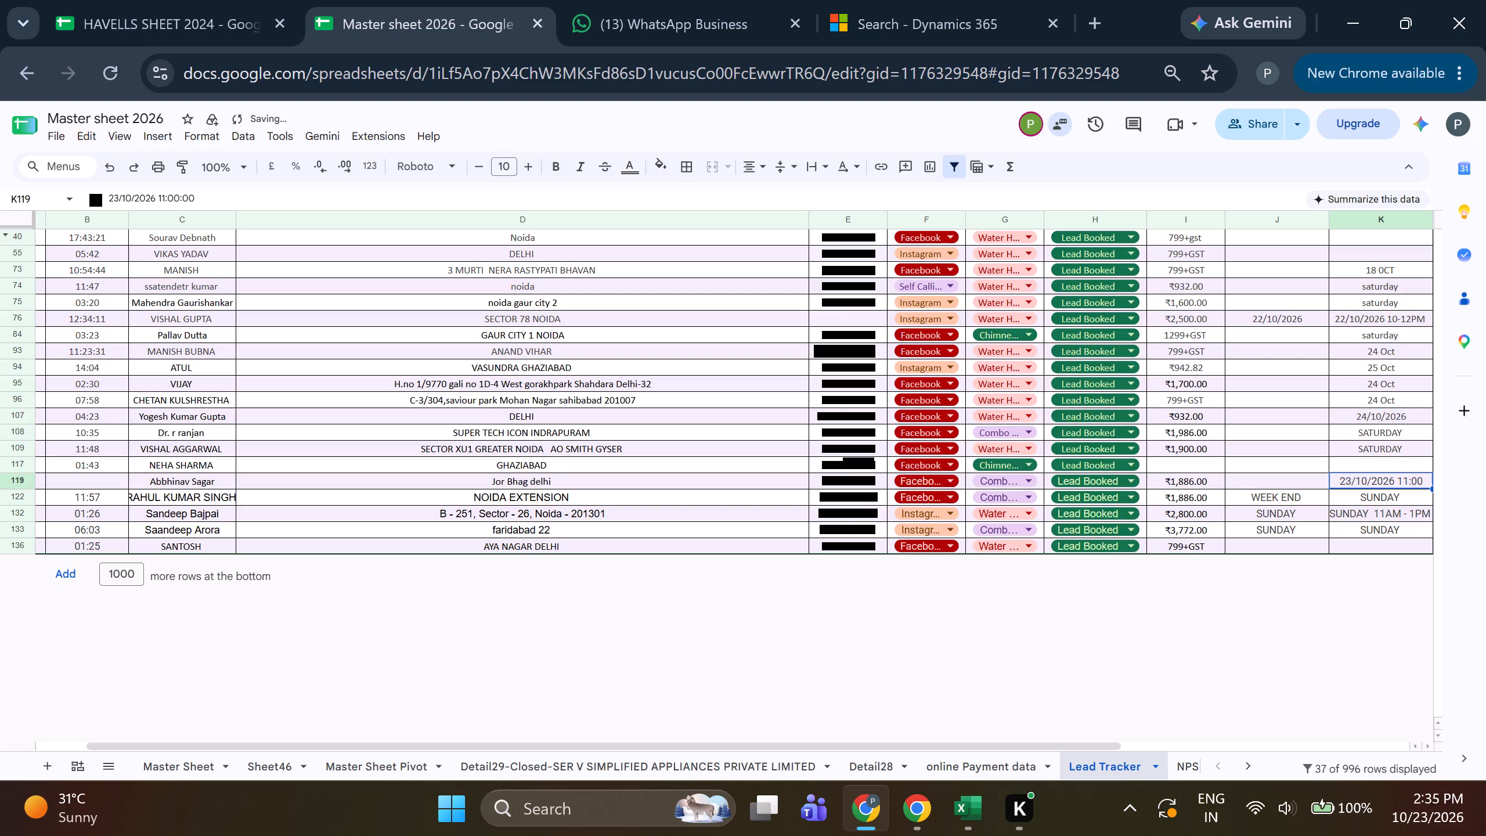
Copy the 24/10/2026 date from row 107 over the Saturday entries in column K of rows 108, 109, 75 and 74.
click(1341, 423)
key(ctrl+c)
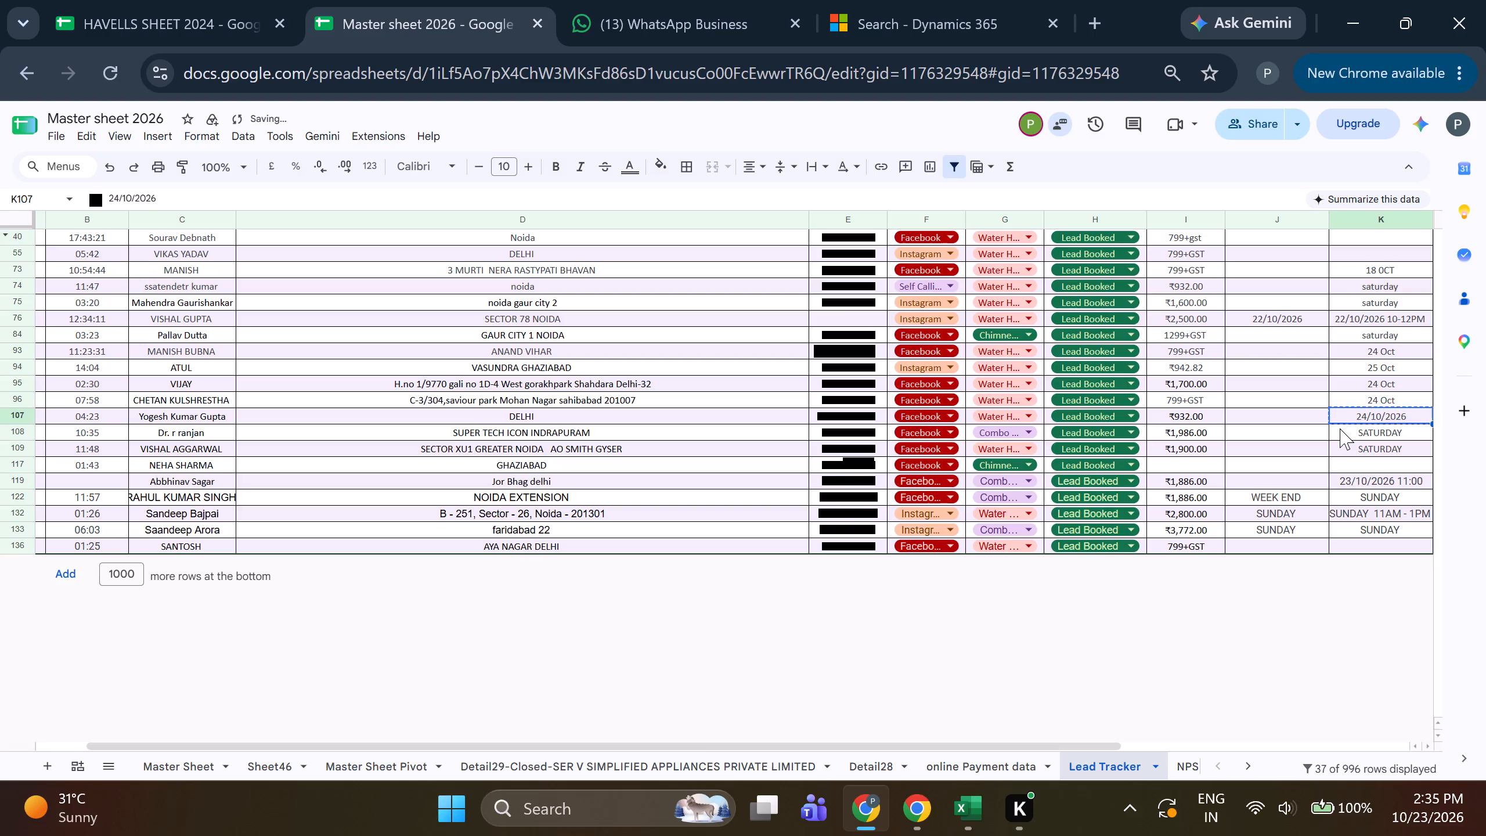
click(1340, 428)
key(ctrl+v)
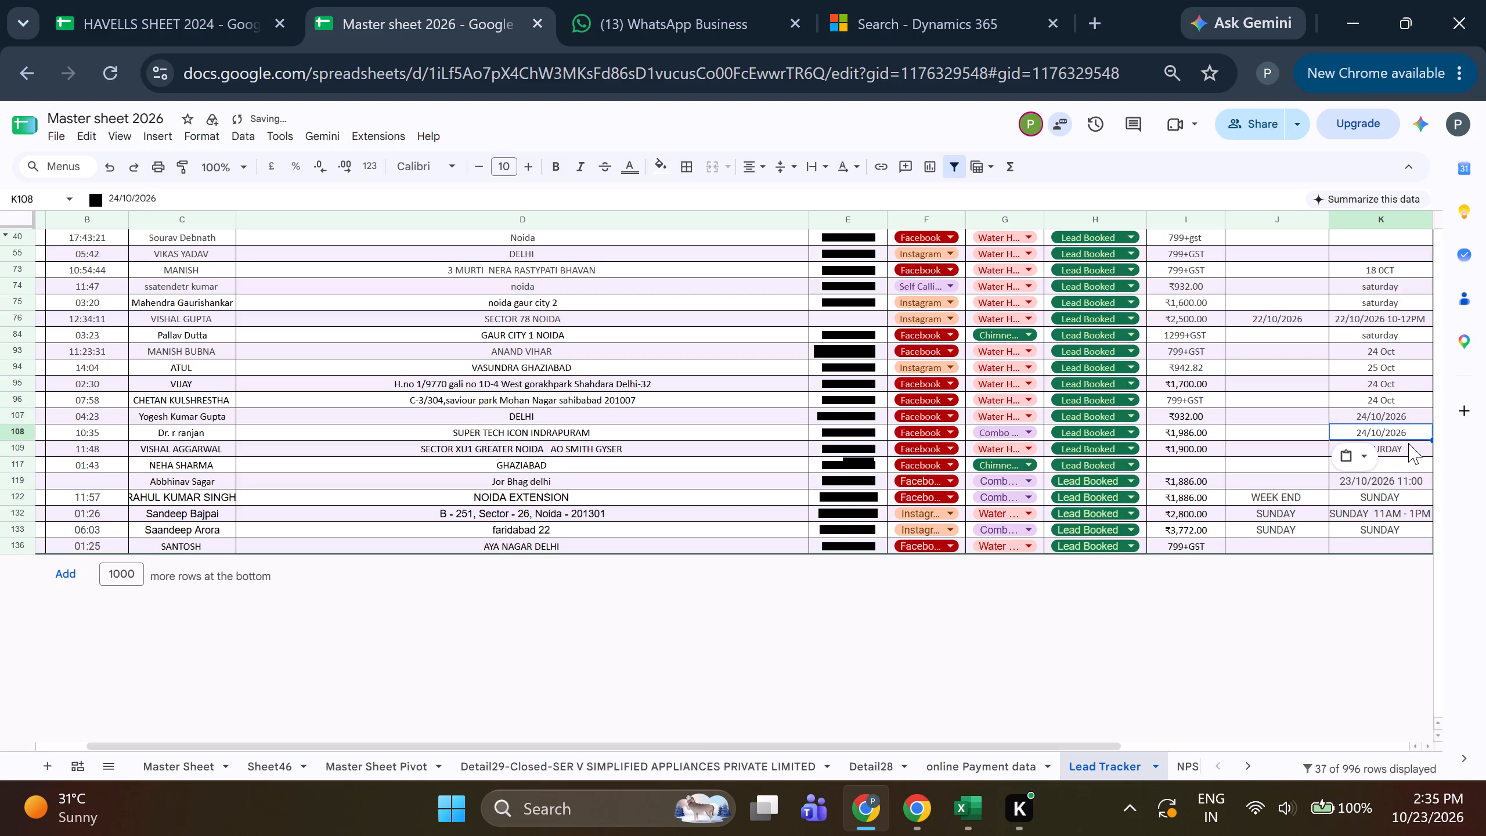
click(1408, 443)
key(ctrl+v)
click(1352, 303)
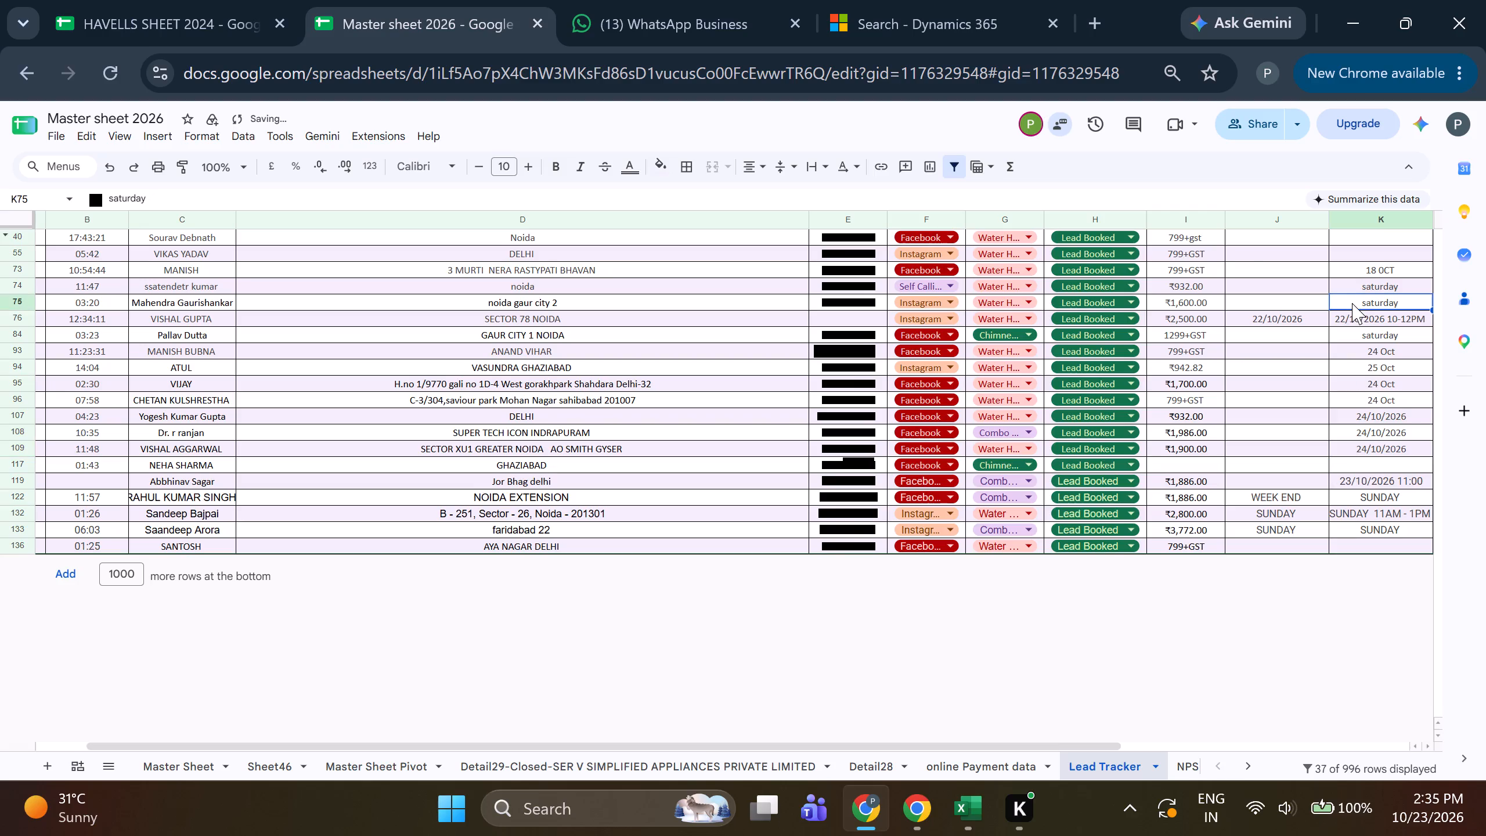
key(ctrl+v)
click(1354, 286)
key(ctrl+v)
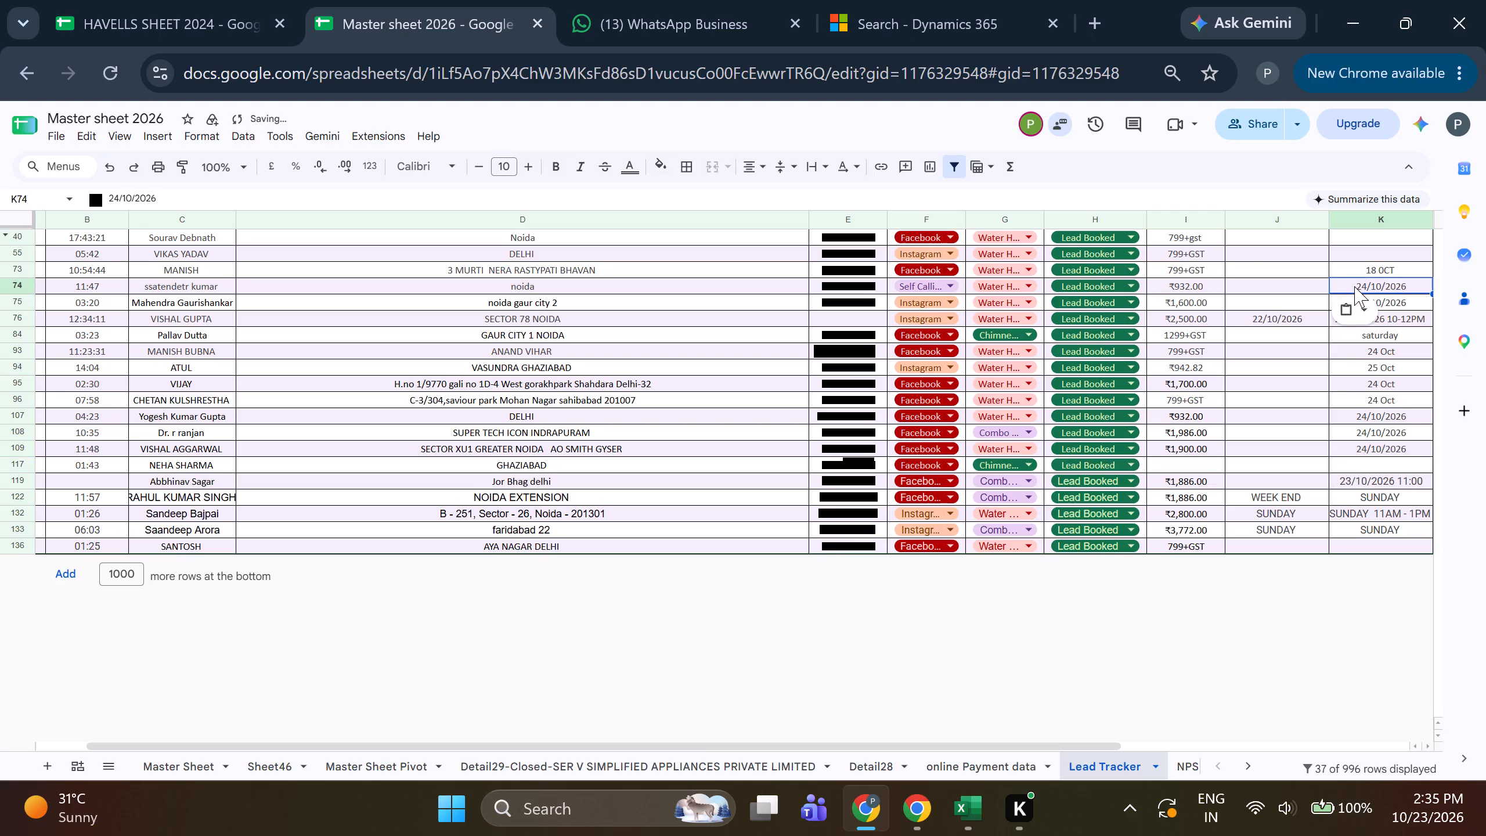
click(1333, 397)
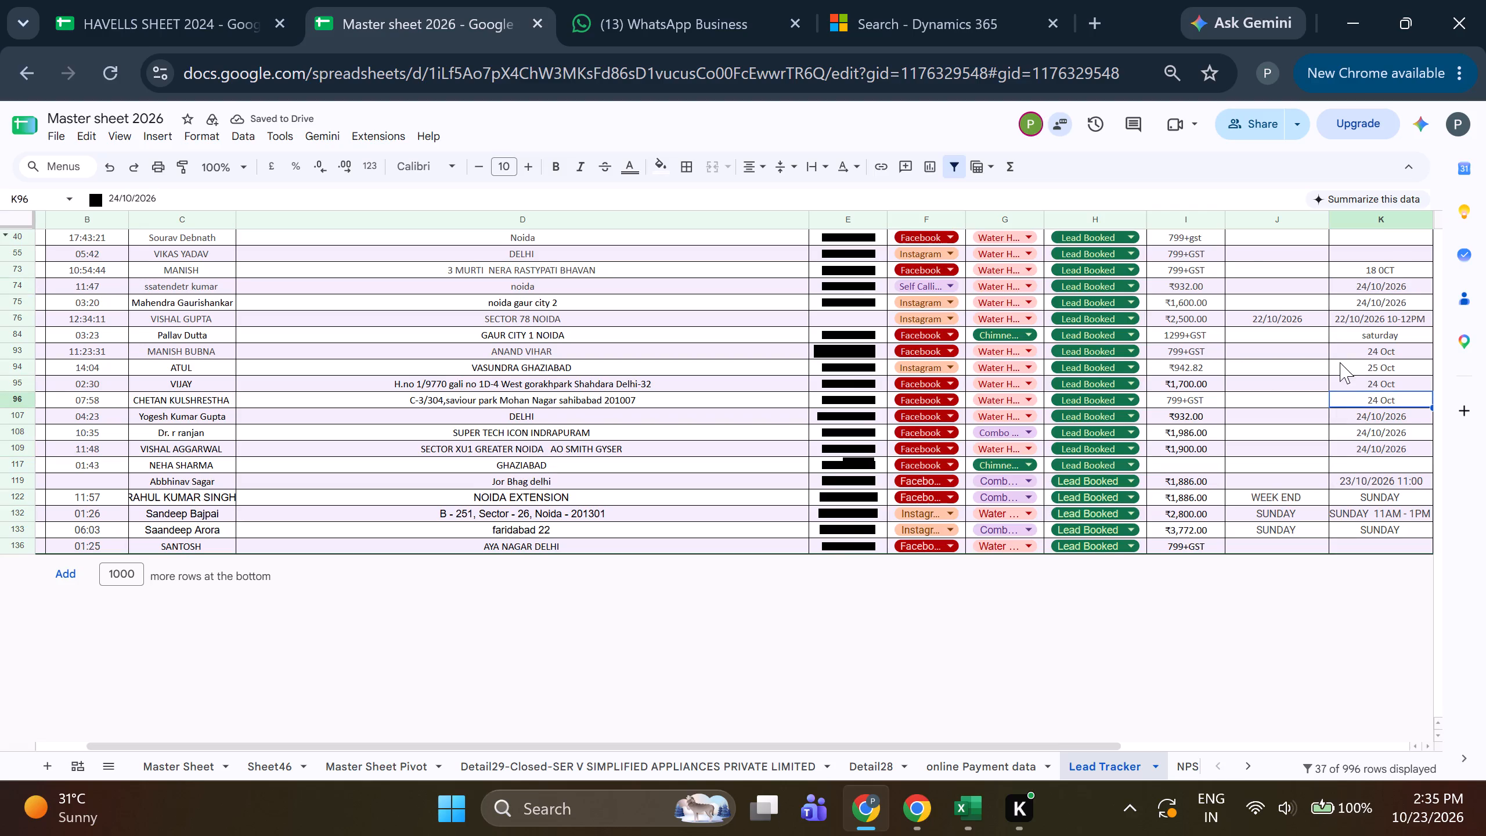
Paste the 24/10/2026 date into column K of the GAUR CITY 1 NOIDA lead, row 84, and check its mobile number.
click(1197, 315)
drag(852, 322, 858, 322)
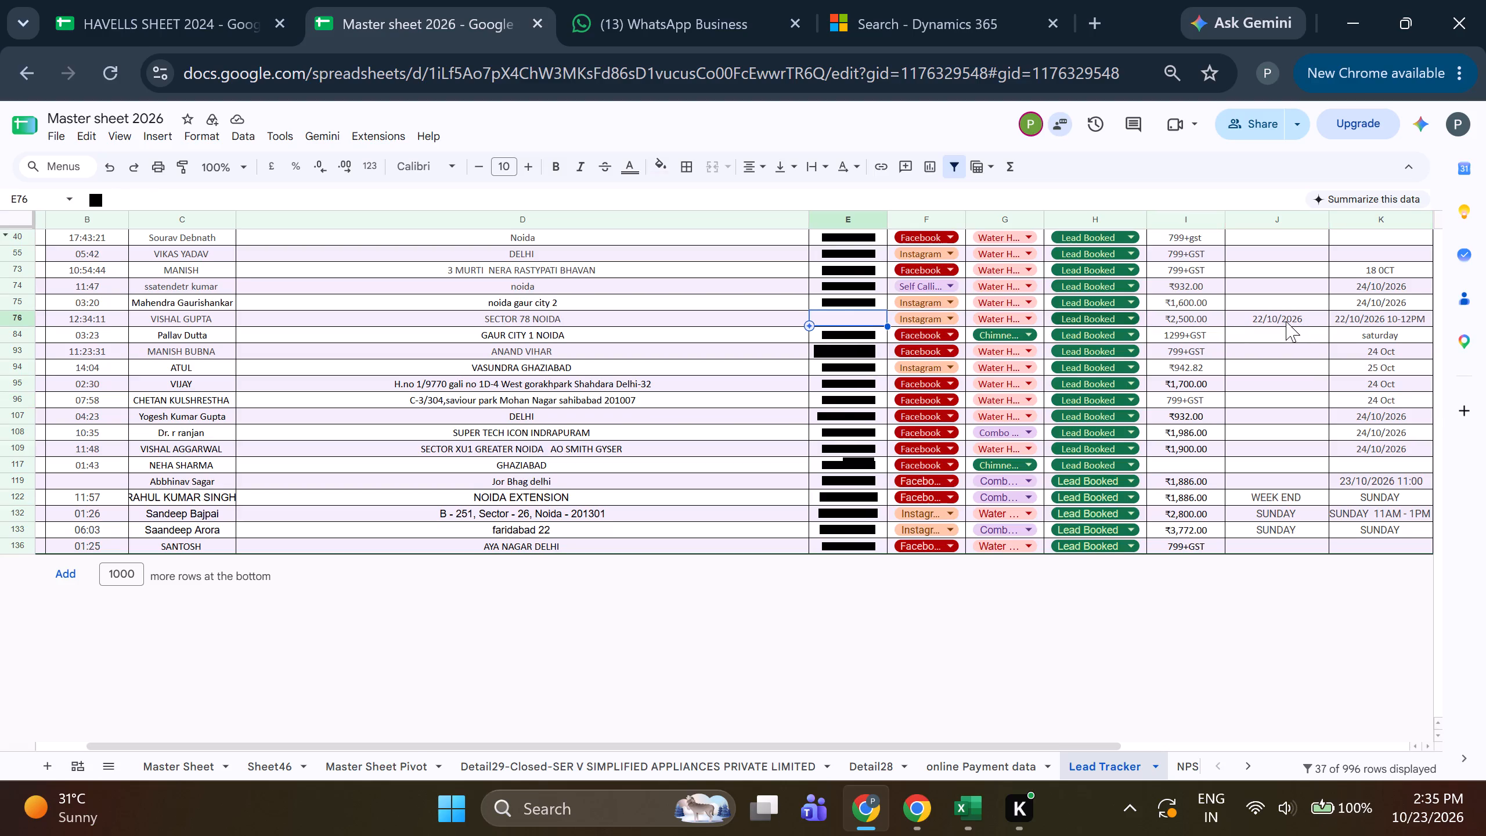
click(1348, 341)
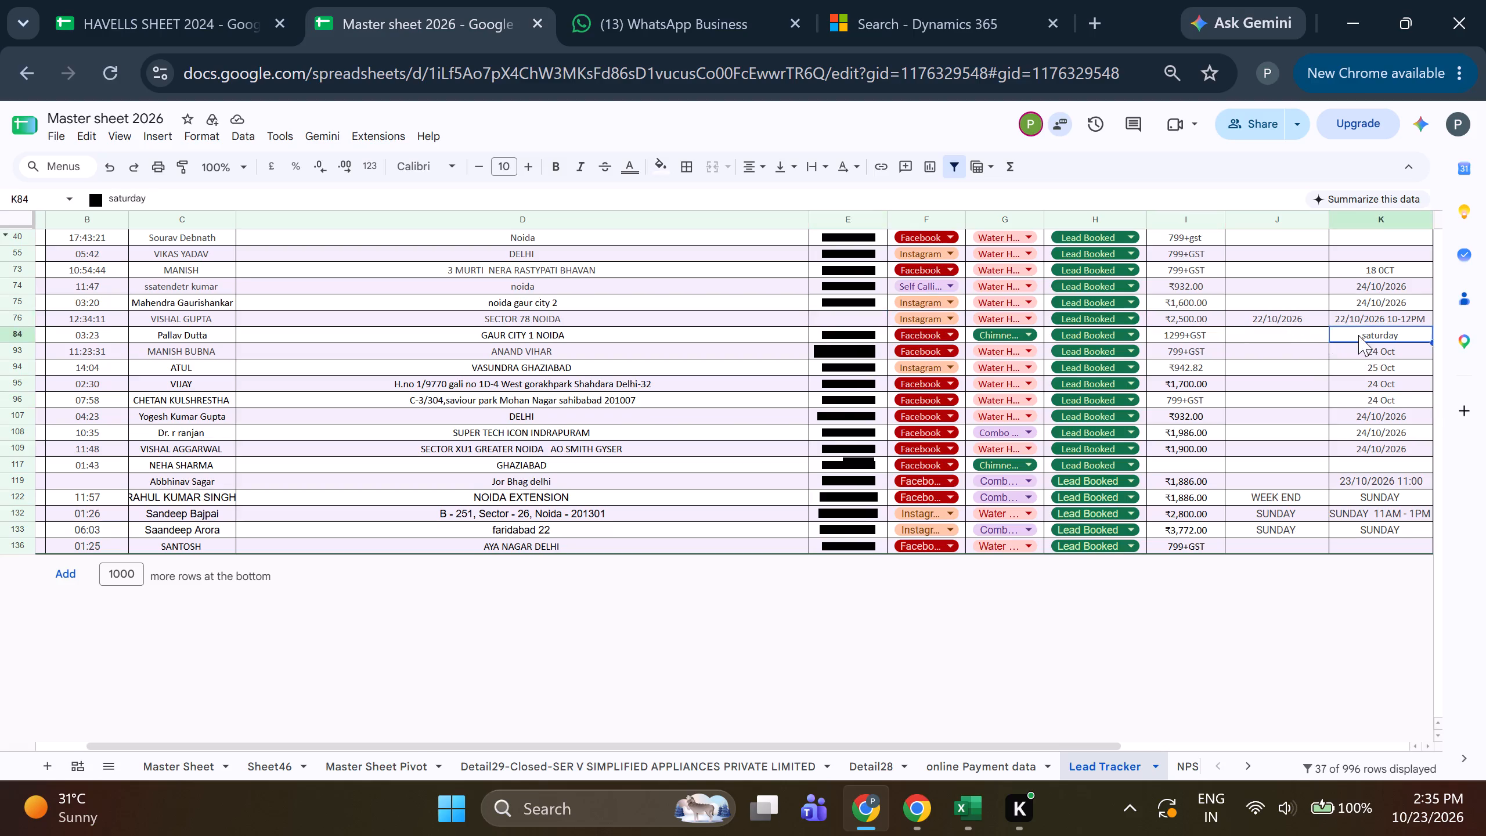
key(ctrl+v)
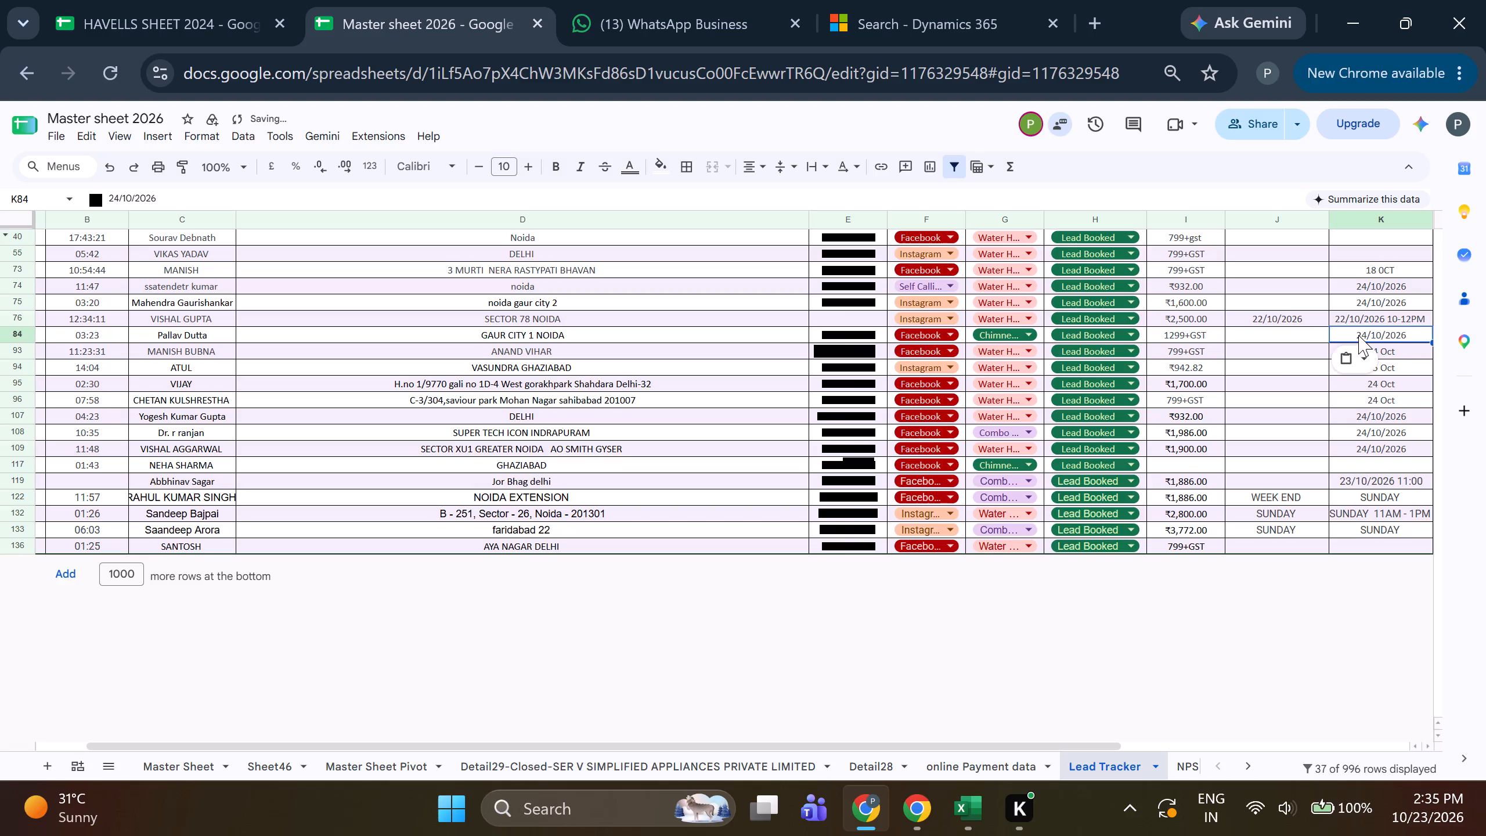
click(1275, 351)
click(1260, 337)
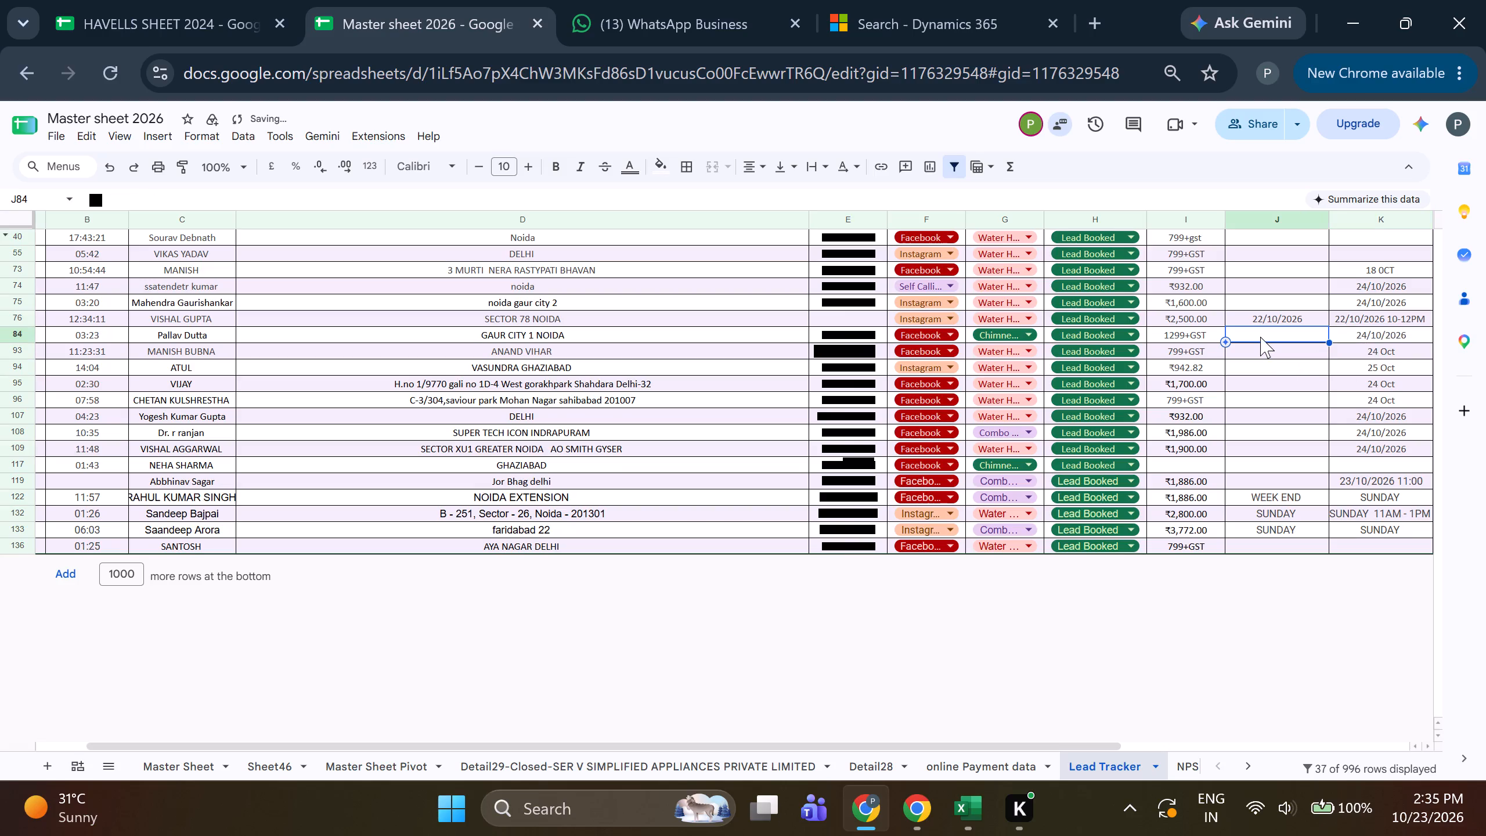
click(846, 333)
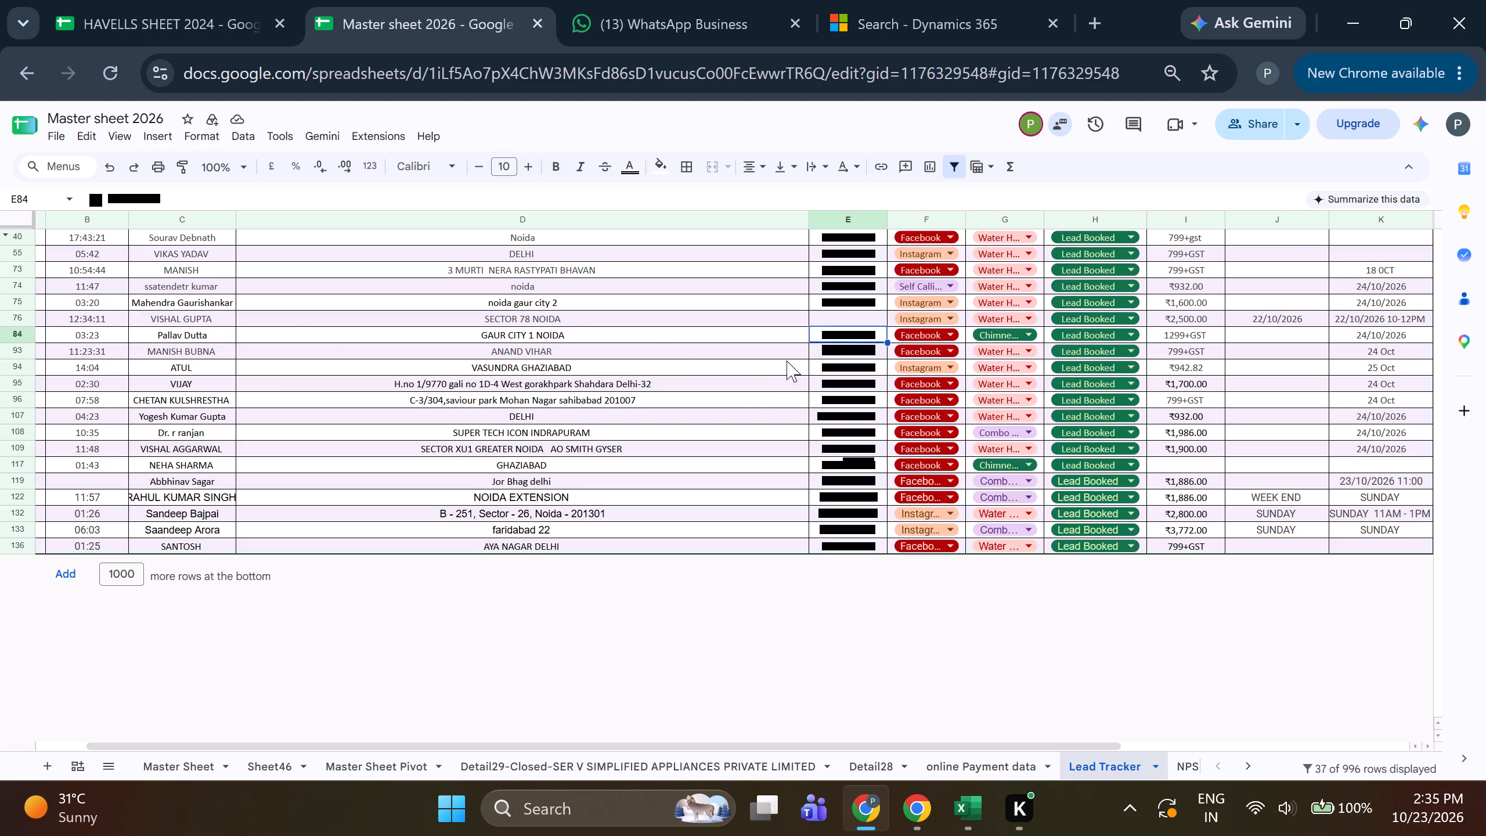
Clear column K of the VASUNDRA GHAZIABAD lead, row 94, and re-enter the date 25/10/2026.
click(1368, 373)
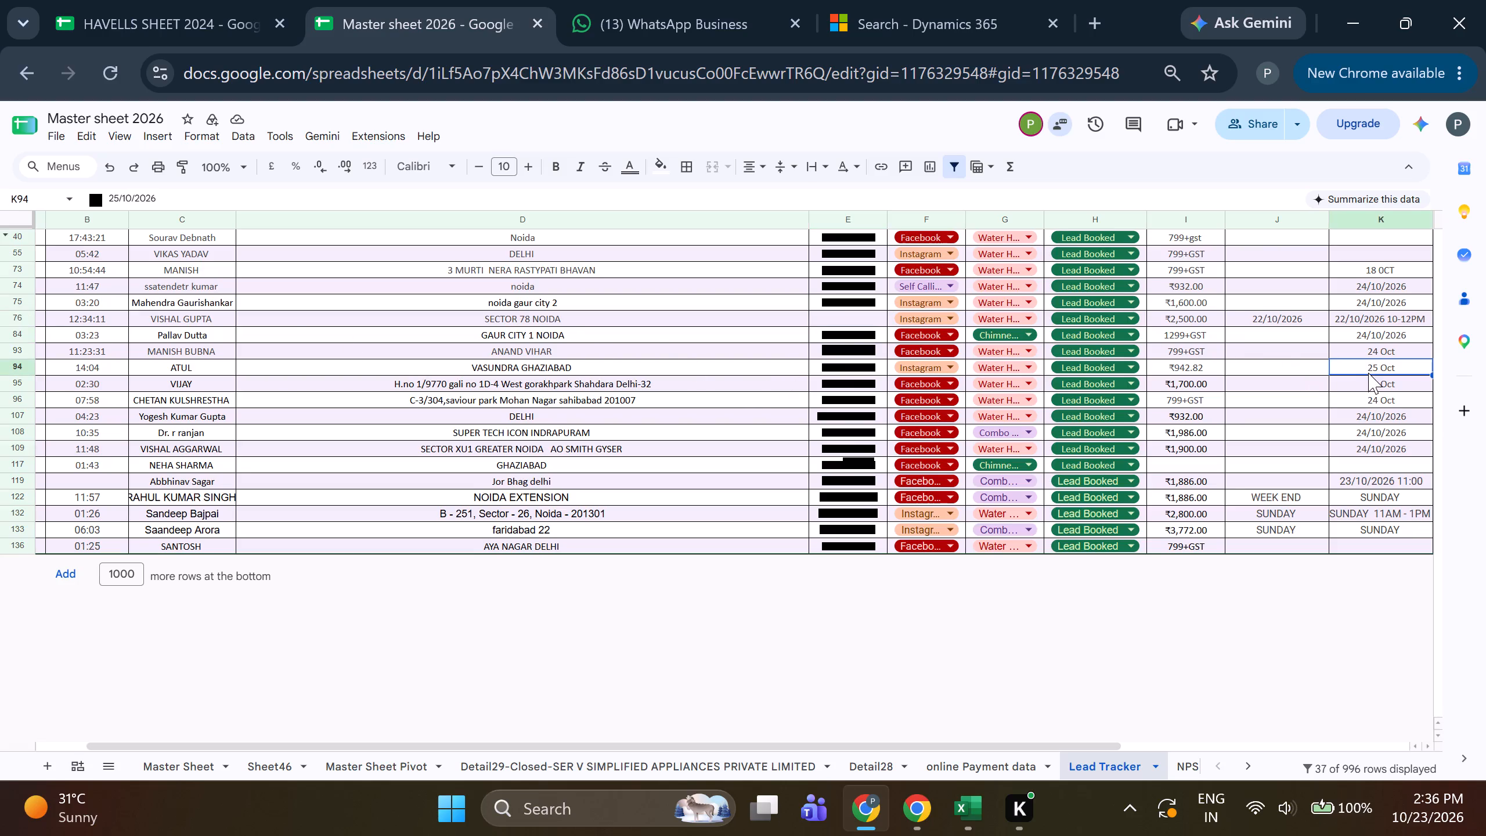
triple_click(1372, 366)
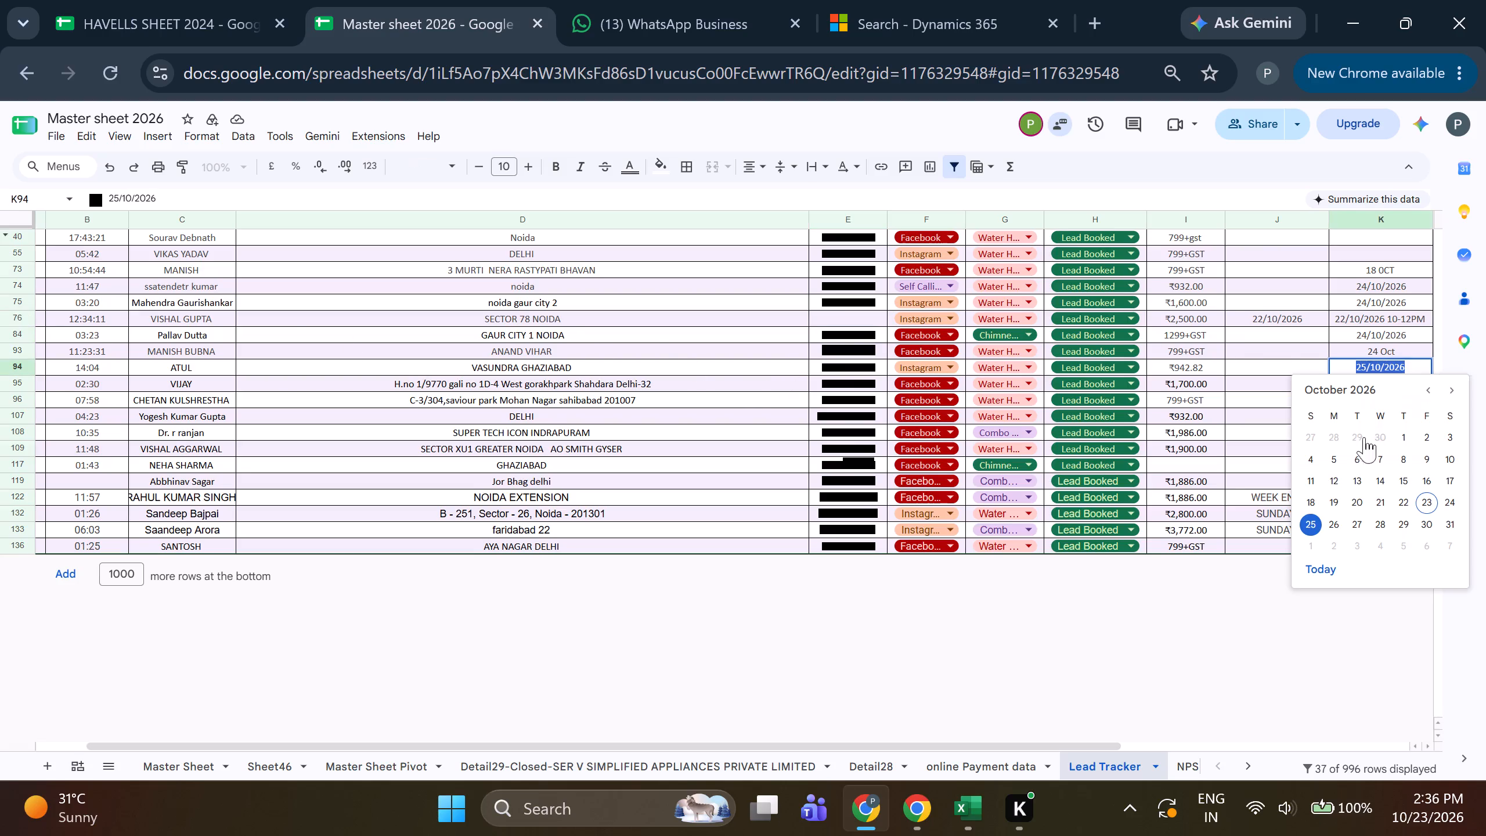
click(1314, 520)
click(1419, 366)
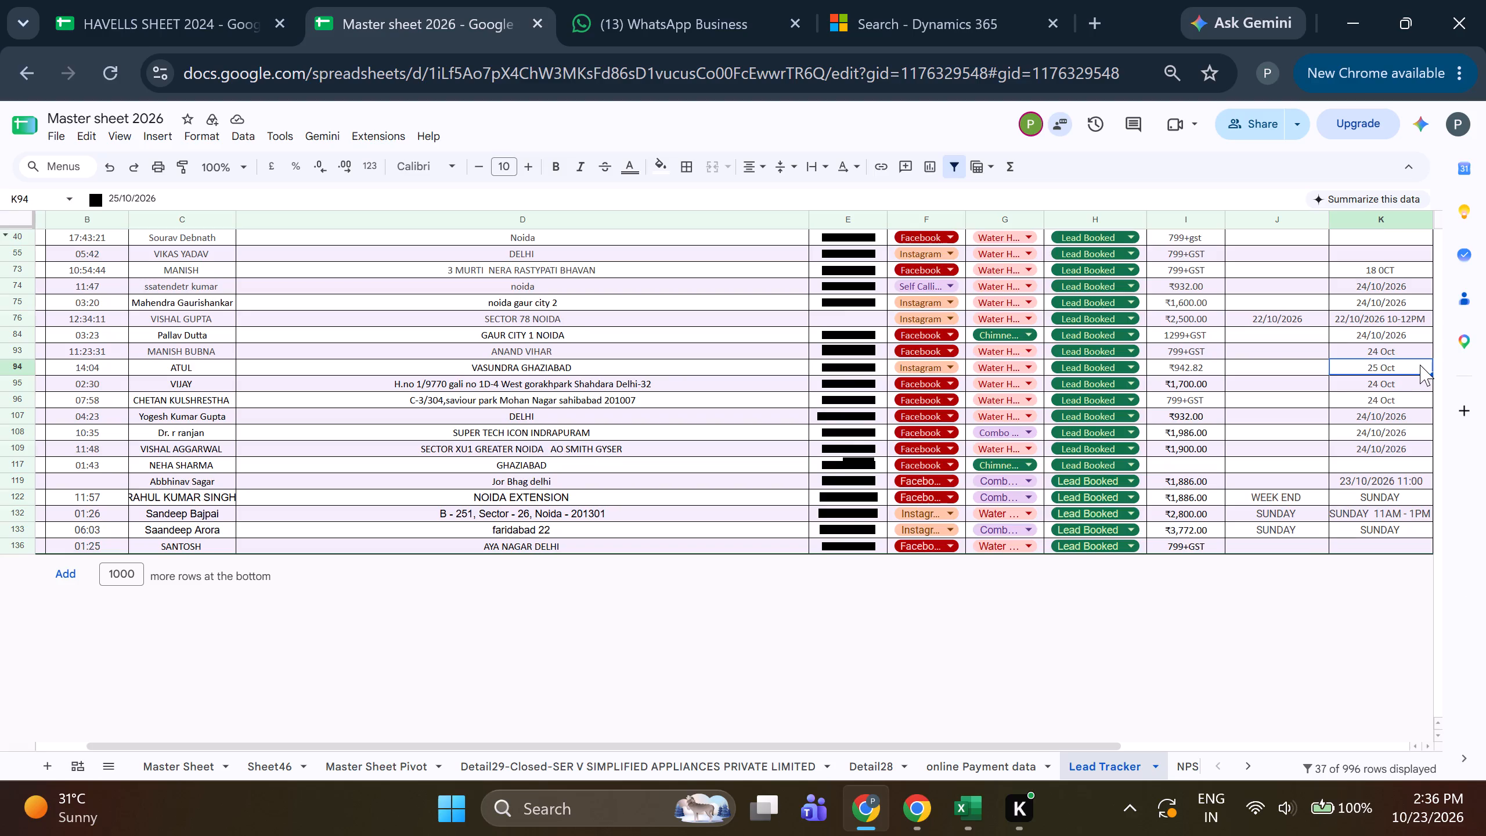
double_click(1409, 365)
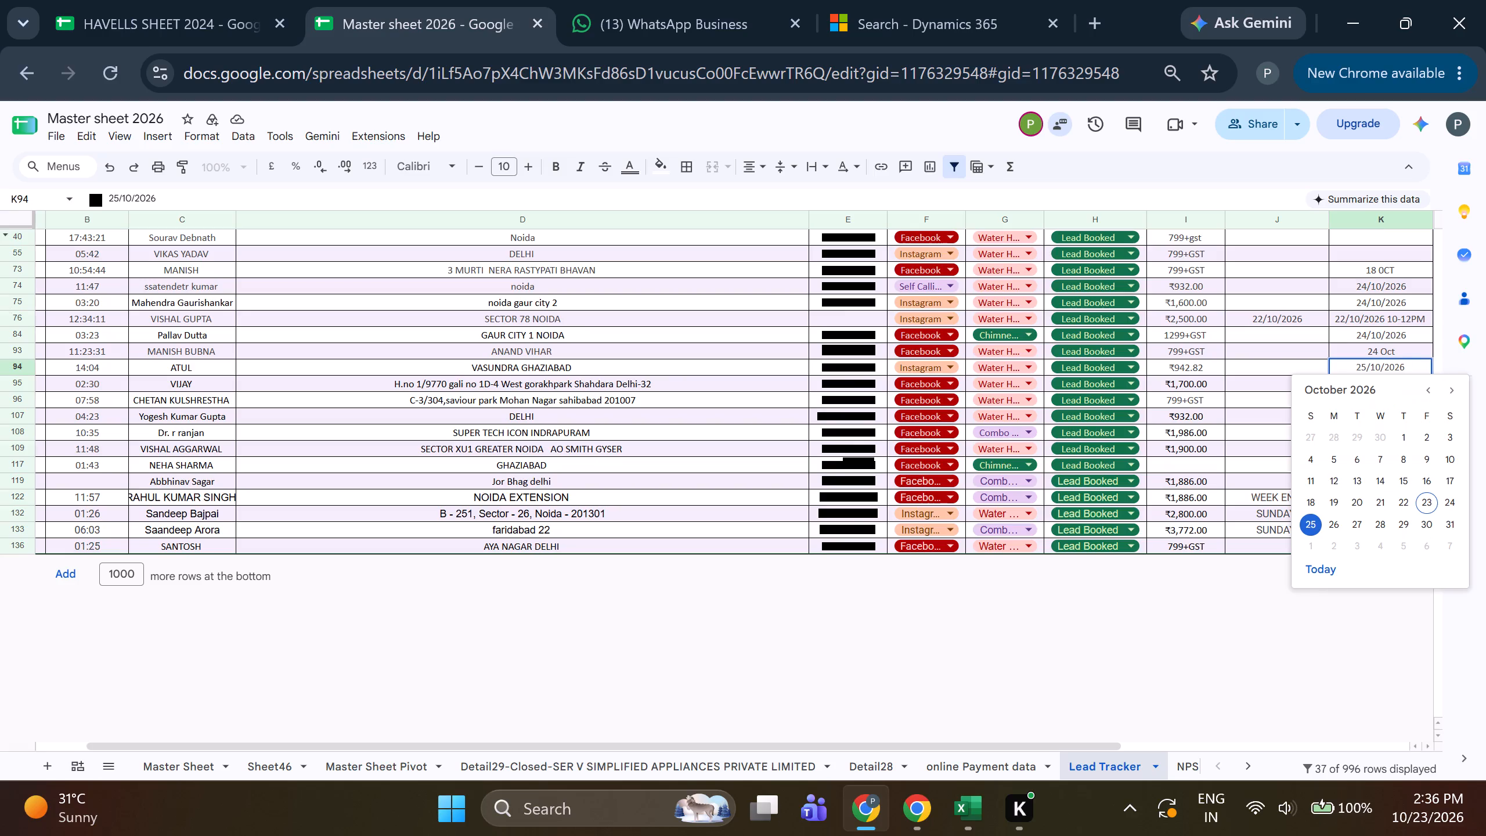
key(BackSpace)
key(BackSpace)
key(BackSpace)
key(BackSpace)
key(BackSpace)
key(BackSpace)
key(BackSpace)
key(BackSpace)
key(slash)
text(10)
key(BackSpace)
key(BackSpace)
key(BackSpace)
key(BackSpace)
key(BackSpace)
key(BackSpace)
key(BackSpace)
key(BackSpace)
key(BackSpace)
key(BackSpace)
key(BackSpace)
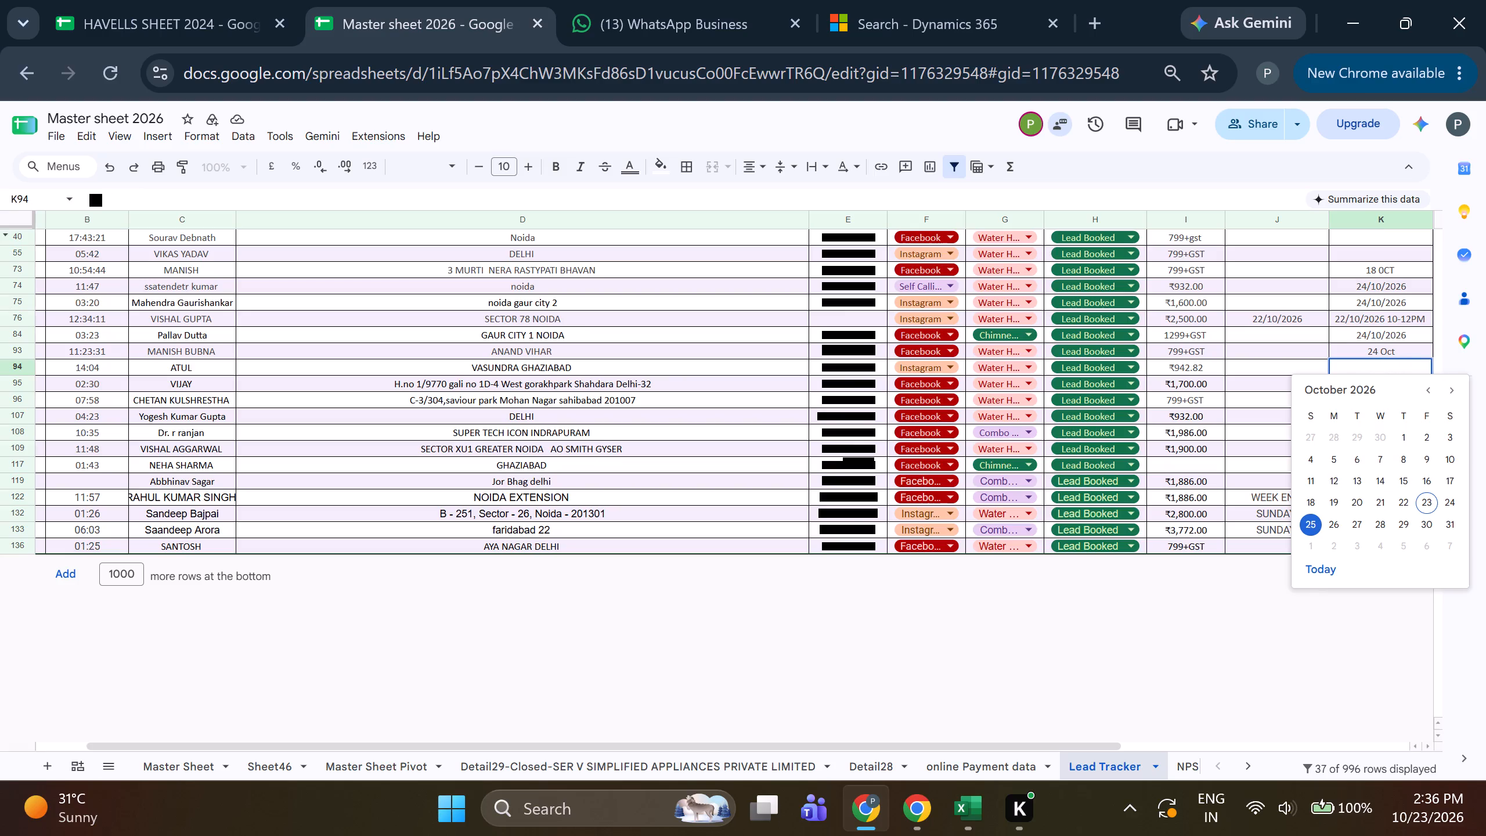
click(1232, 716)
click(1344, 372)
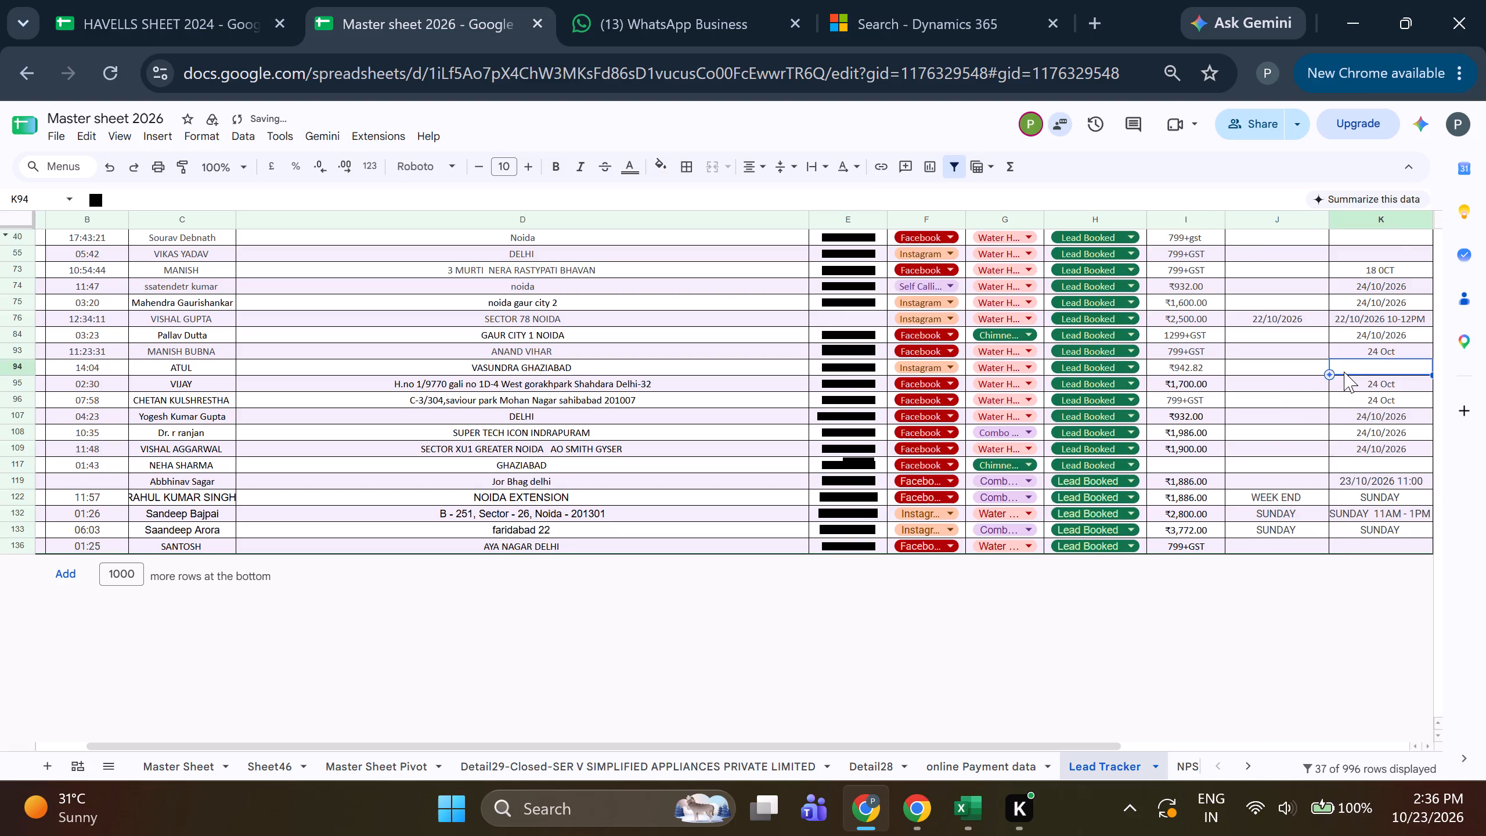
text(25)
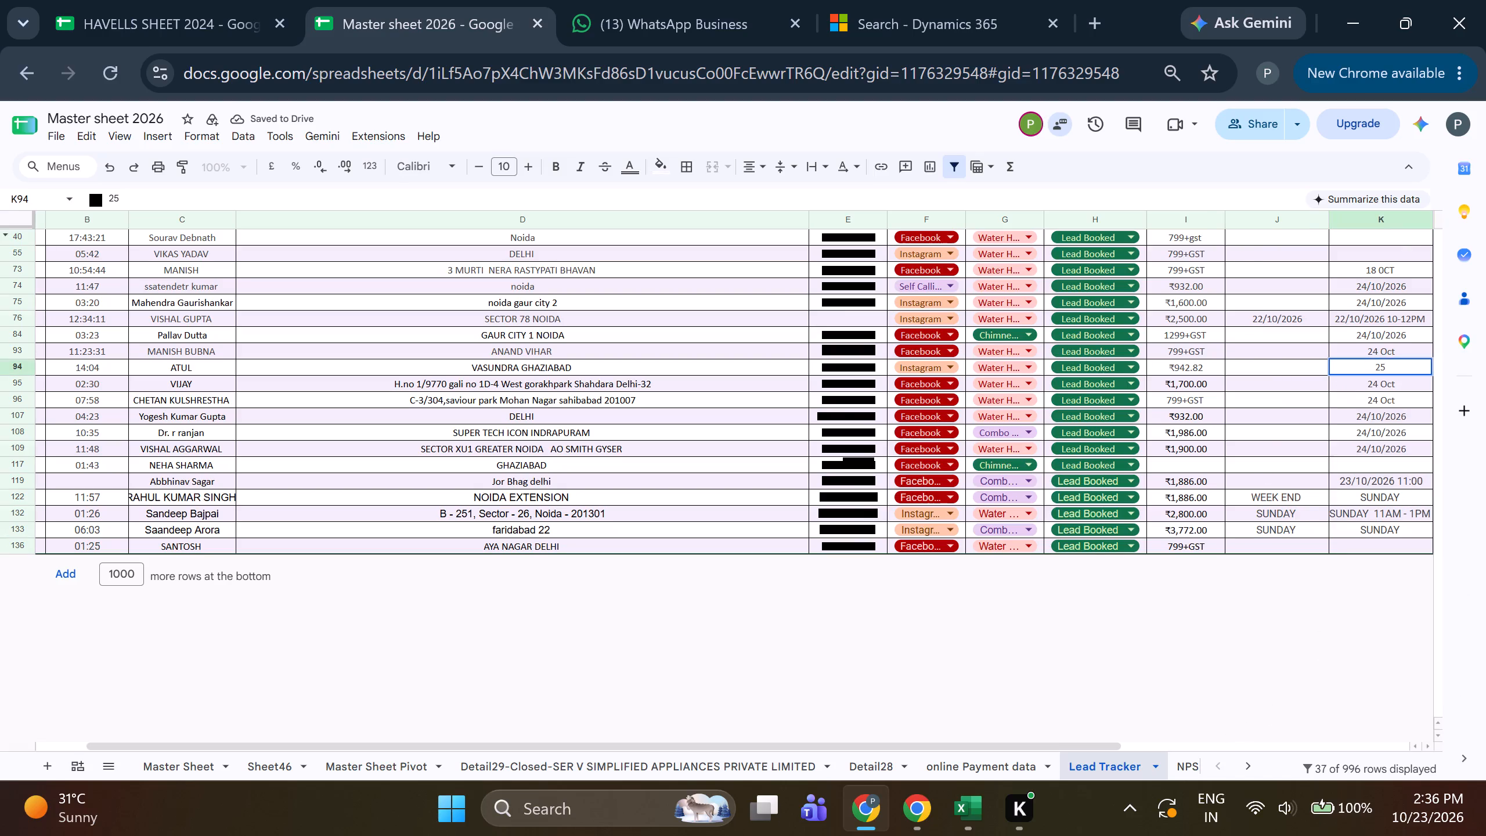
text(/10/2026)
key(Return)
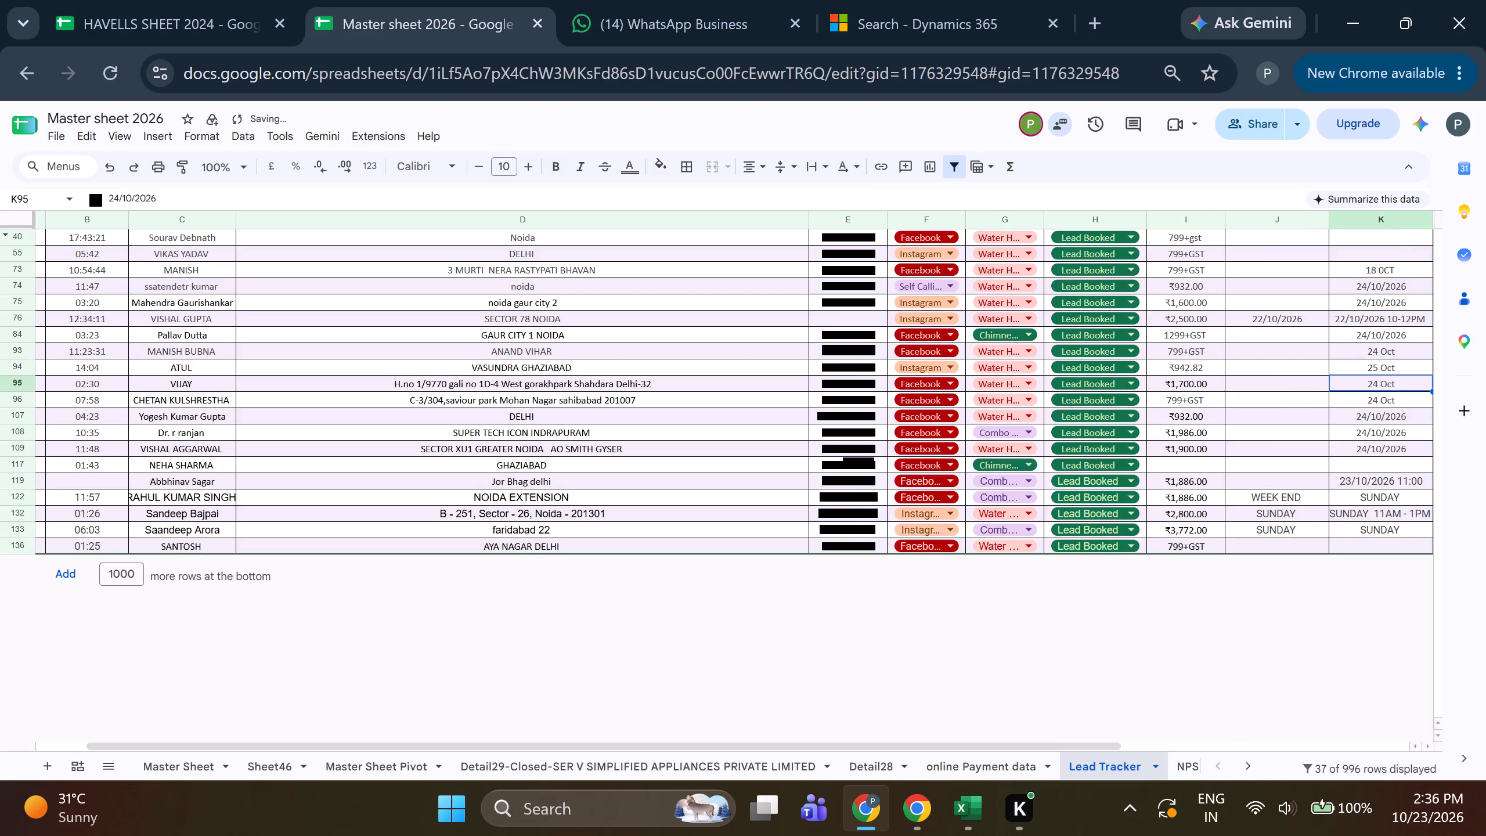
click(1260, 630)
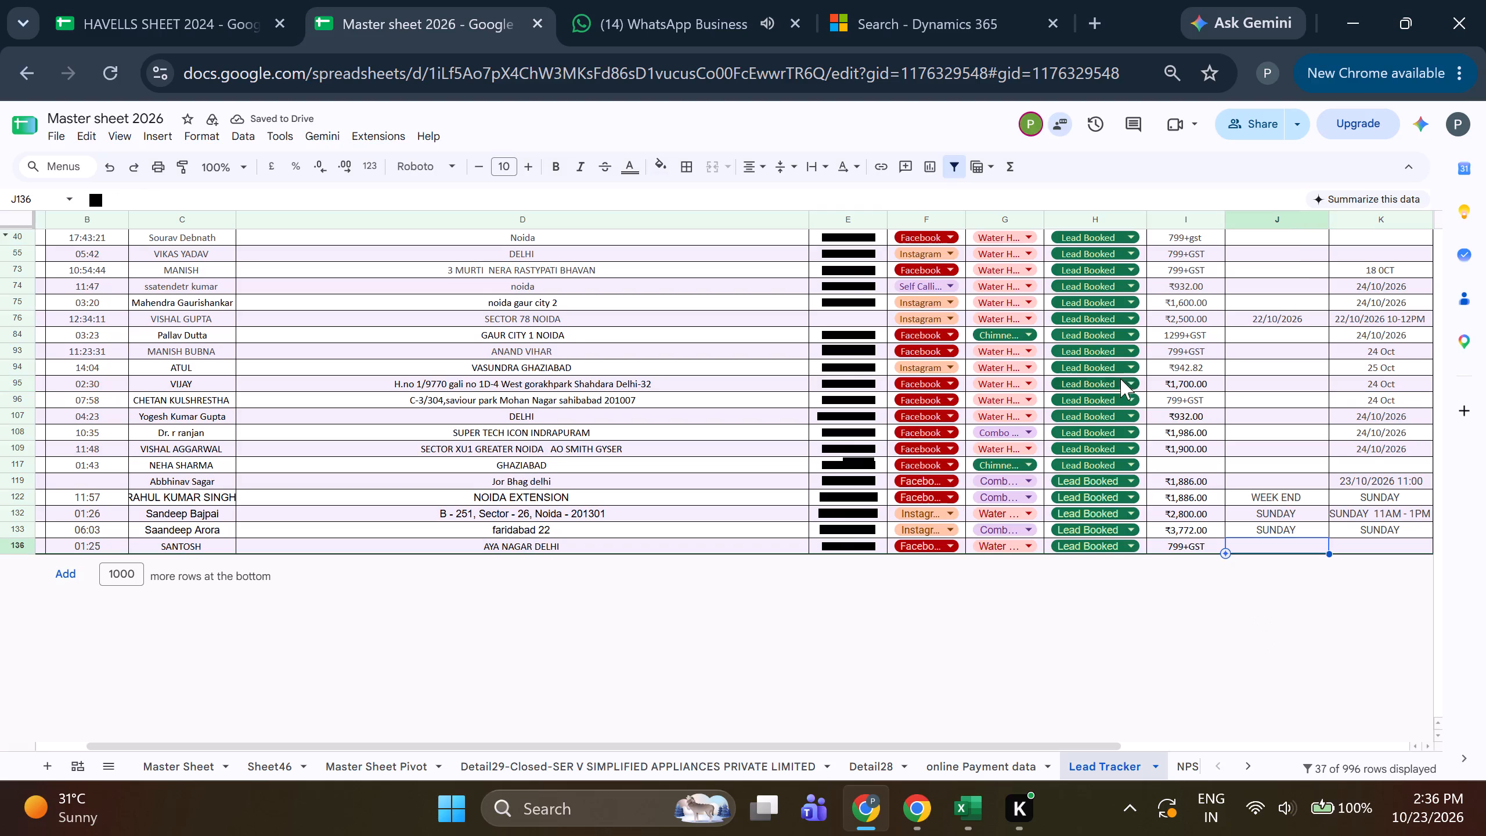
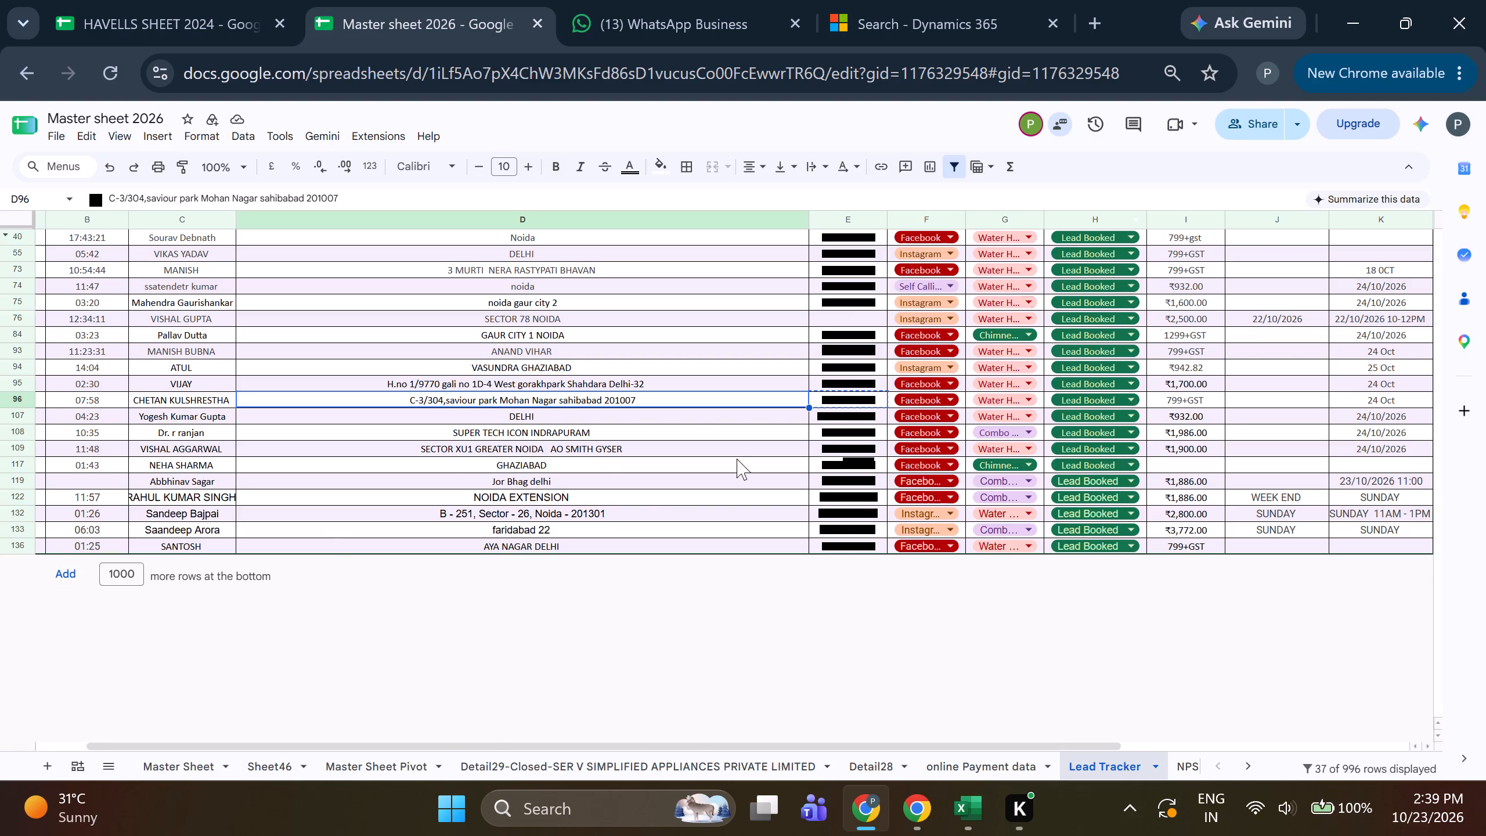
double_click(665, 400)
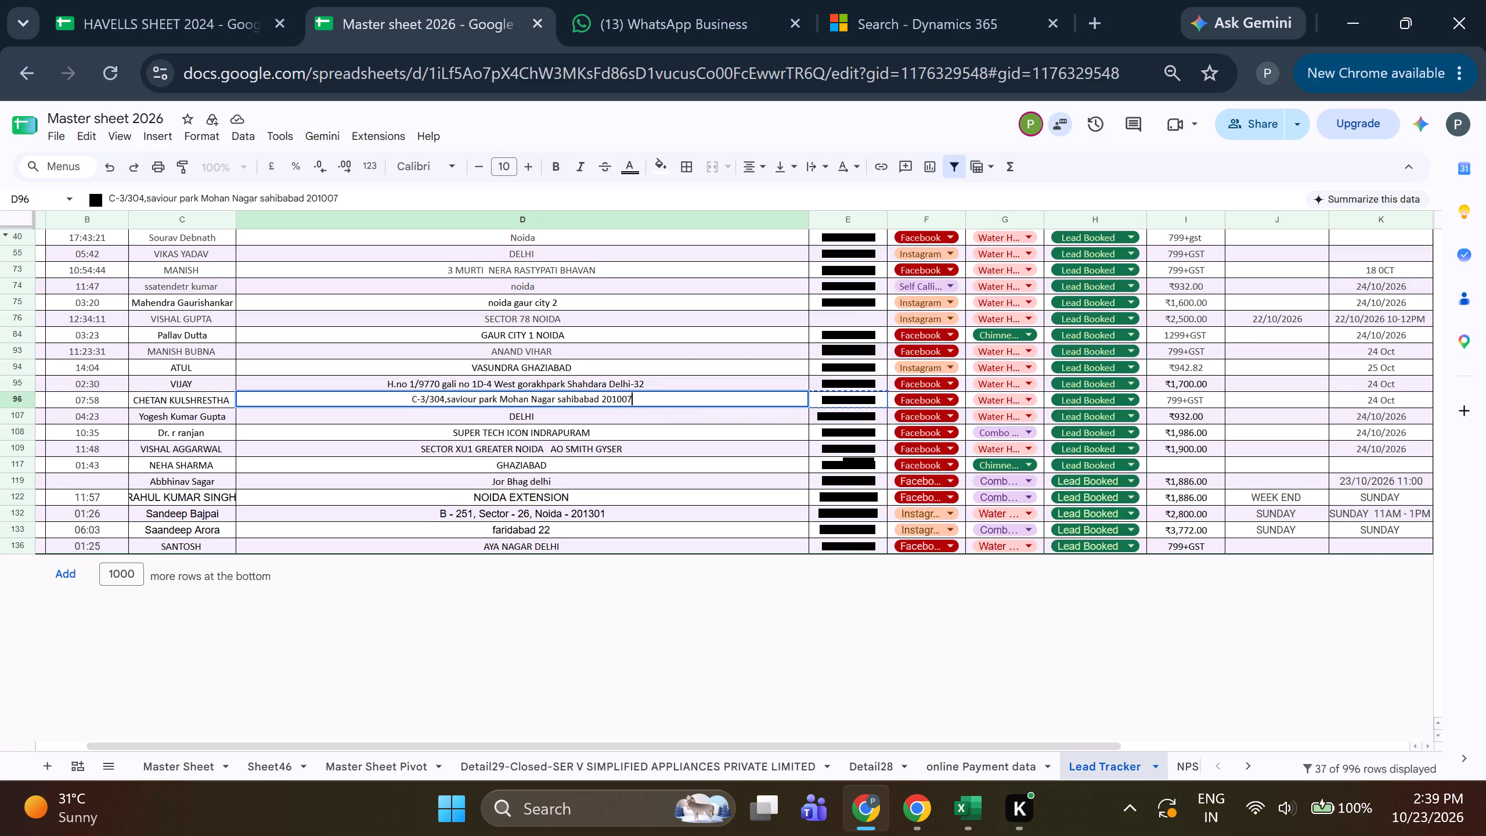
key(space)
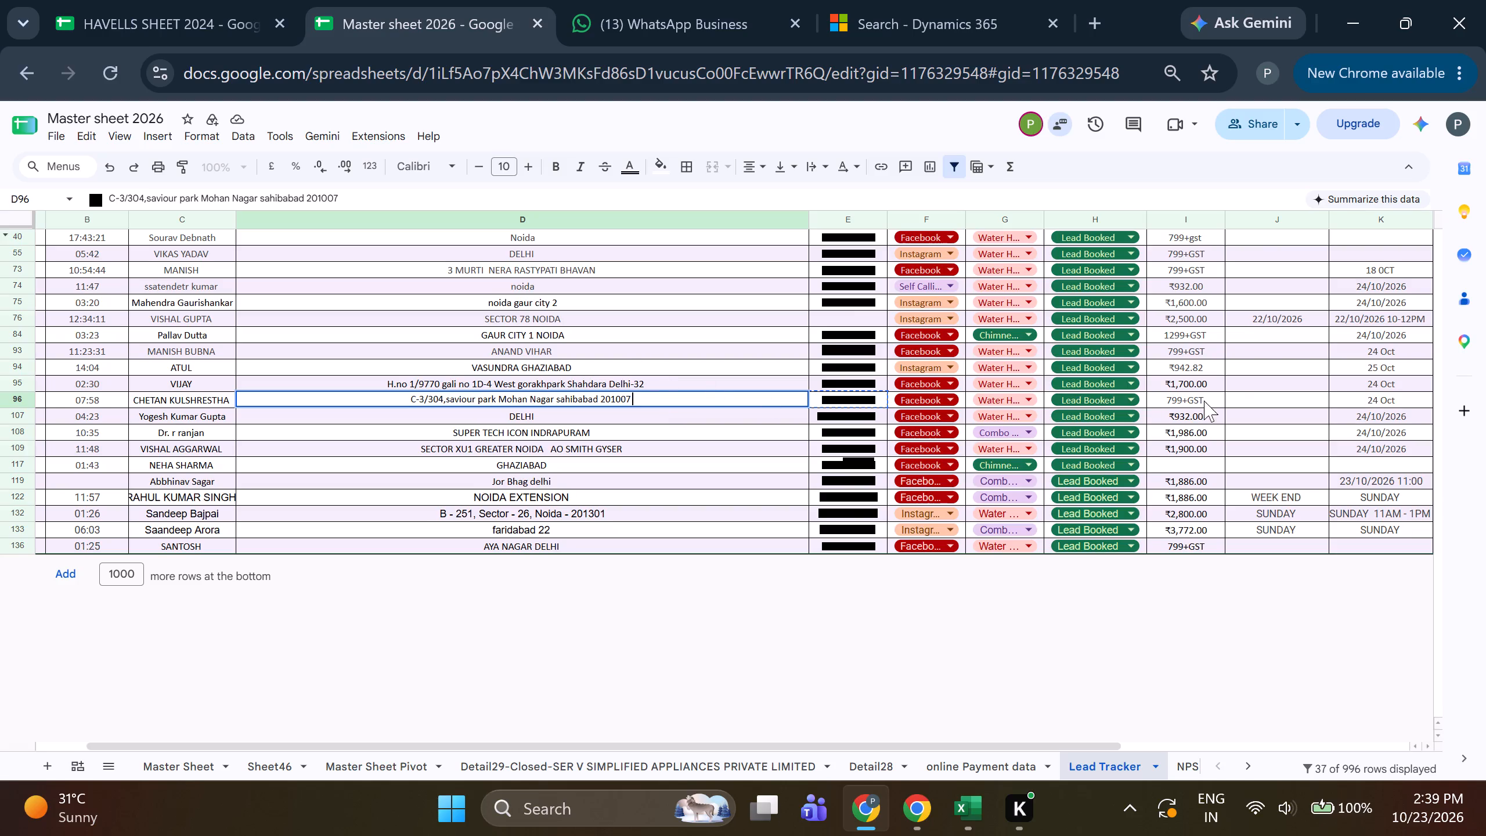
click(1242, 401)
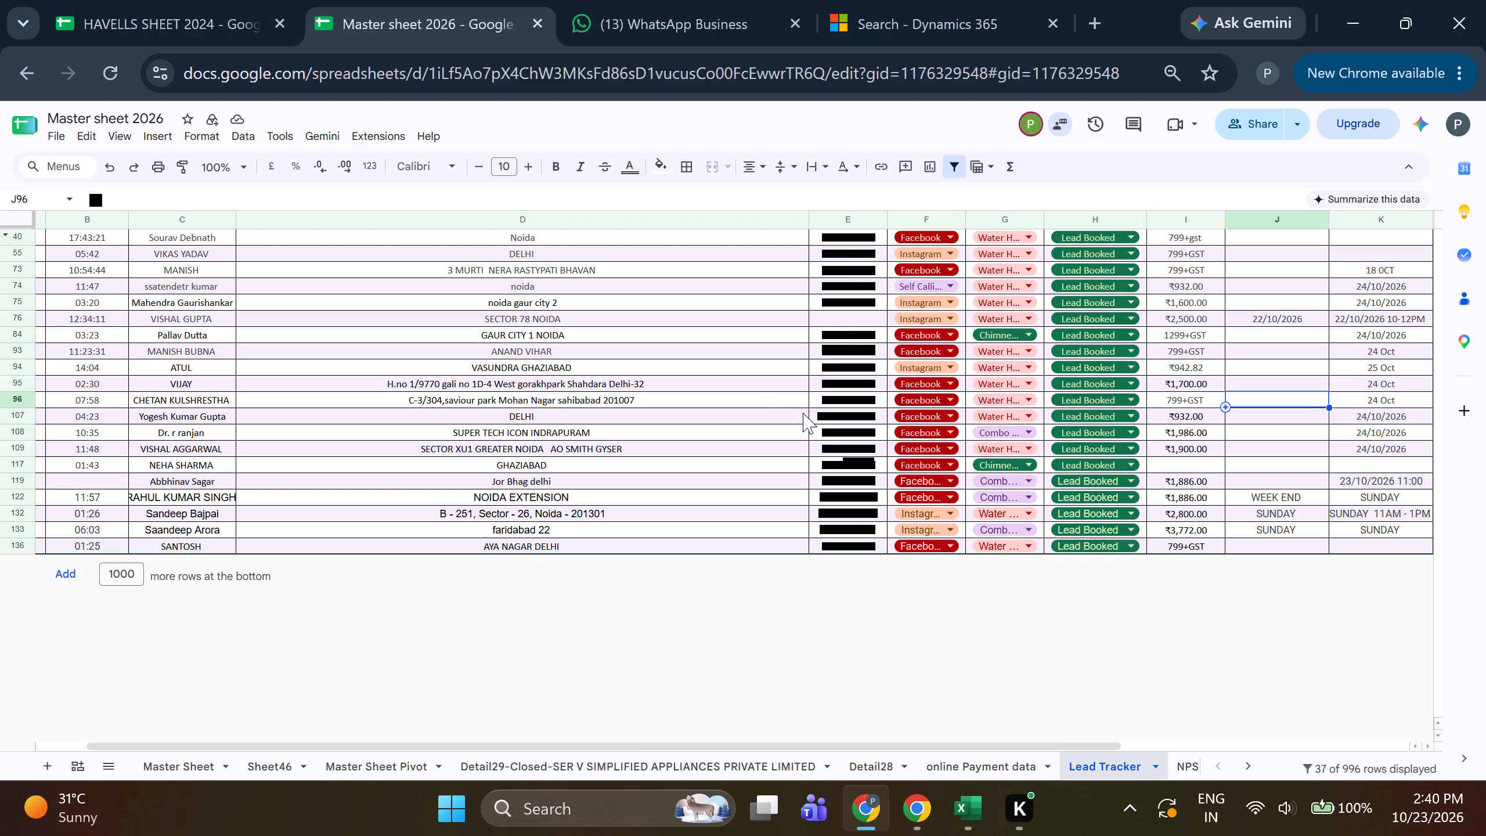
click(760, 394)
Change the lead status in column H of the Mohan Nagar Sahibabad lead, row 96, to Cancel.
click(1101, 401)
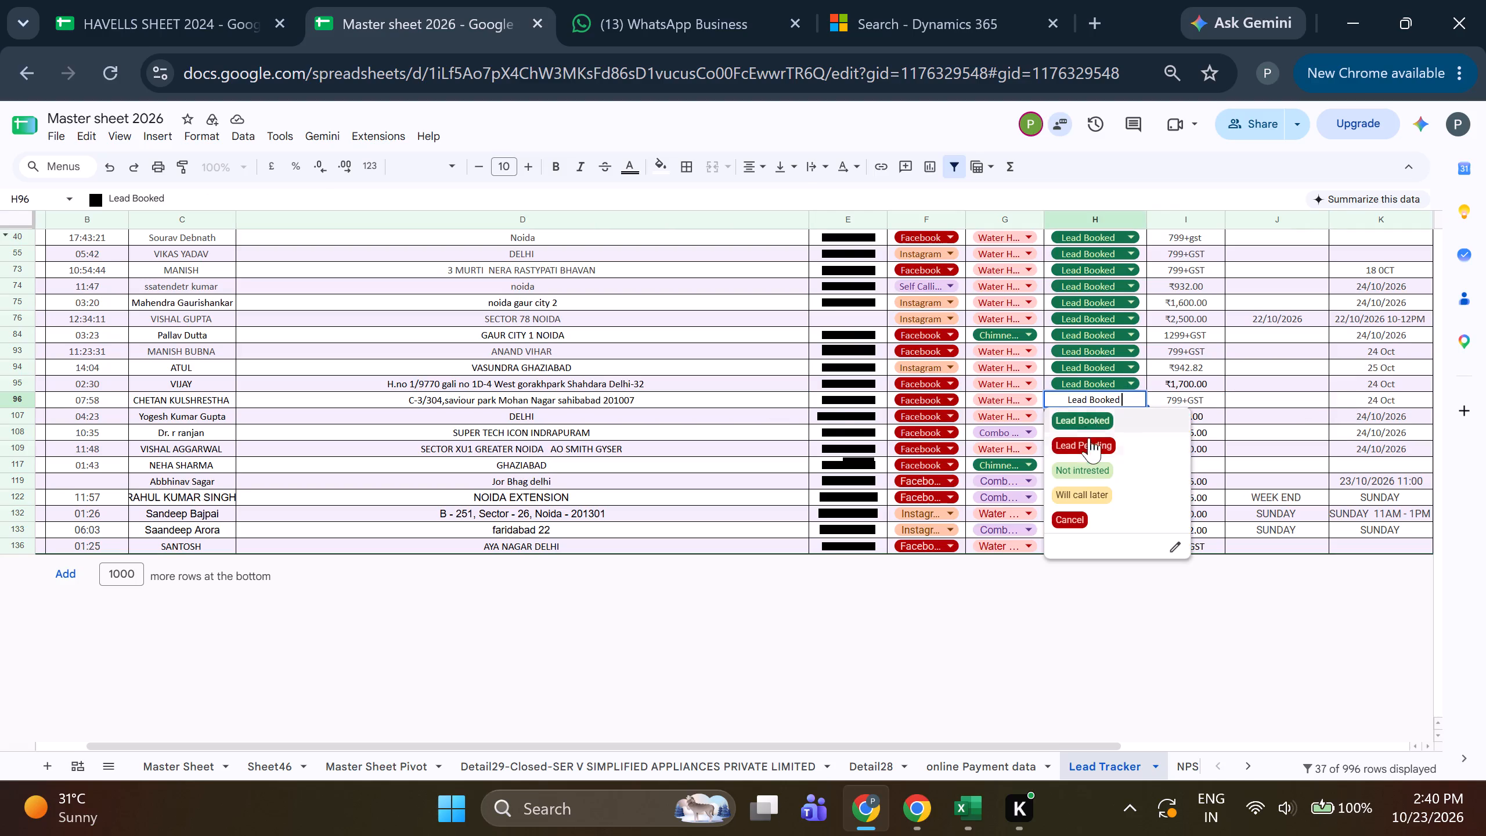
click(1099, 512)
click(1166, 398)
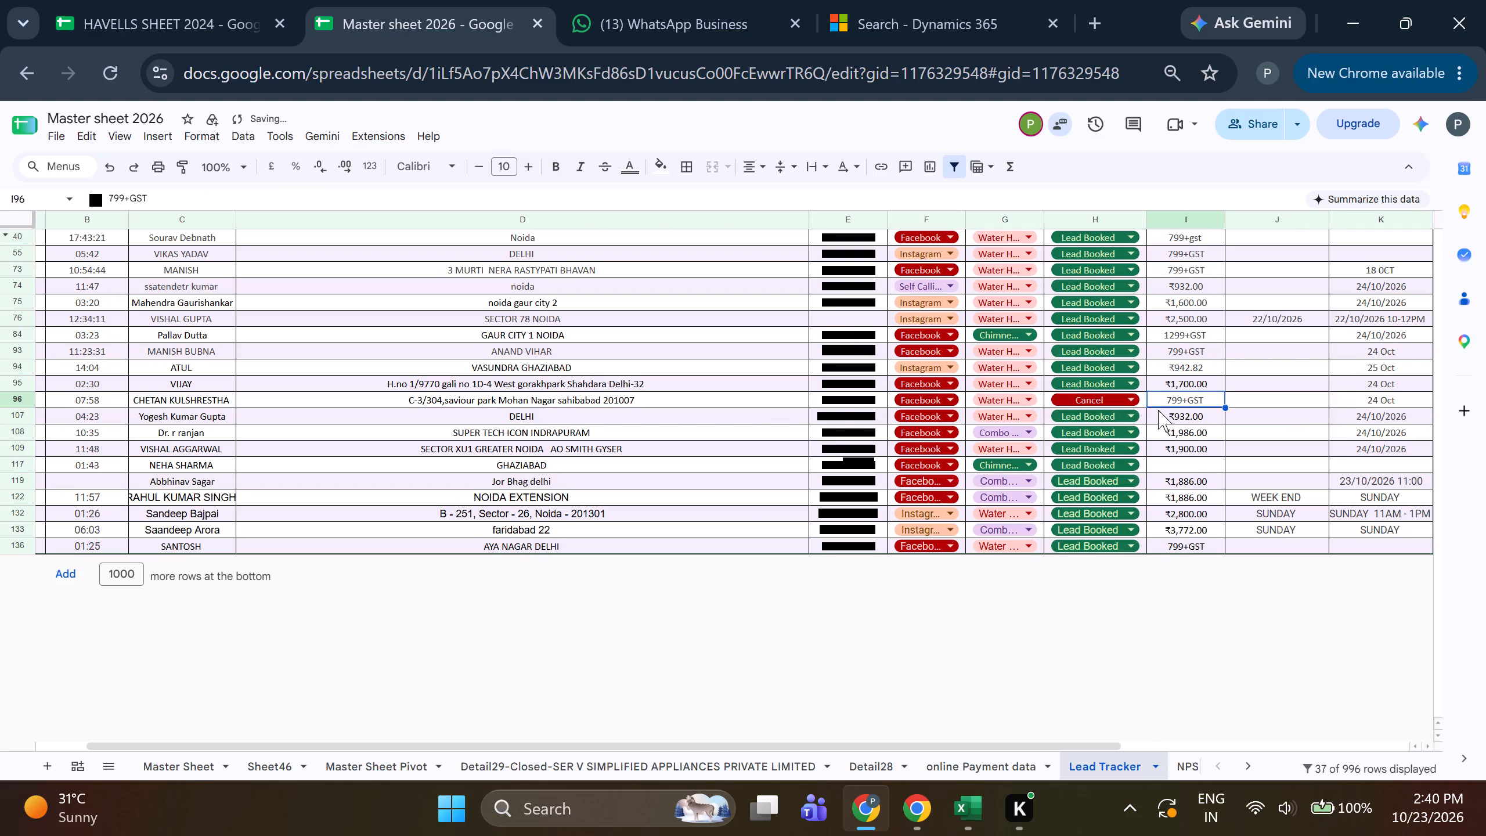
click(1368, 396)
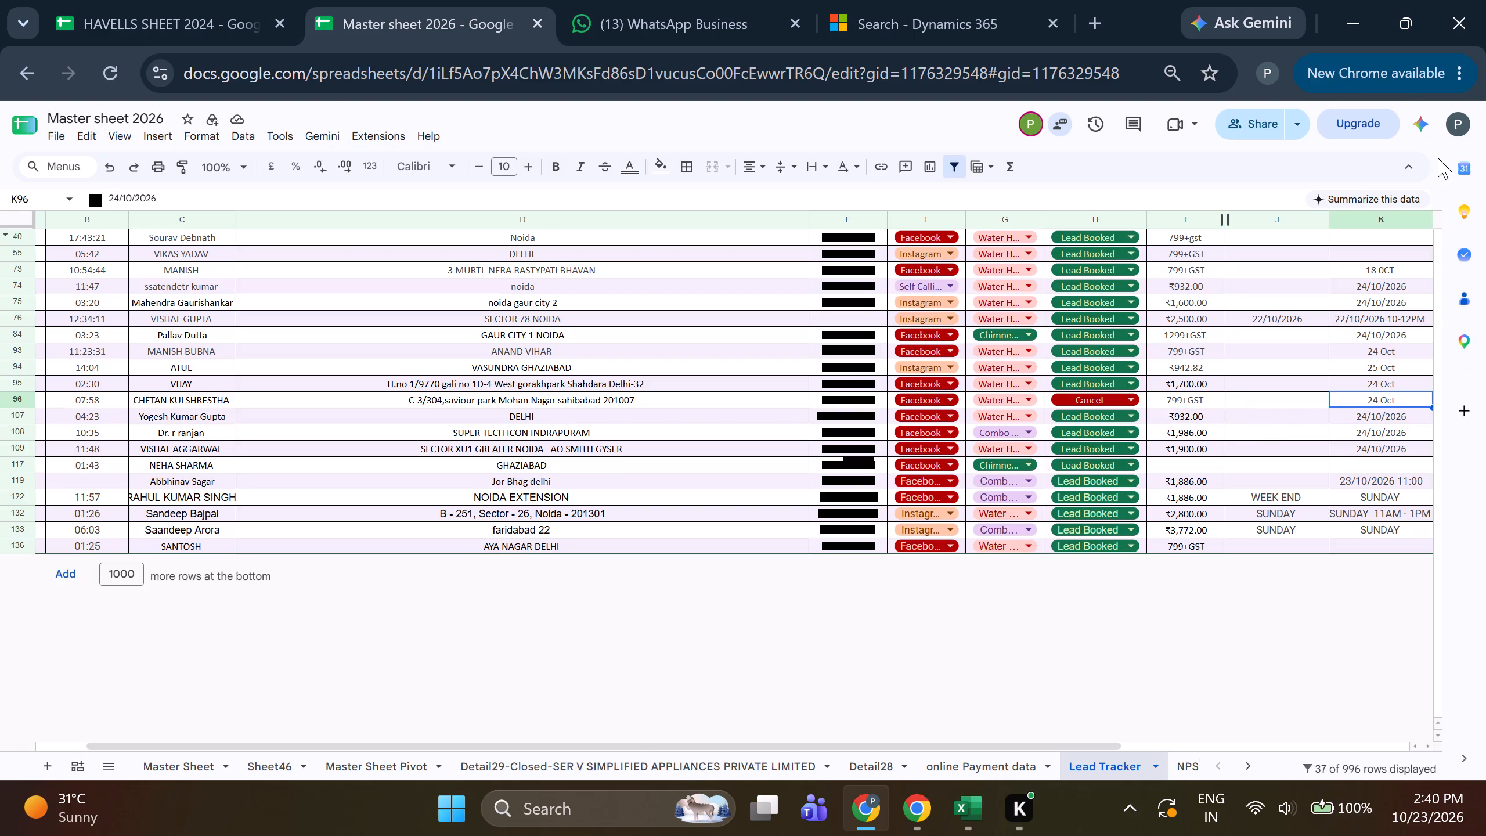
Fill the whole of row 96, the cancelled lead, with red.
click(11, 402)
click(659, 171)
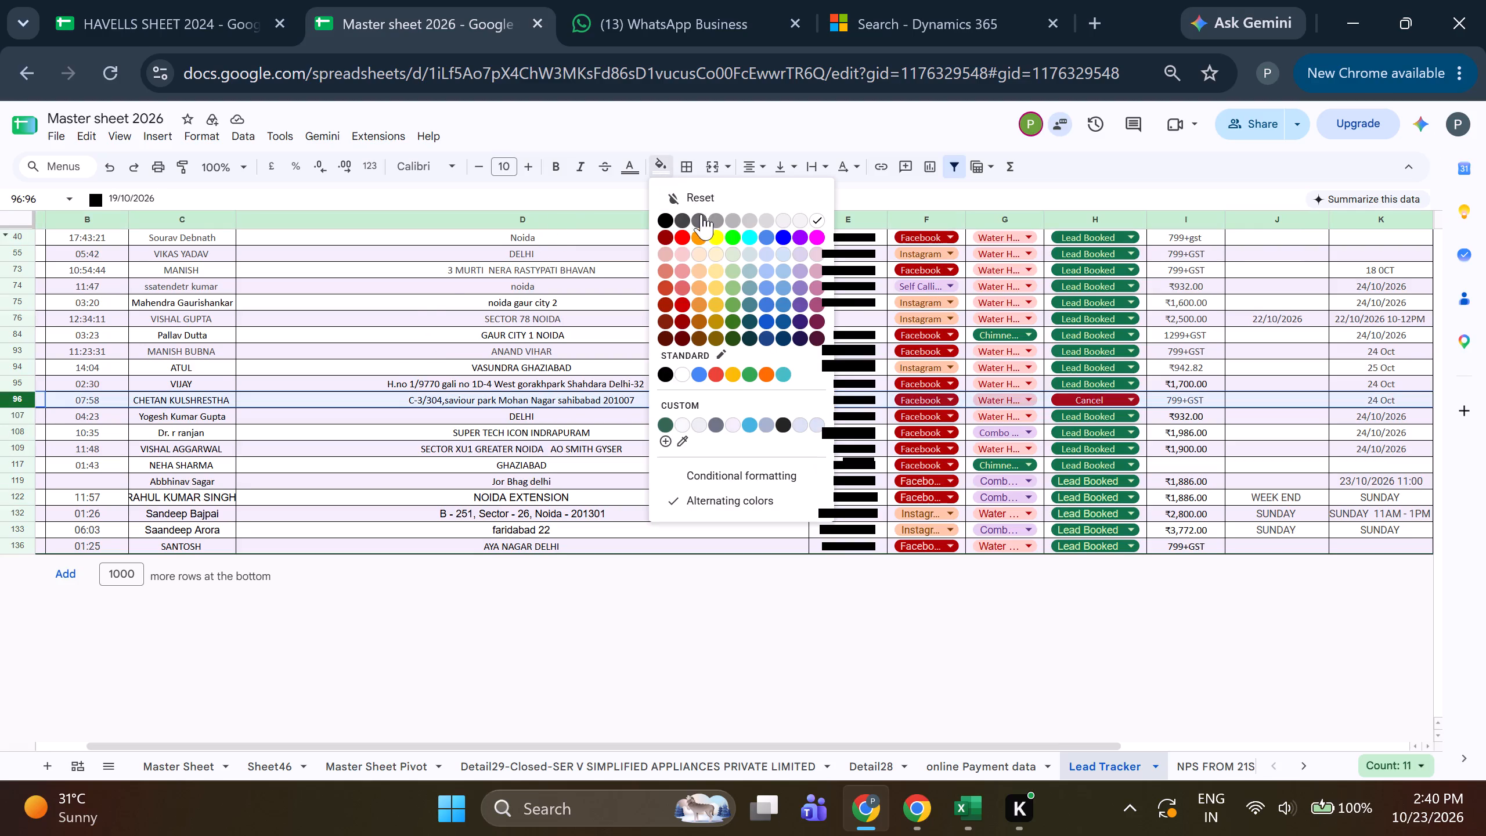
click(676, 230)
click(660, 171)
click(687, 232)
click(691, 629)
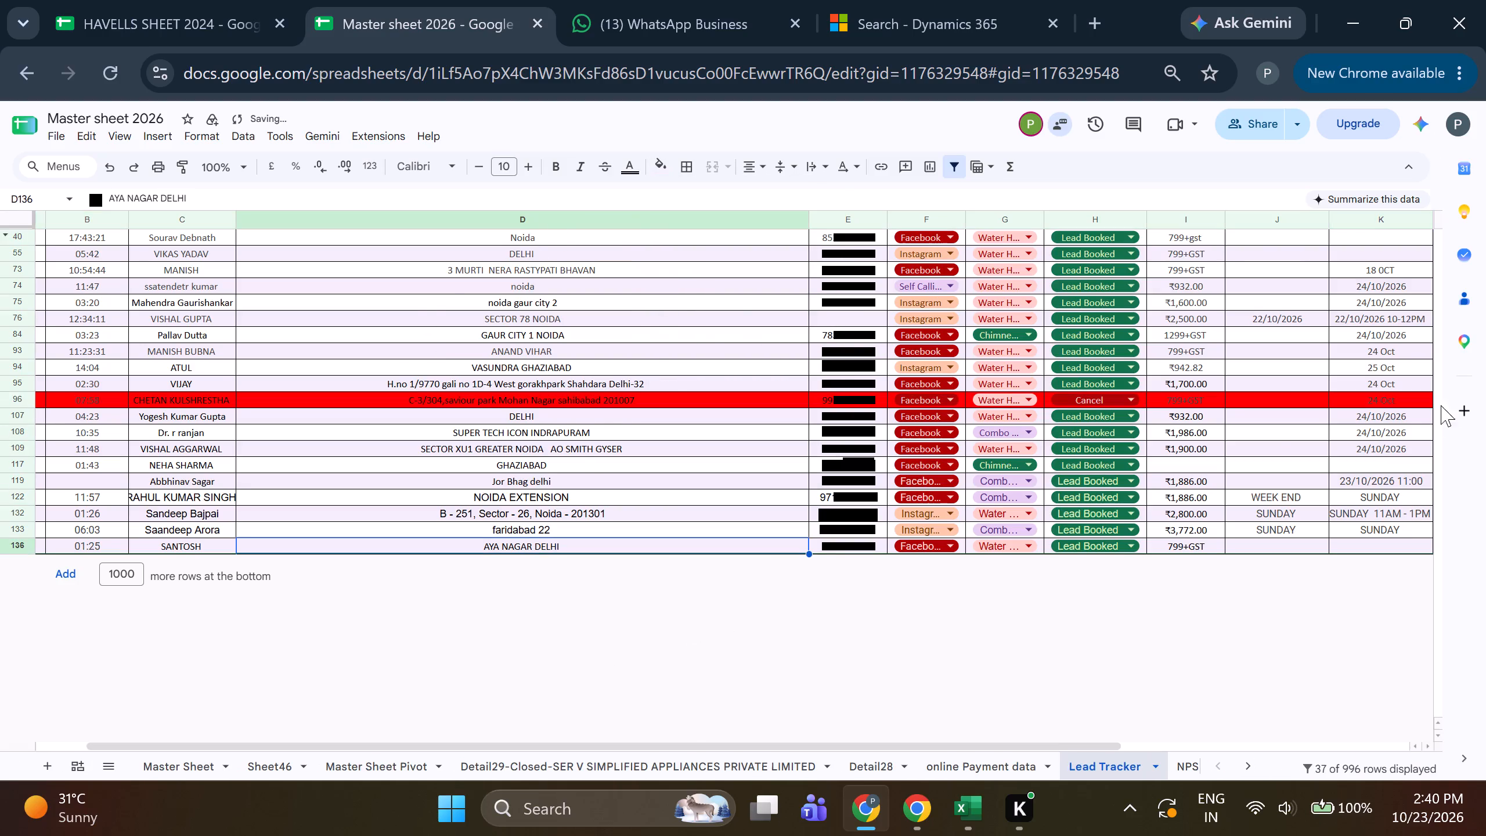
Replace the date in column K of the cancelled lead, row 96, with the word CANCEL.
click(1414, 402)
key(BackSpace)
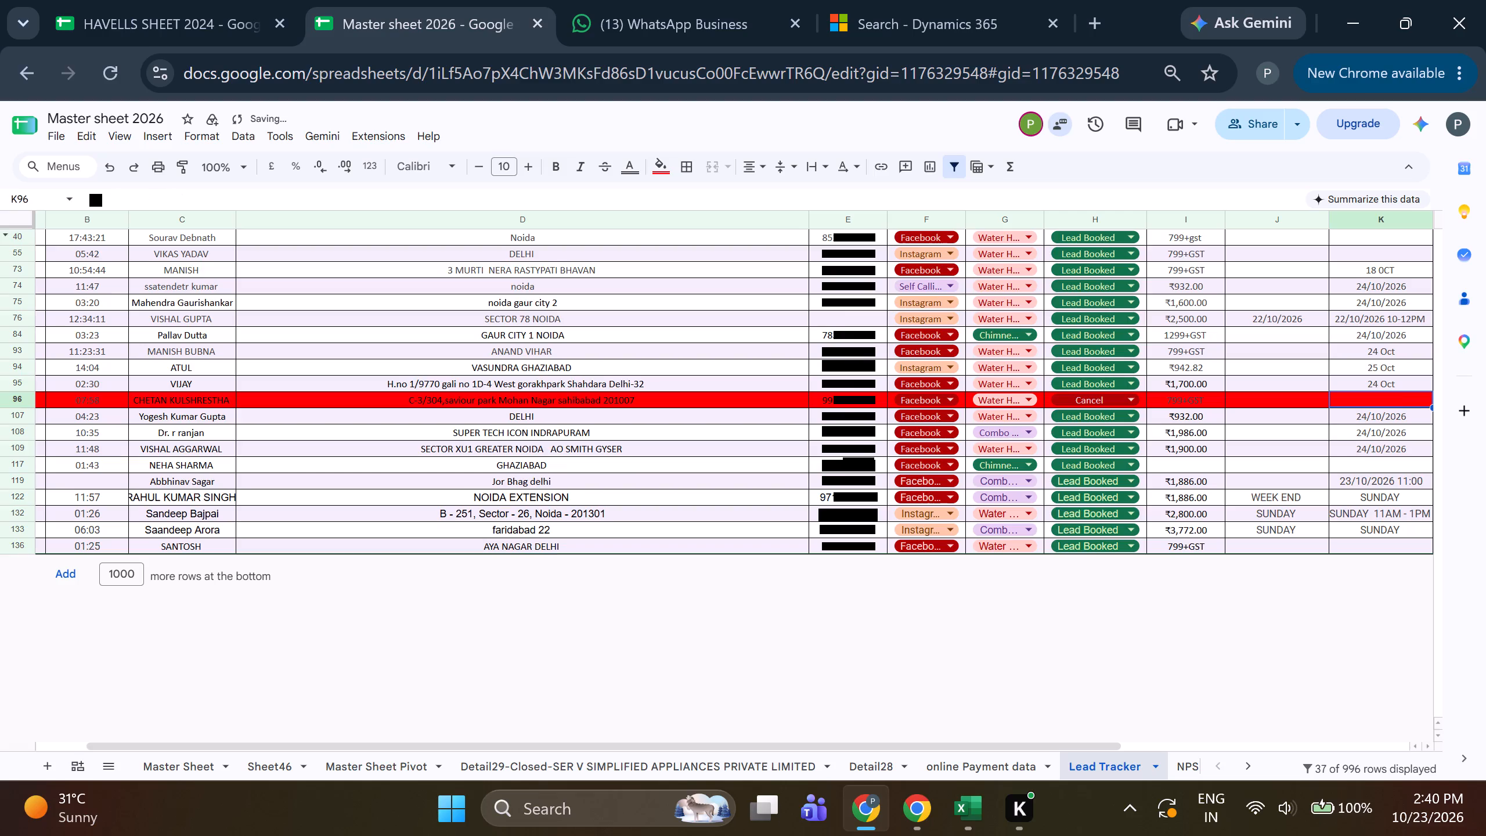
text(cs)
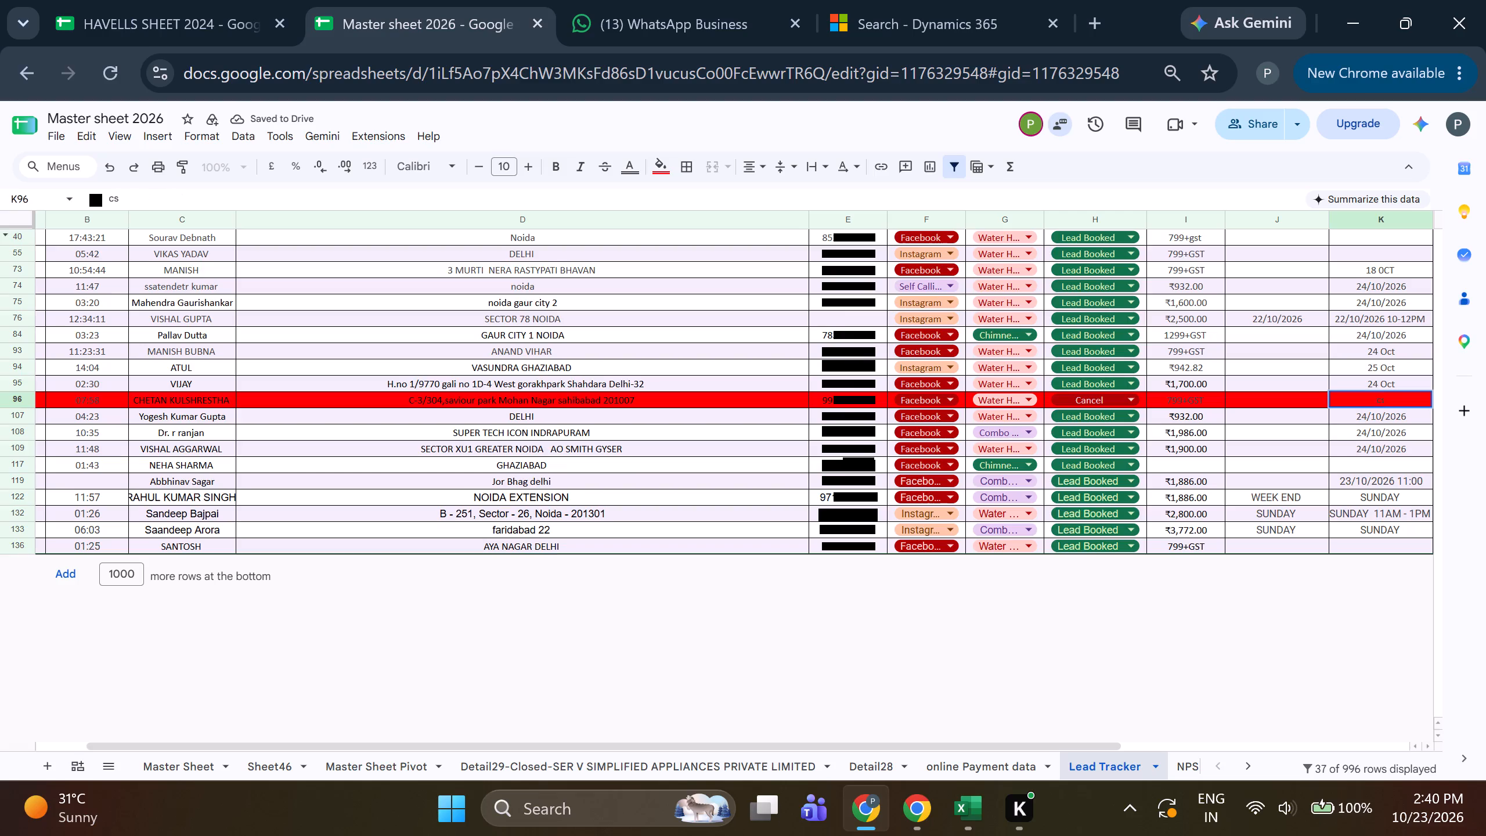
key(BackSpace)
text(CANCLE)
key(space)
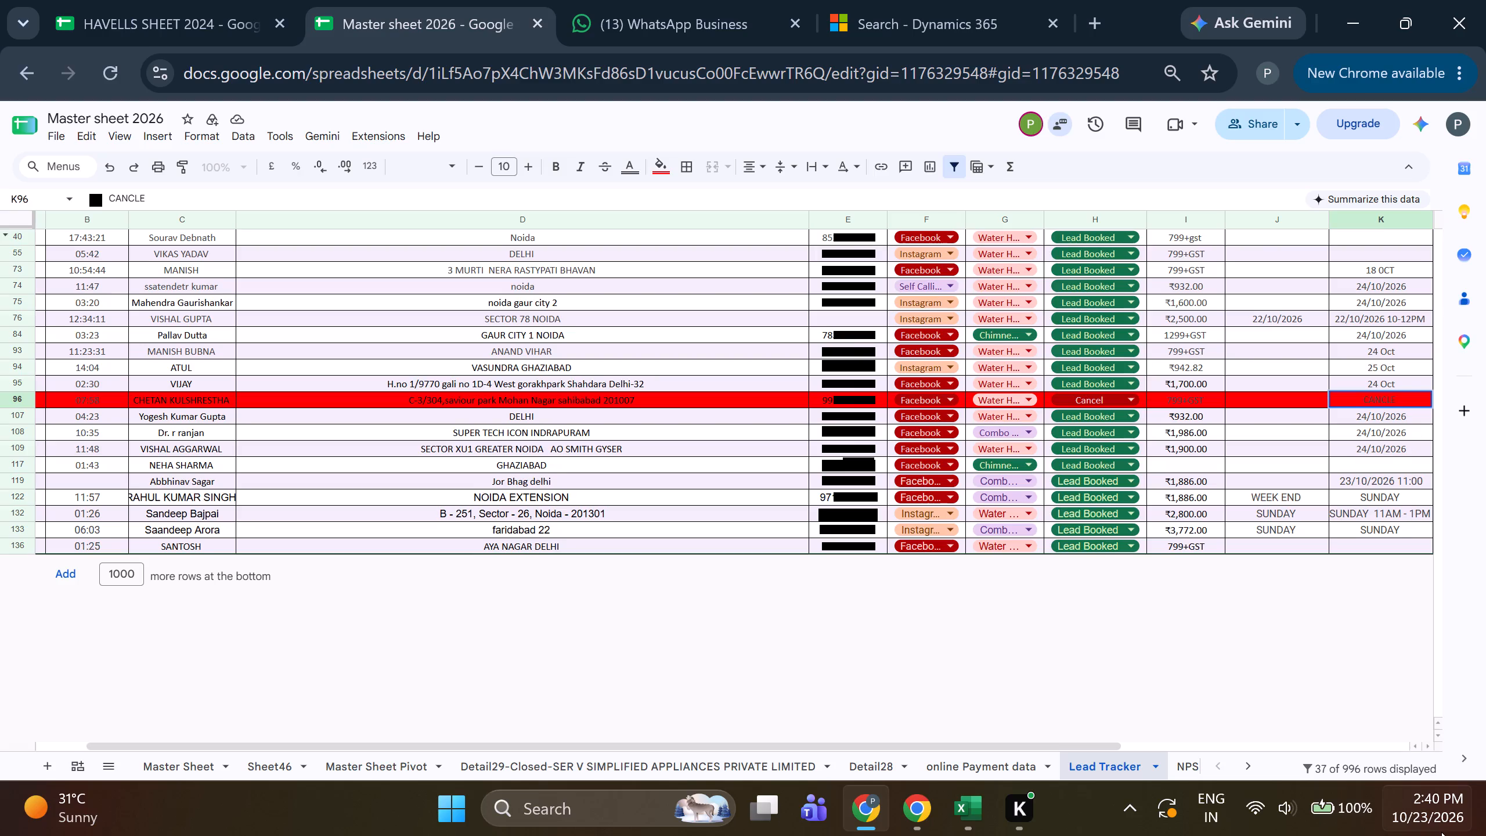
key(BackSpace)
key(BackSpace)
key(BackSpace)
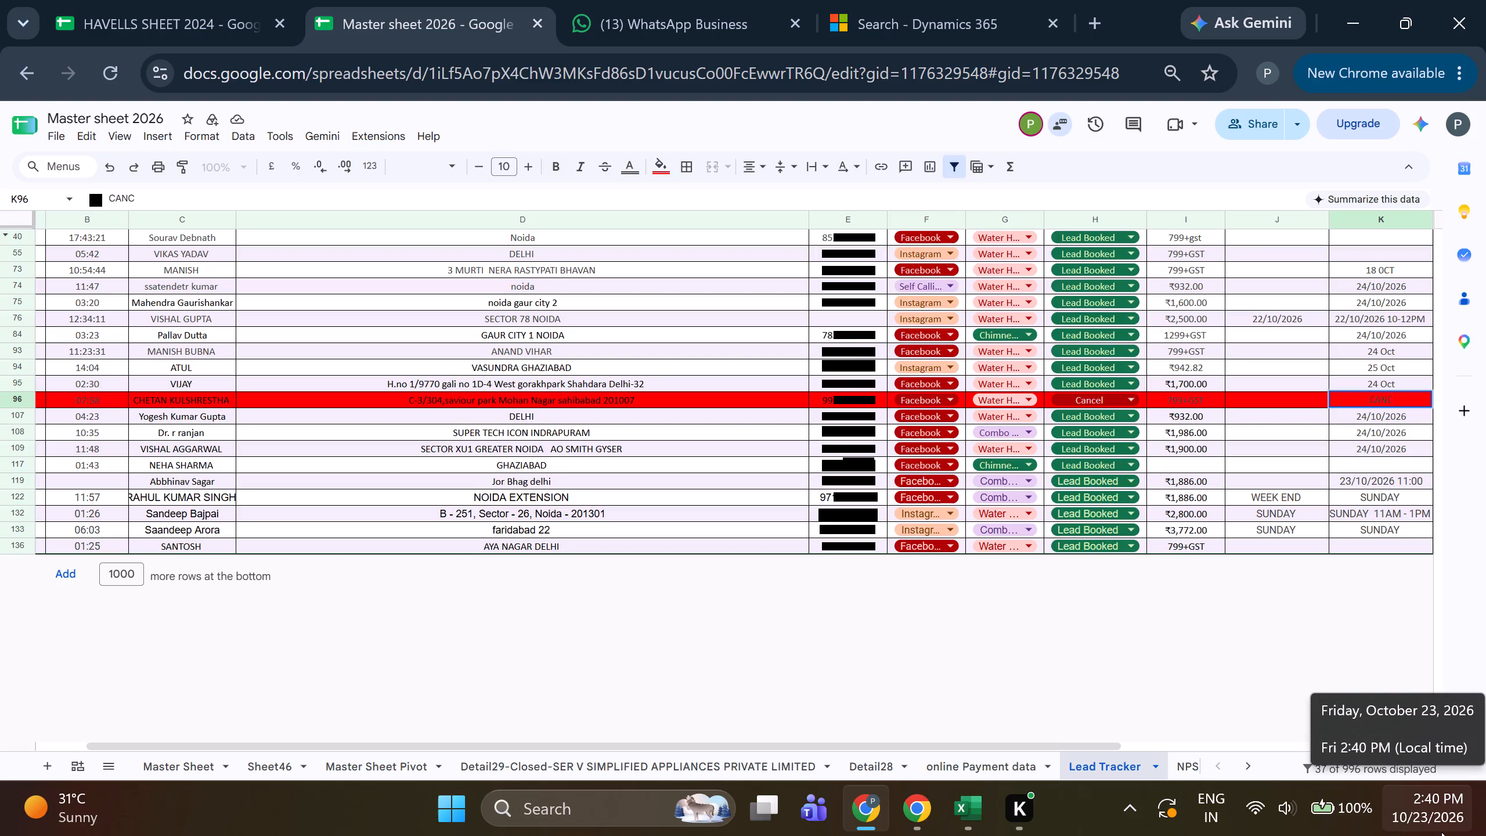
text(EL)
key(Return)
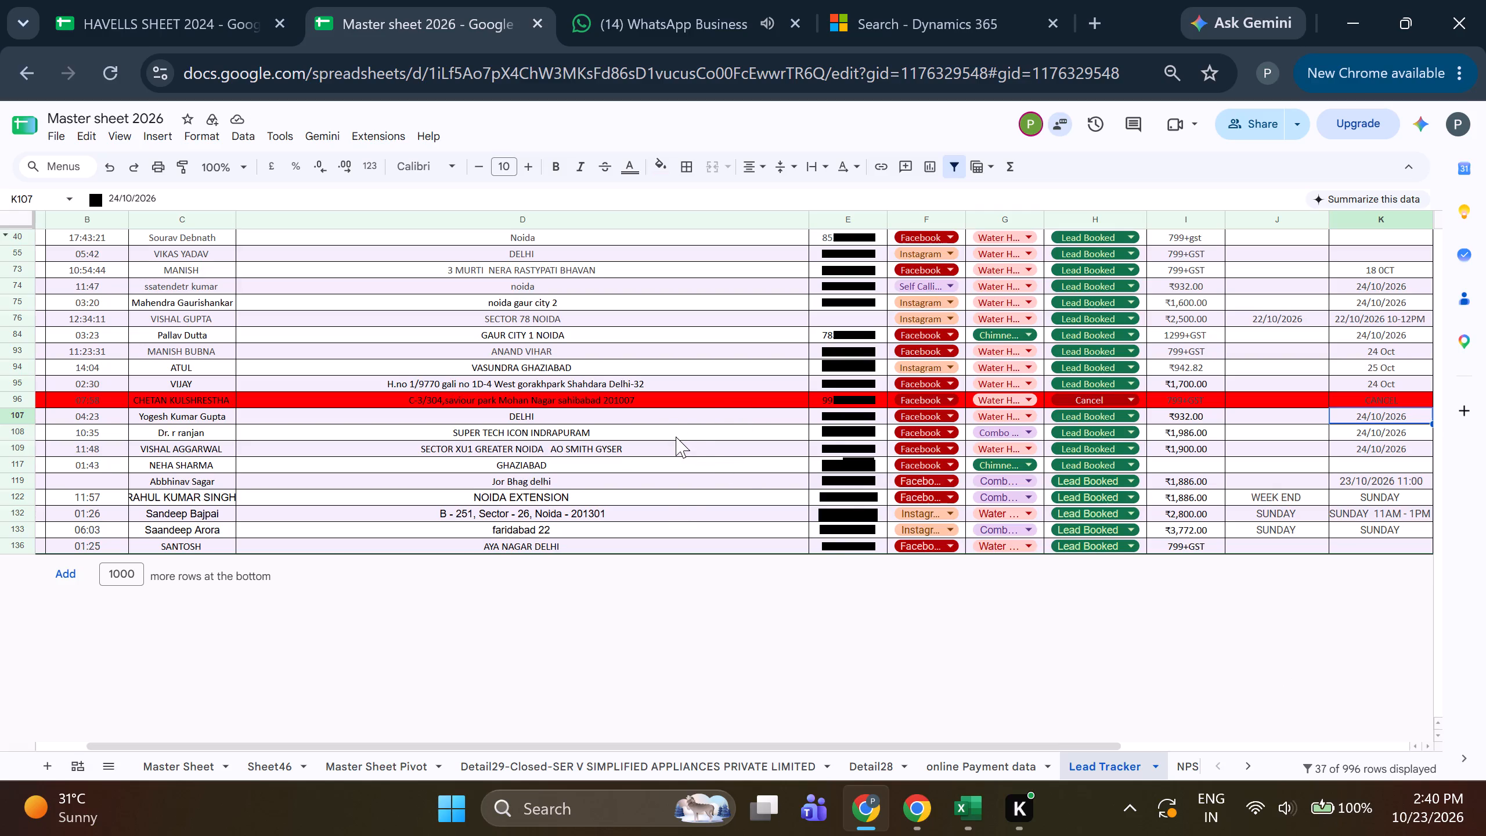
Enter SUNDAY in column J of the VASUNDRA GHAZIABAD lead, row 94.
click(635, 348)
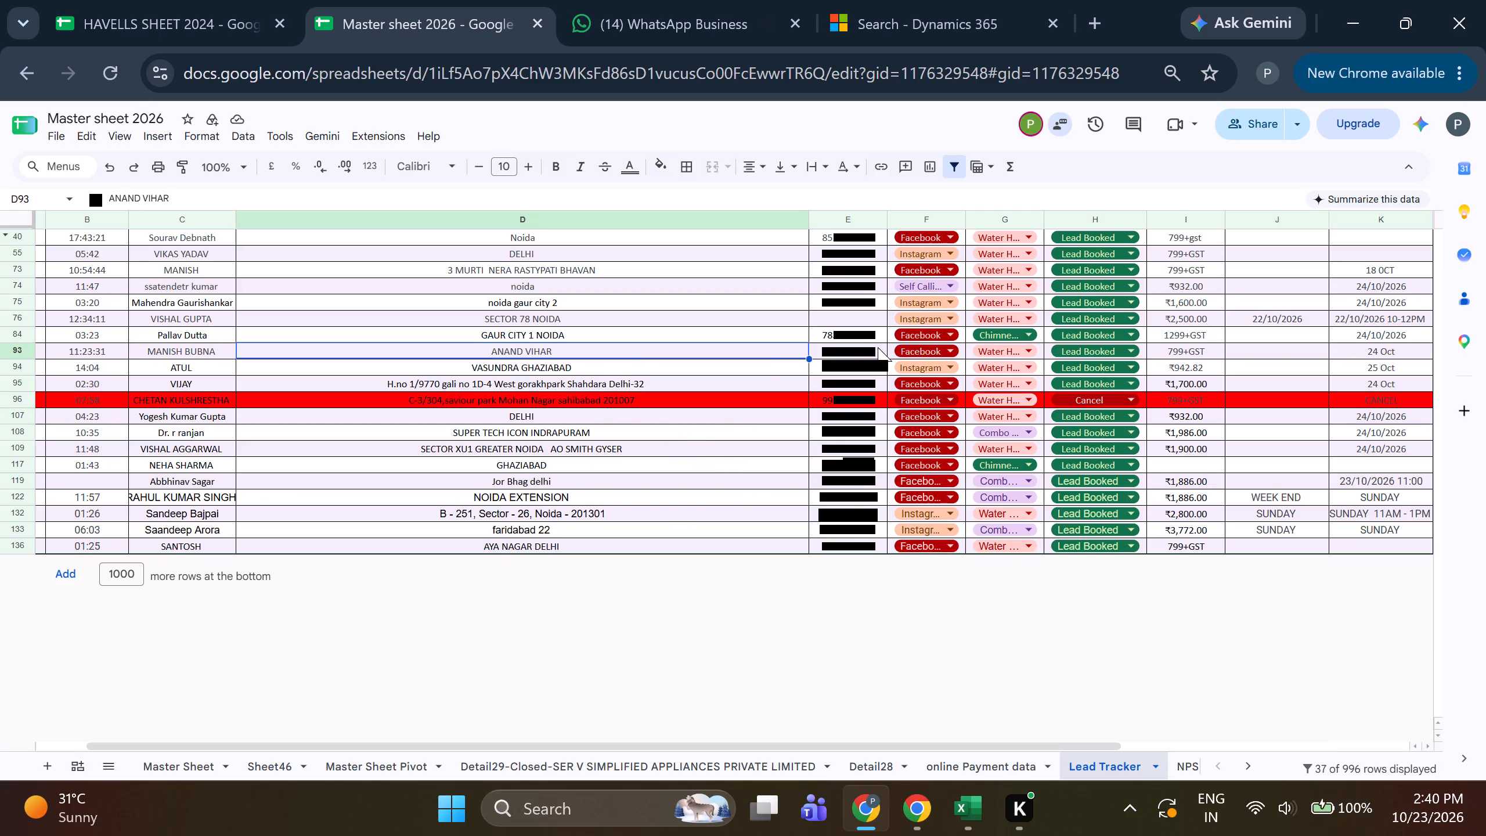
click(860, 354)
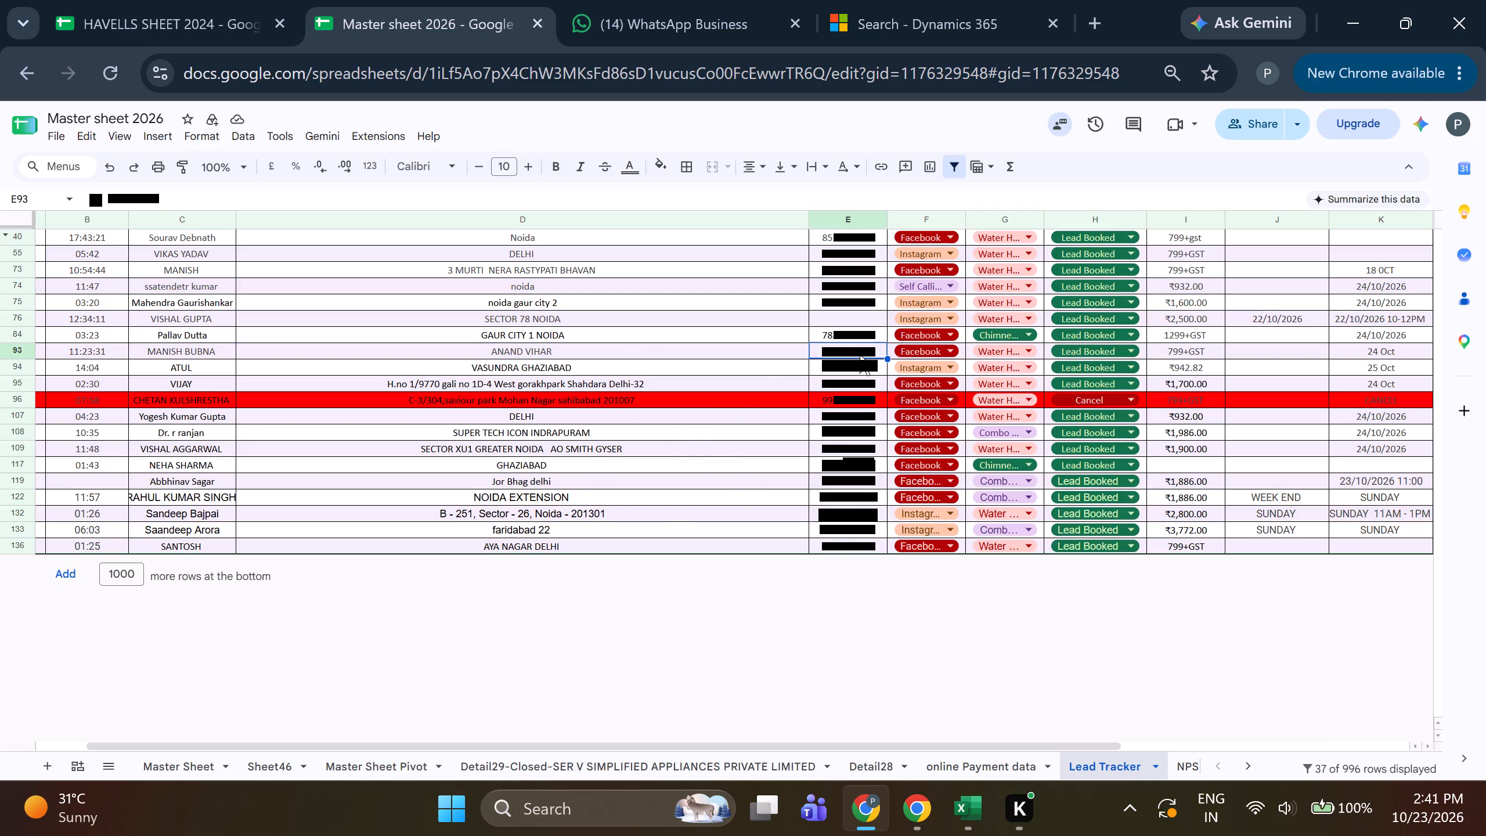
click(1253, 358)
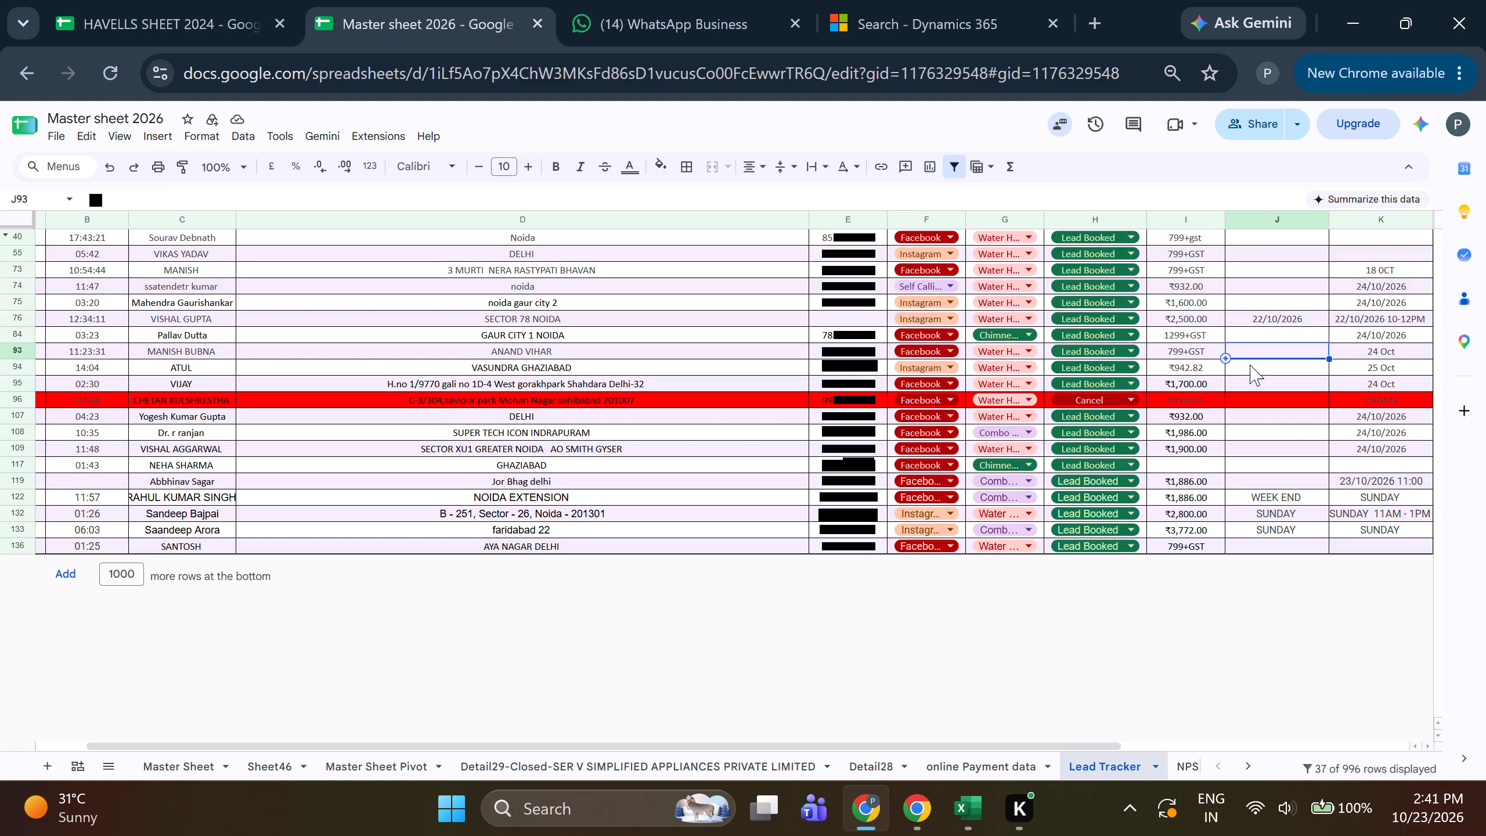
click(1250, 365)
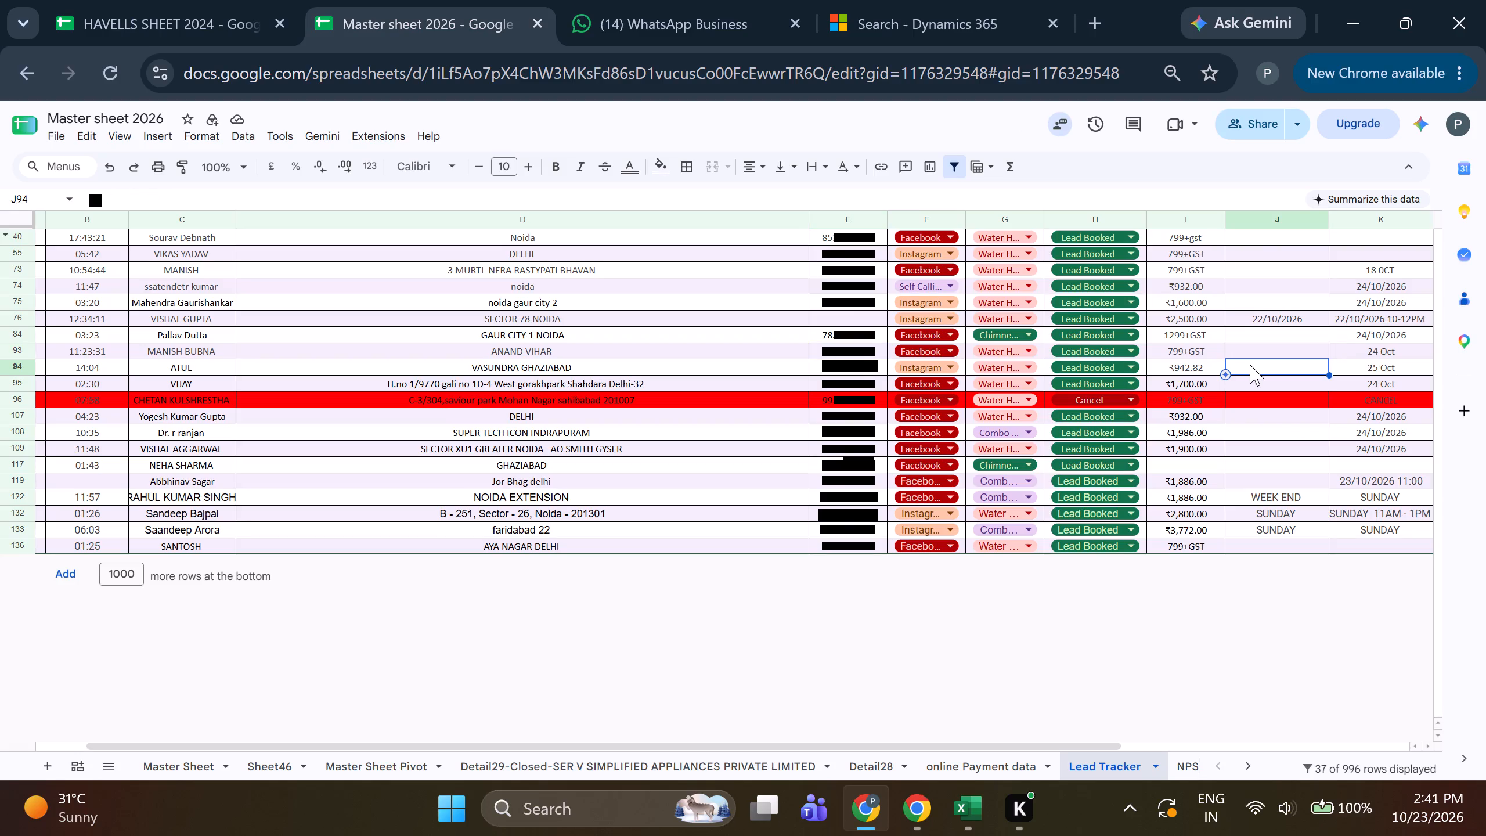
scroll(1250, 365, up, 10)
scroll(1250, 365, down, 3)
scroll(1250, 365, up, 3)
scroll(1211, 331, up, 3)
text(DAY)
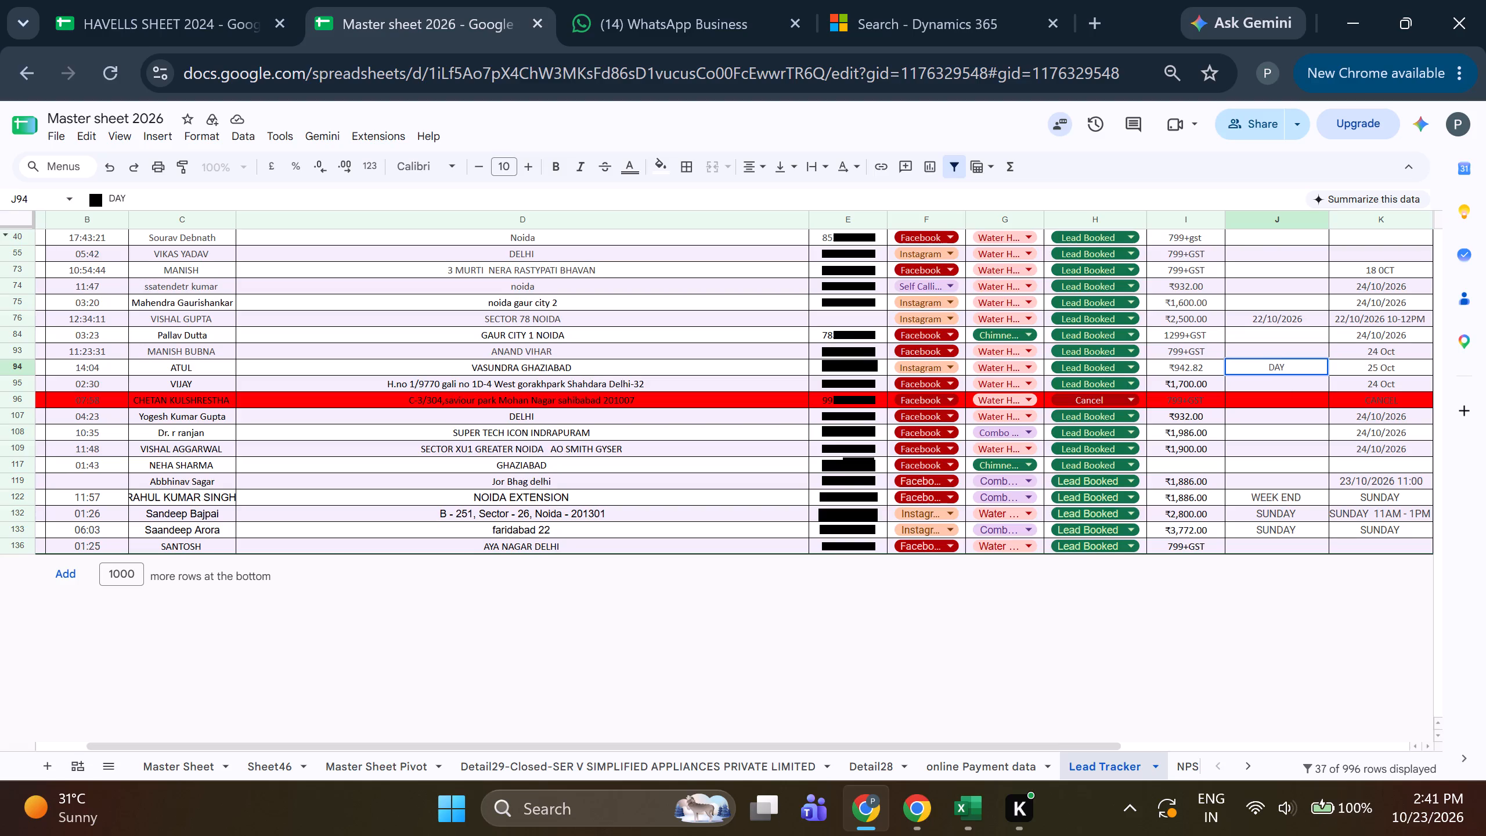
key(BackSpace)
key(BackSpace)
key(BackSpace)
text(SUN)
text(DAY)
key(Return)
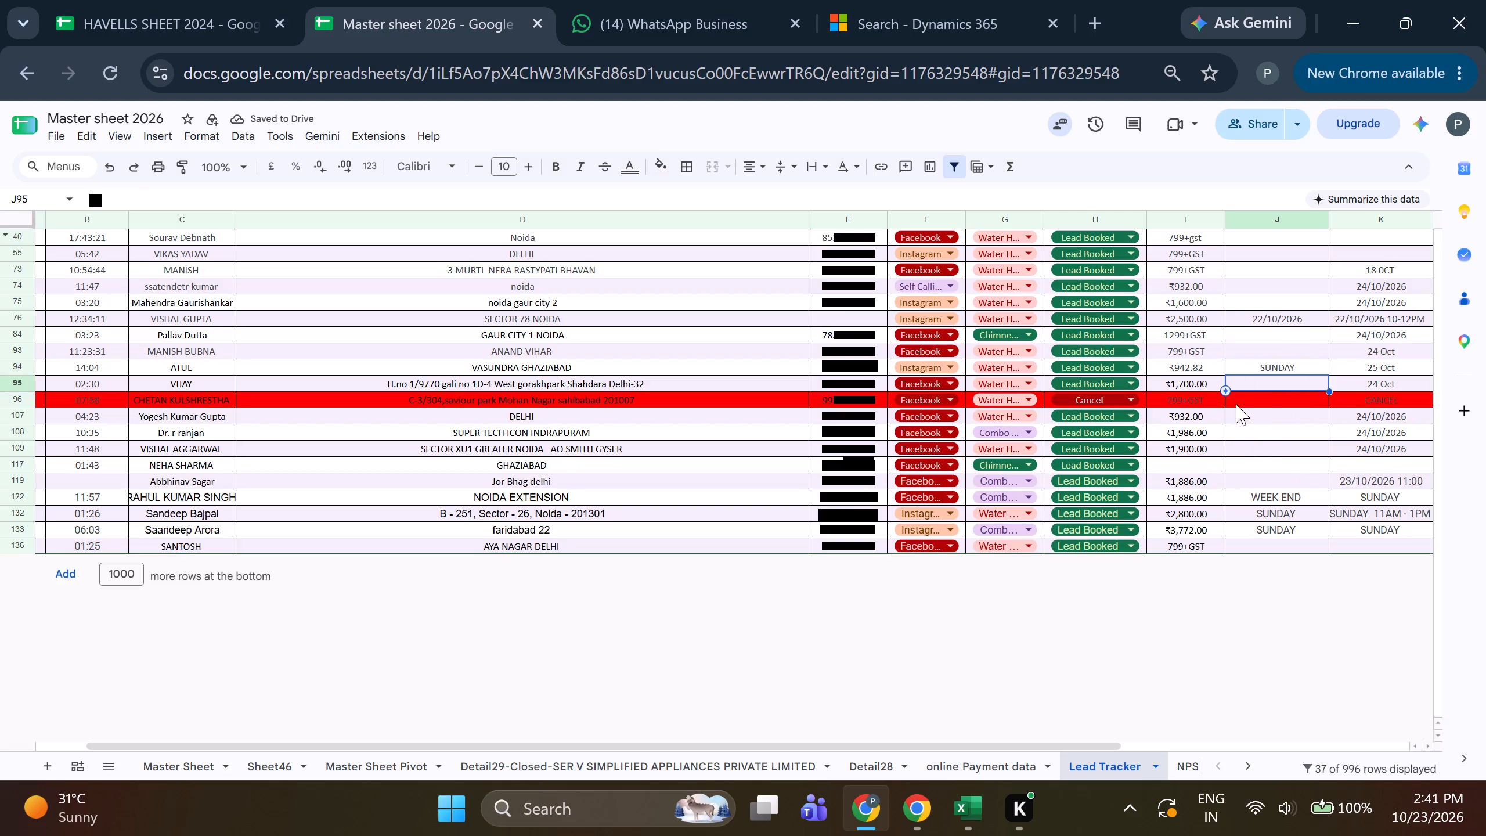
Select the mobile number of the DELHI lead in row 107 to check it.
click(1280, 410)
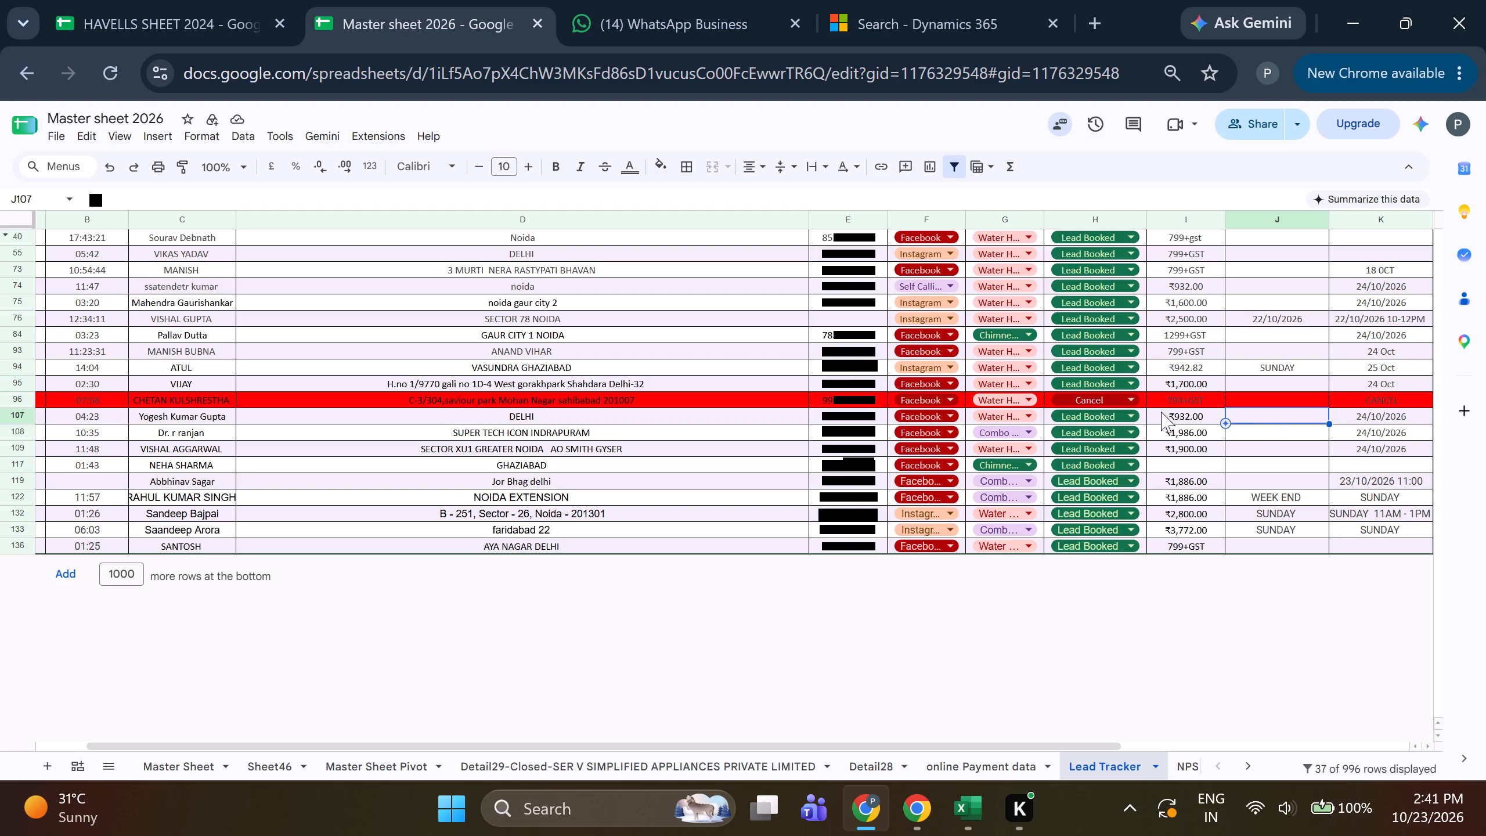
click(866, 419)
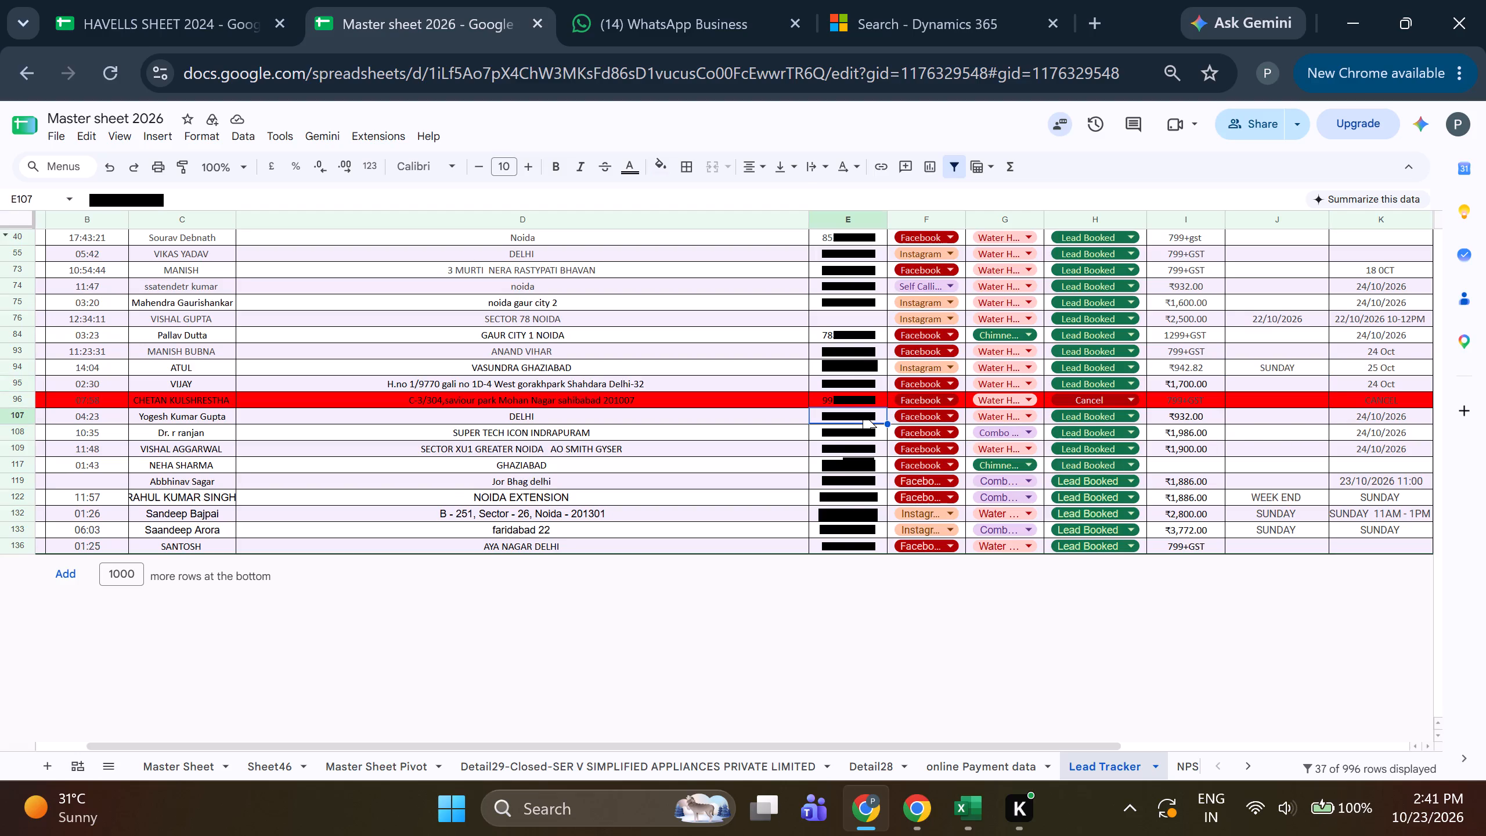
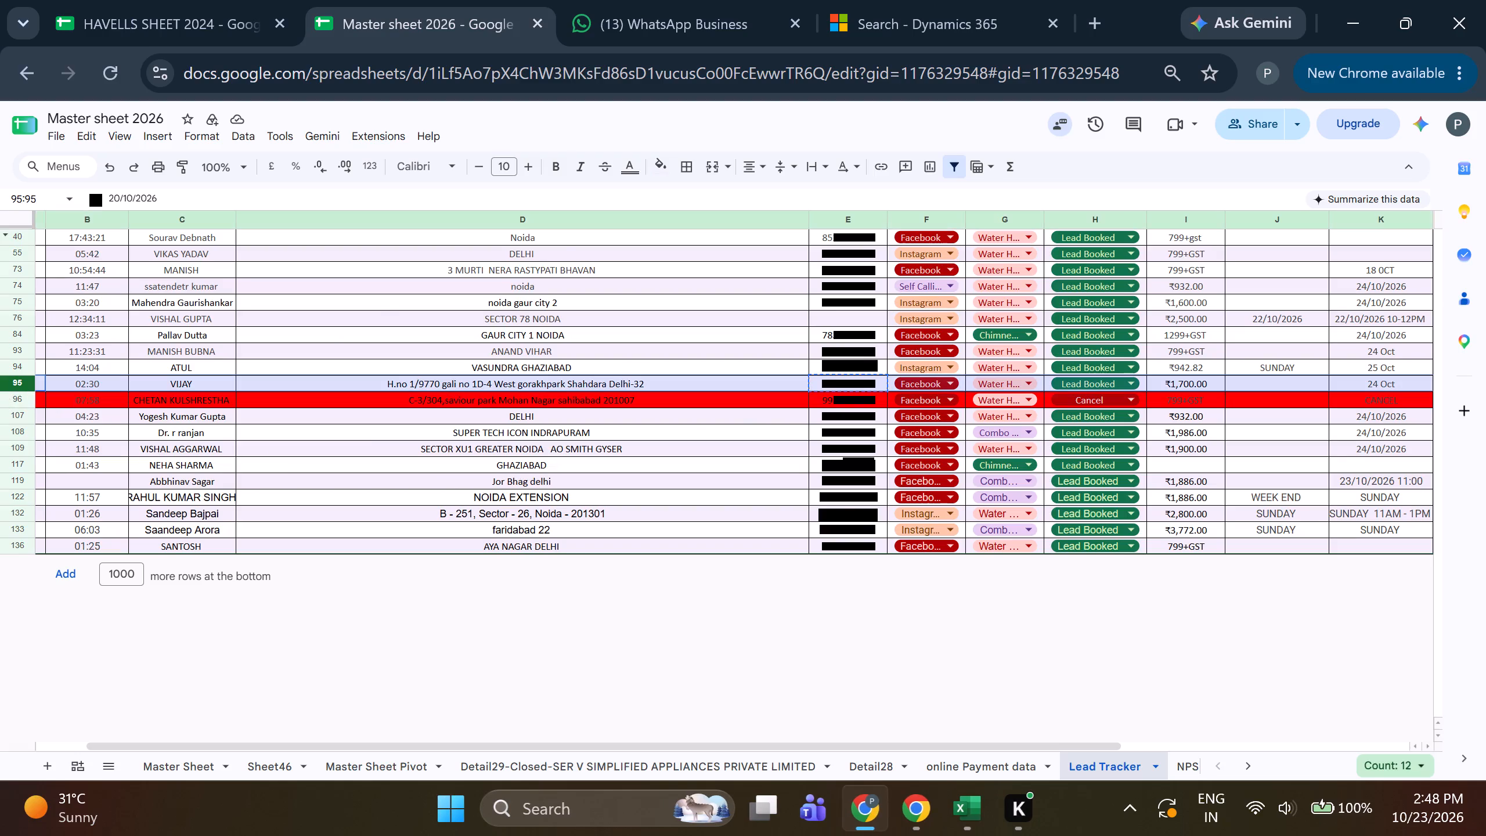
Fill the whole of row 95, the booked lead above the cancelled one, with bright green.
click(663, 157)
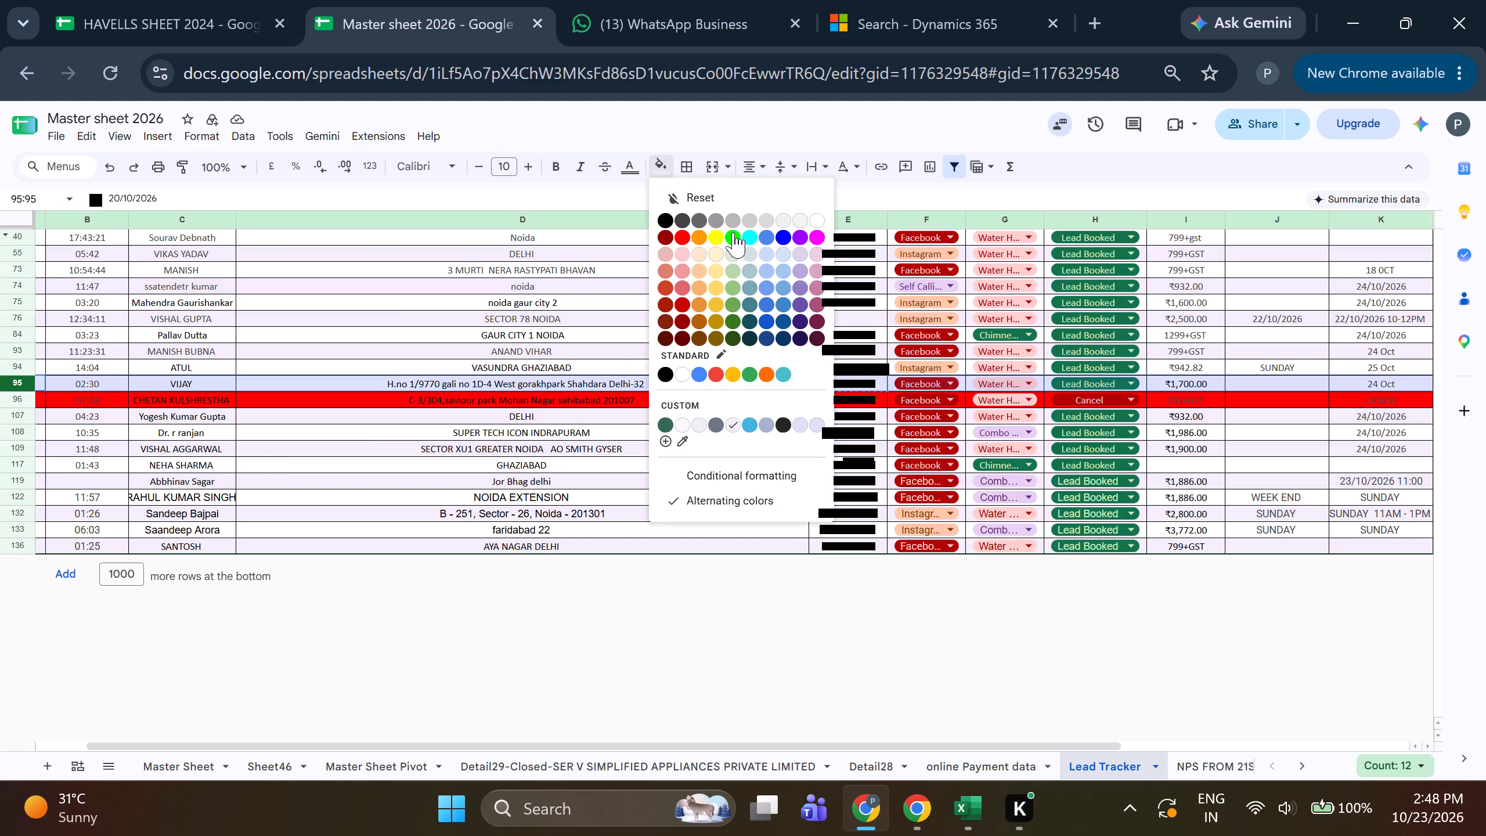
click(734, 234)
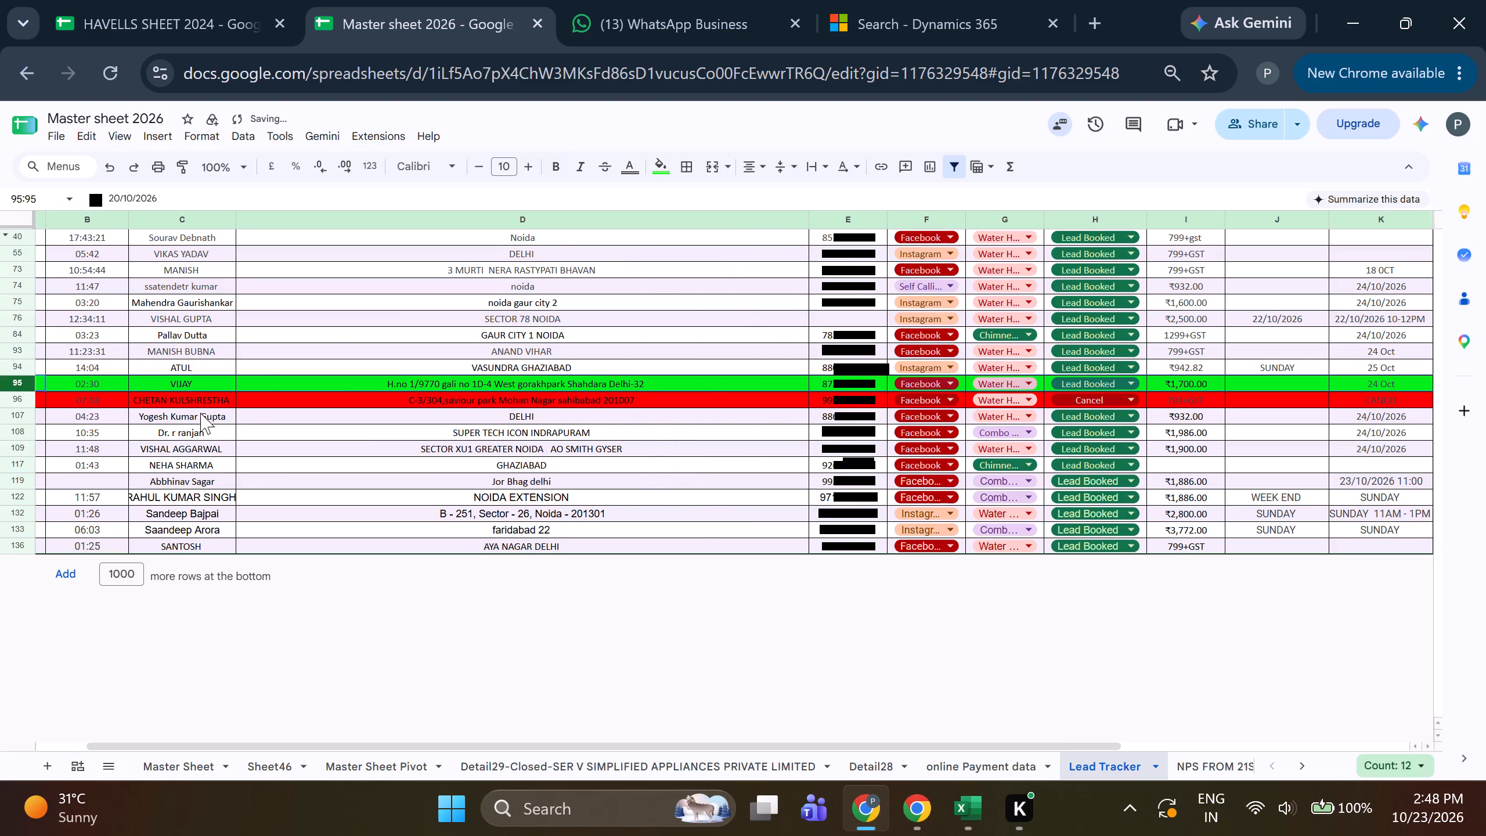
Fill the whole of row 95, the booked lead above the cancelled one, with yellow.
click(661, 161)
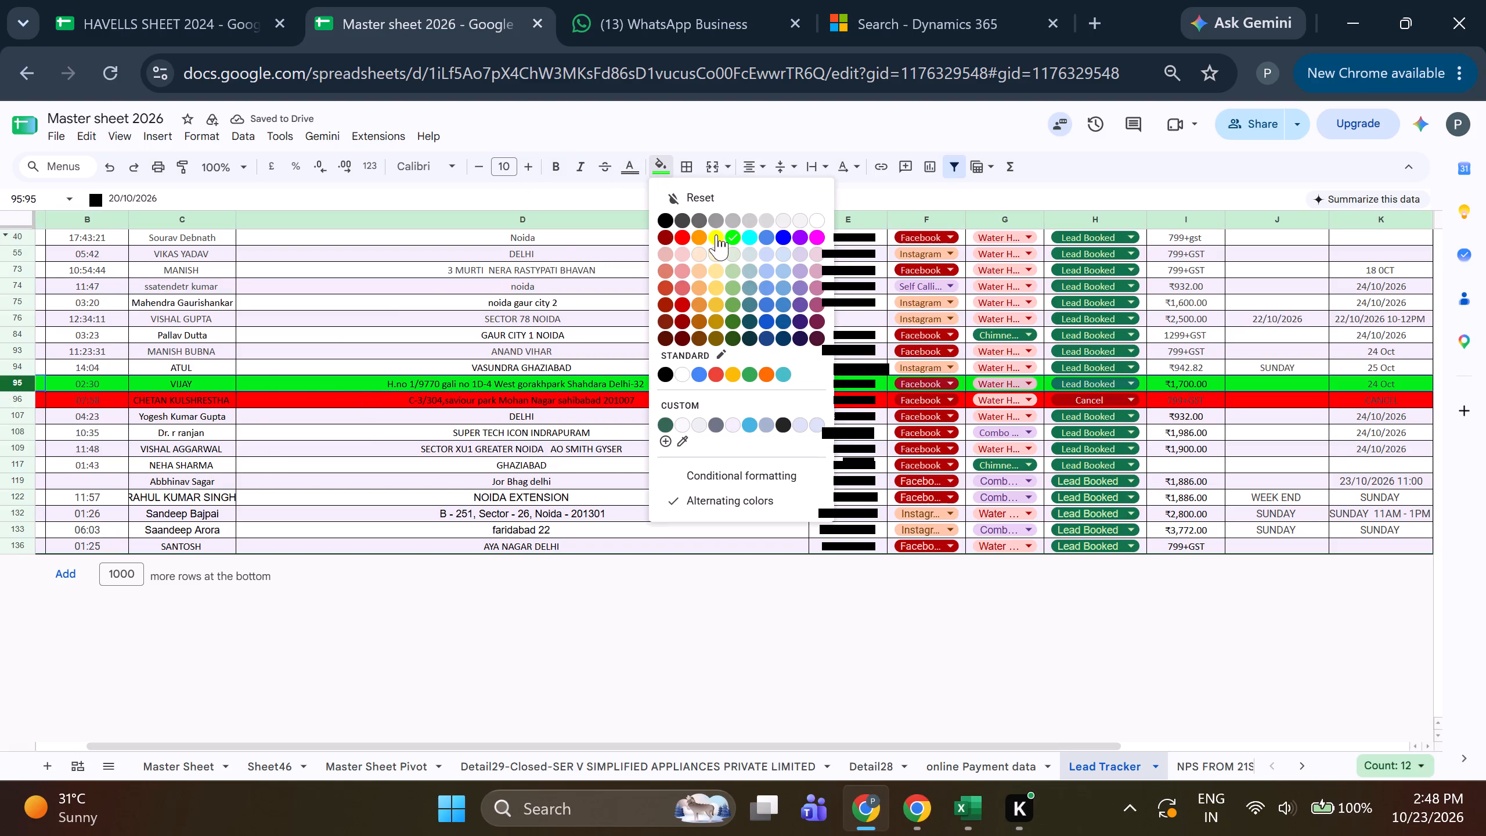
click(716, 235)
Select the mobile numbers of the VASUNDRA GHAZIABAD lead in row 94 and the ANAND VIHAR lead in row 93 to check them.
click(829, 372)
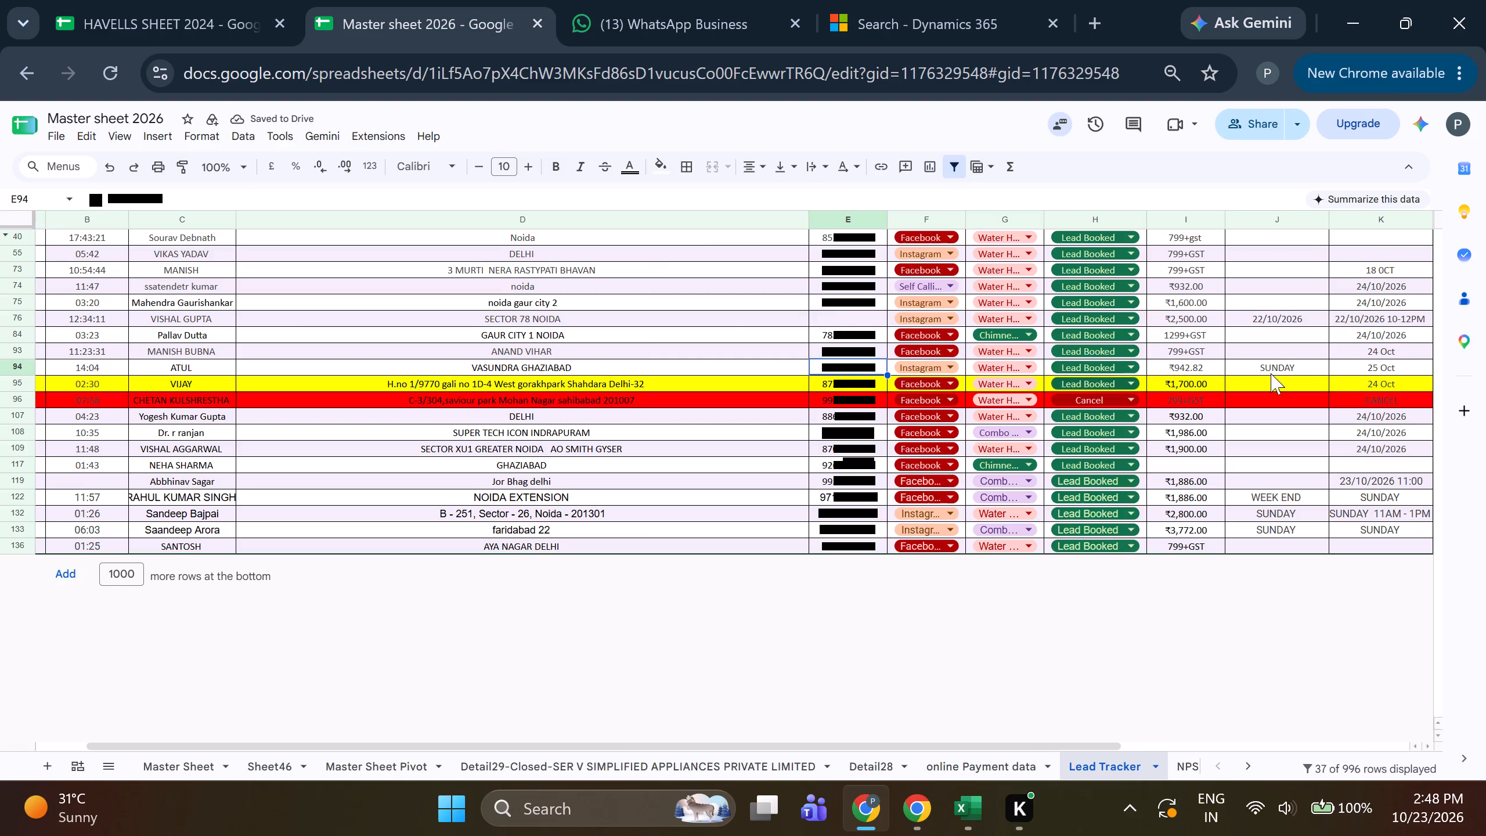
click(854, 349)
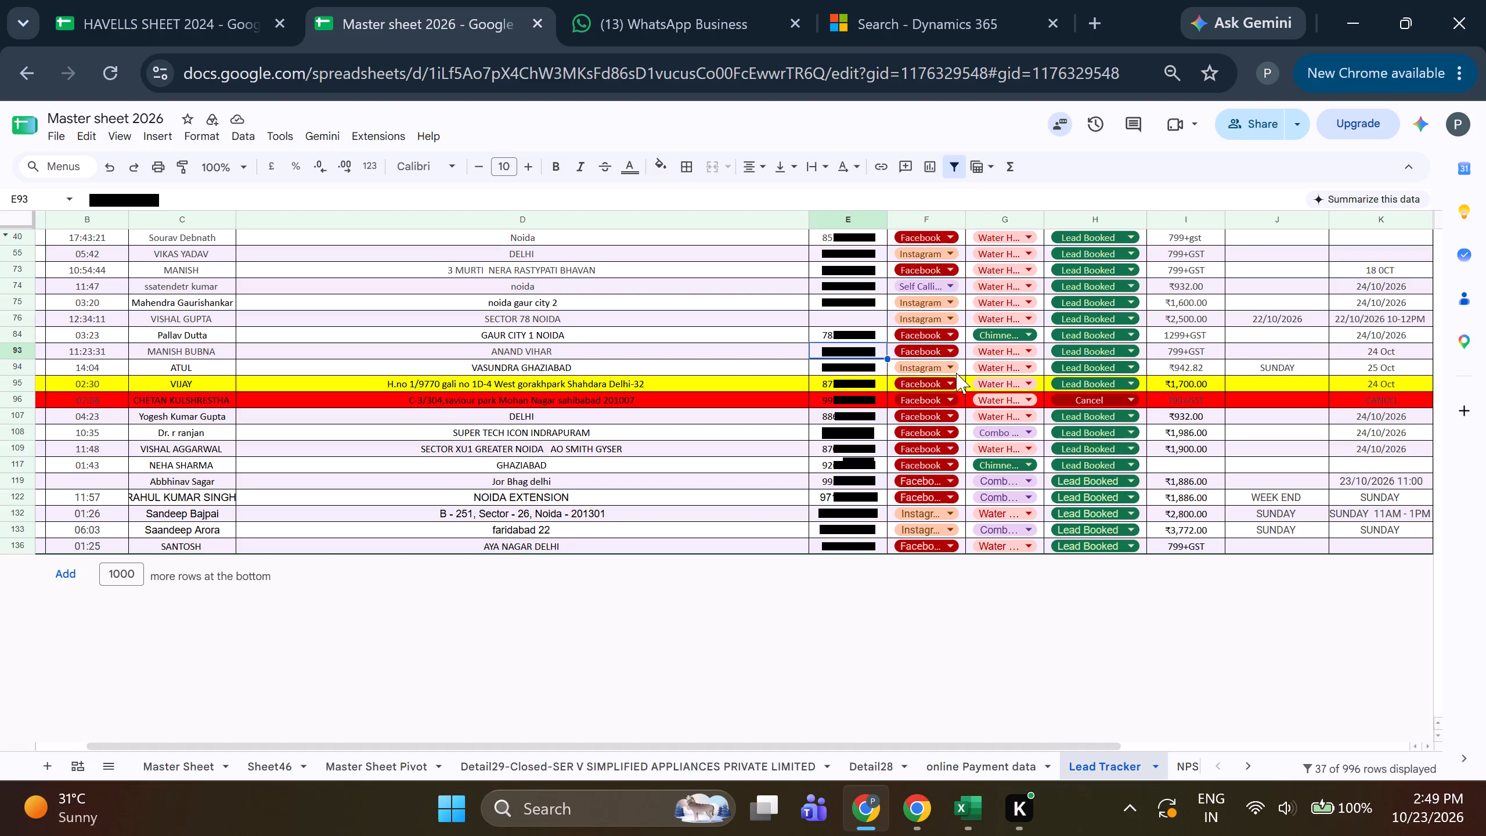
Add the time 10am after SUNDAY in column J of the VASUNDRA GHAZIABAD lead, row 94.
click(1309, 367)
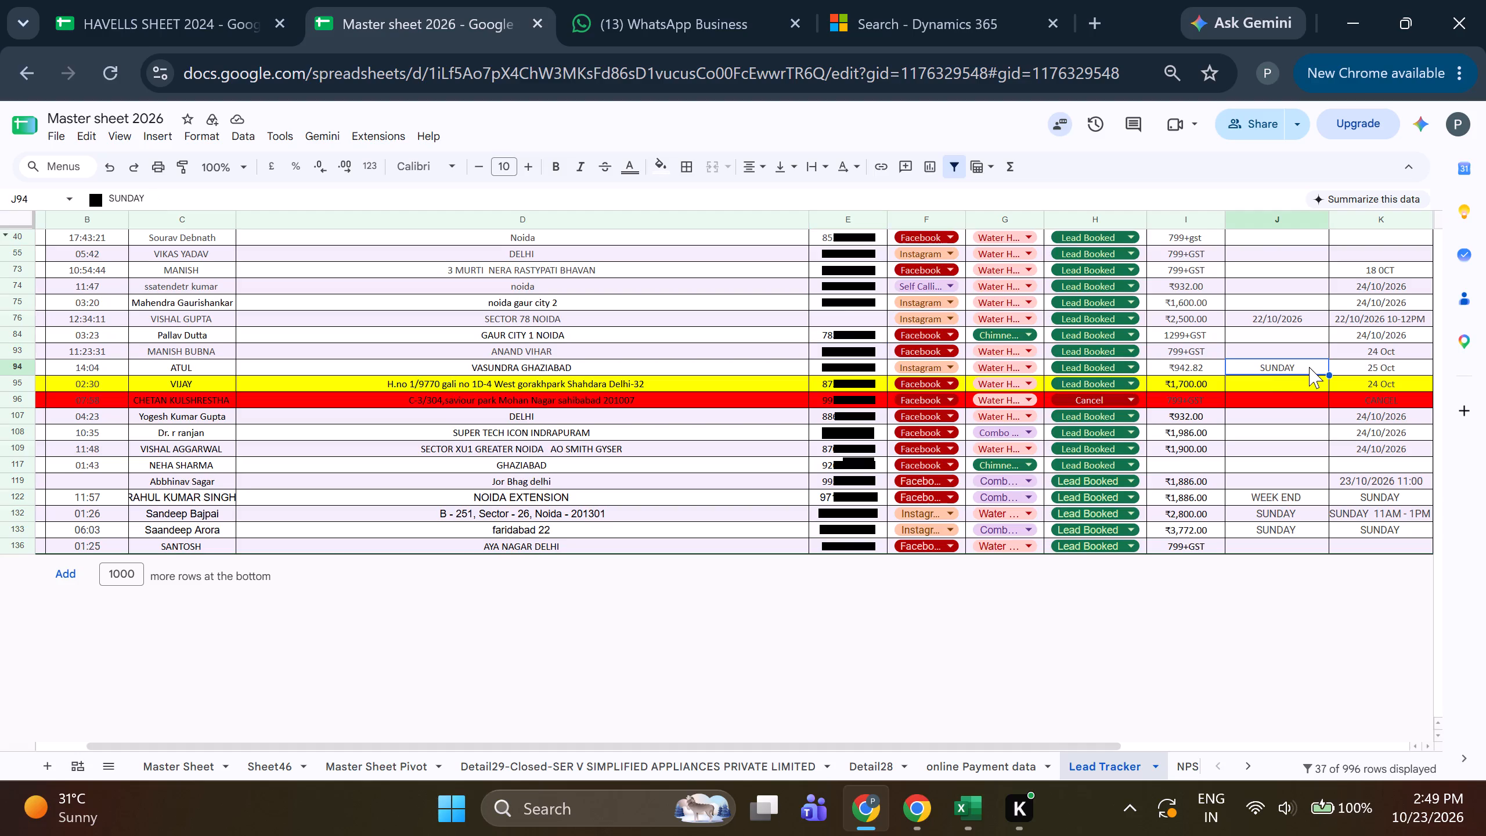
double_click(1309, 367)
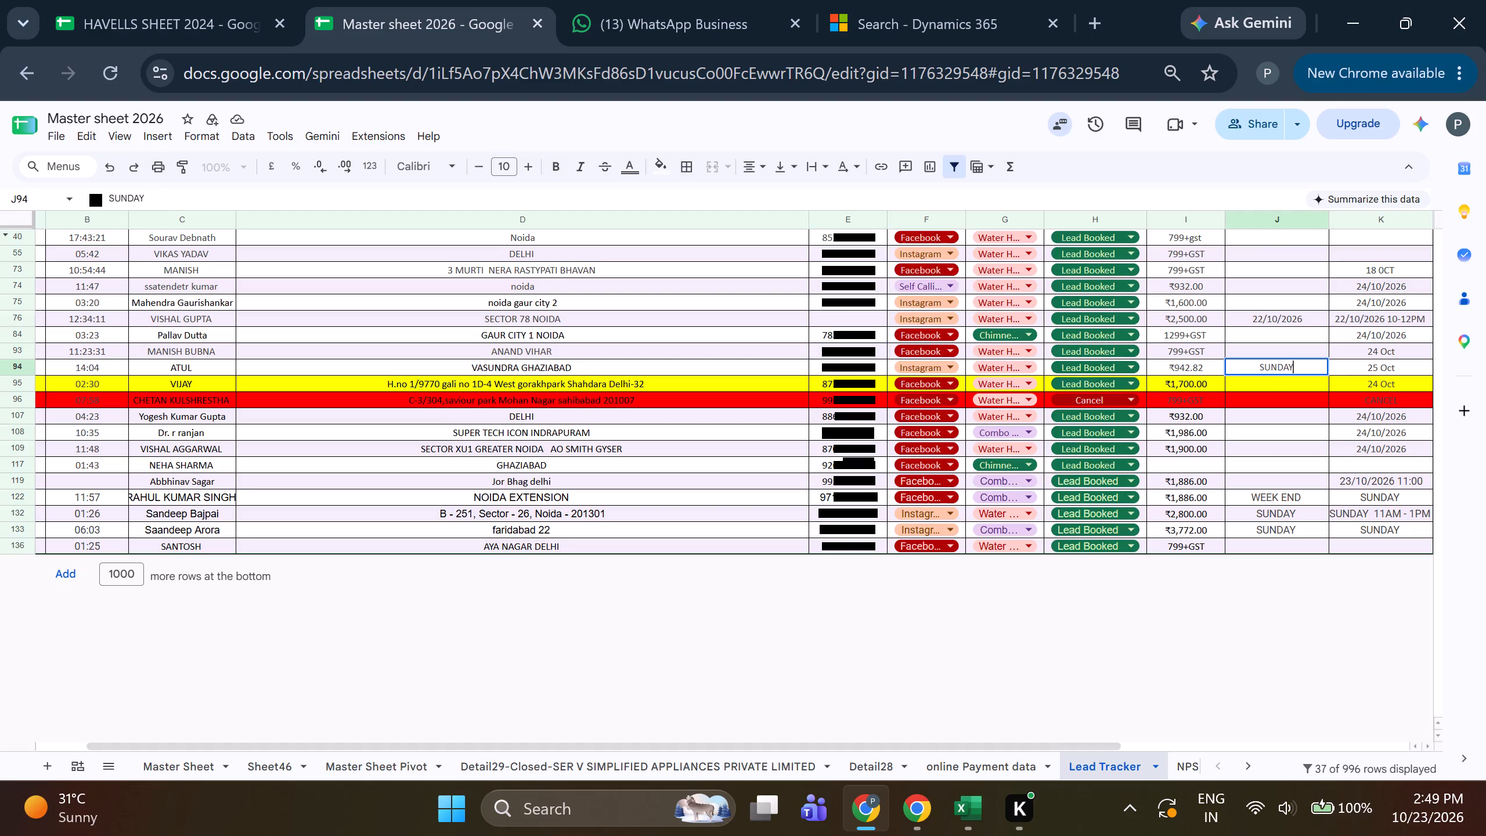
key(space)
text(10)
text(am)
key(space)
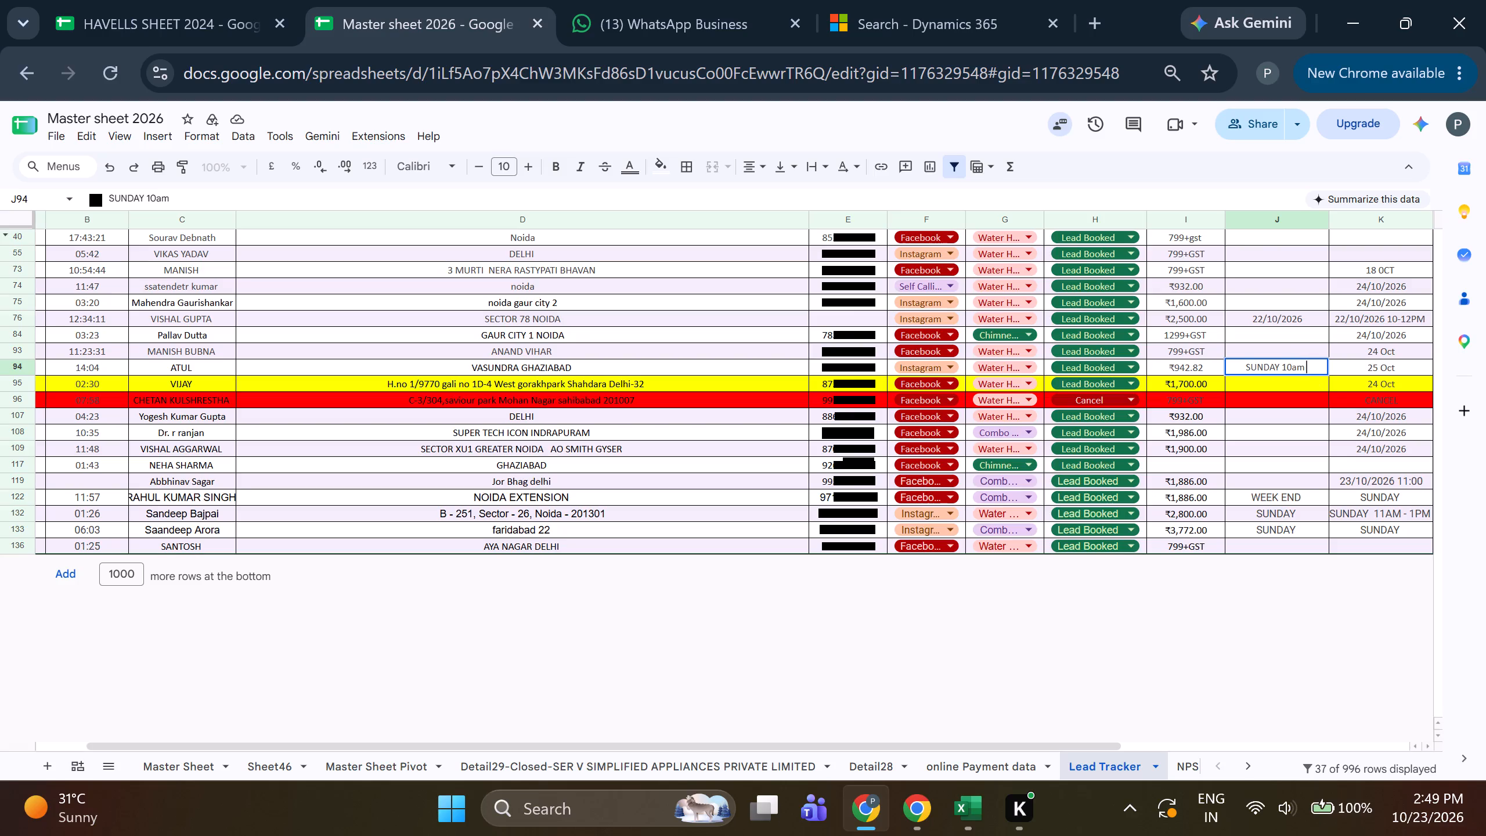
key(Return)
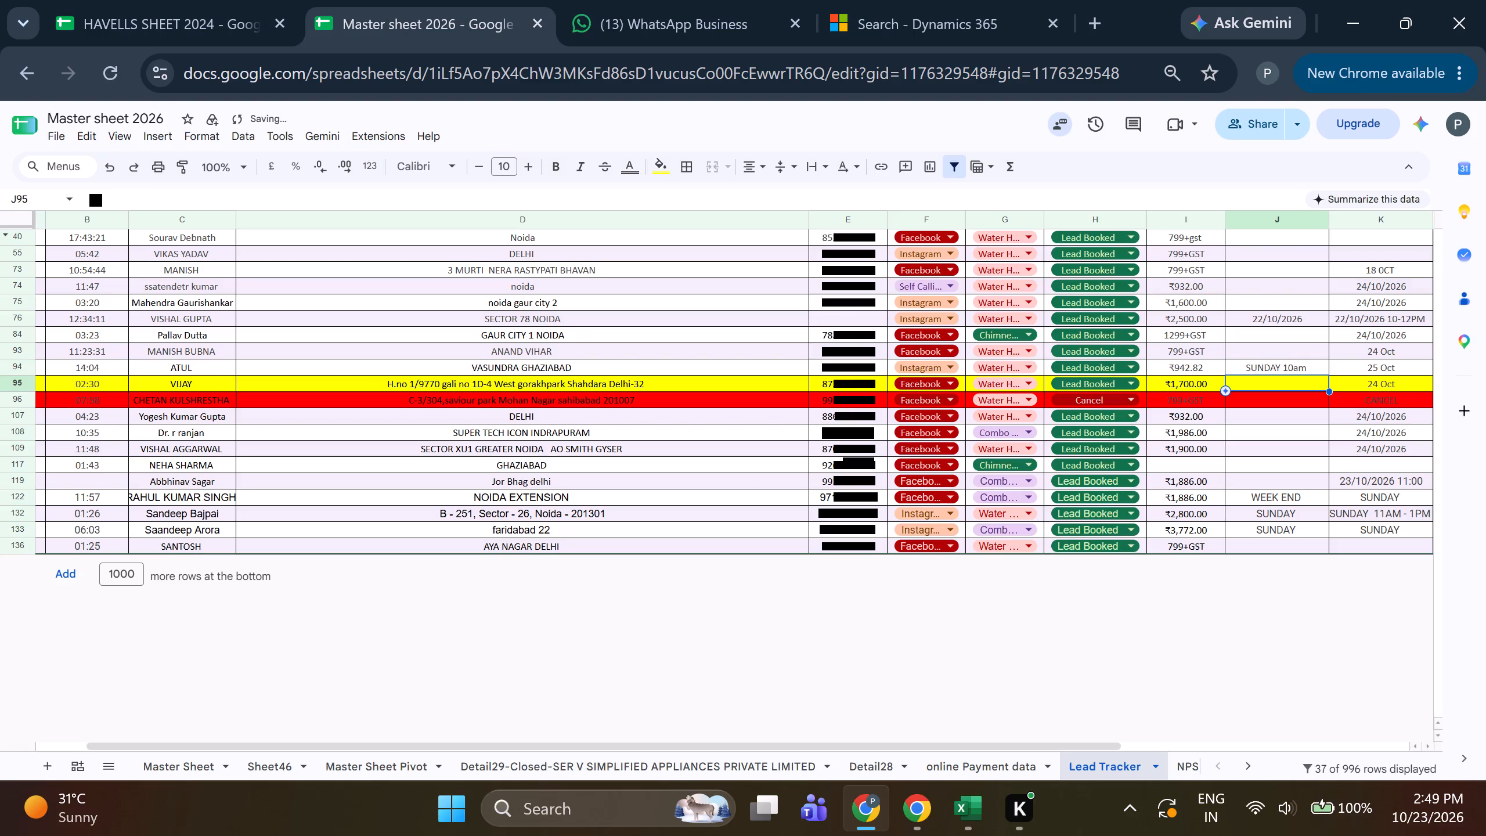
Select the mobile number of the ANAND VIHAR lead in row 93 to check it.
click(813, 352)
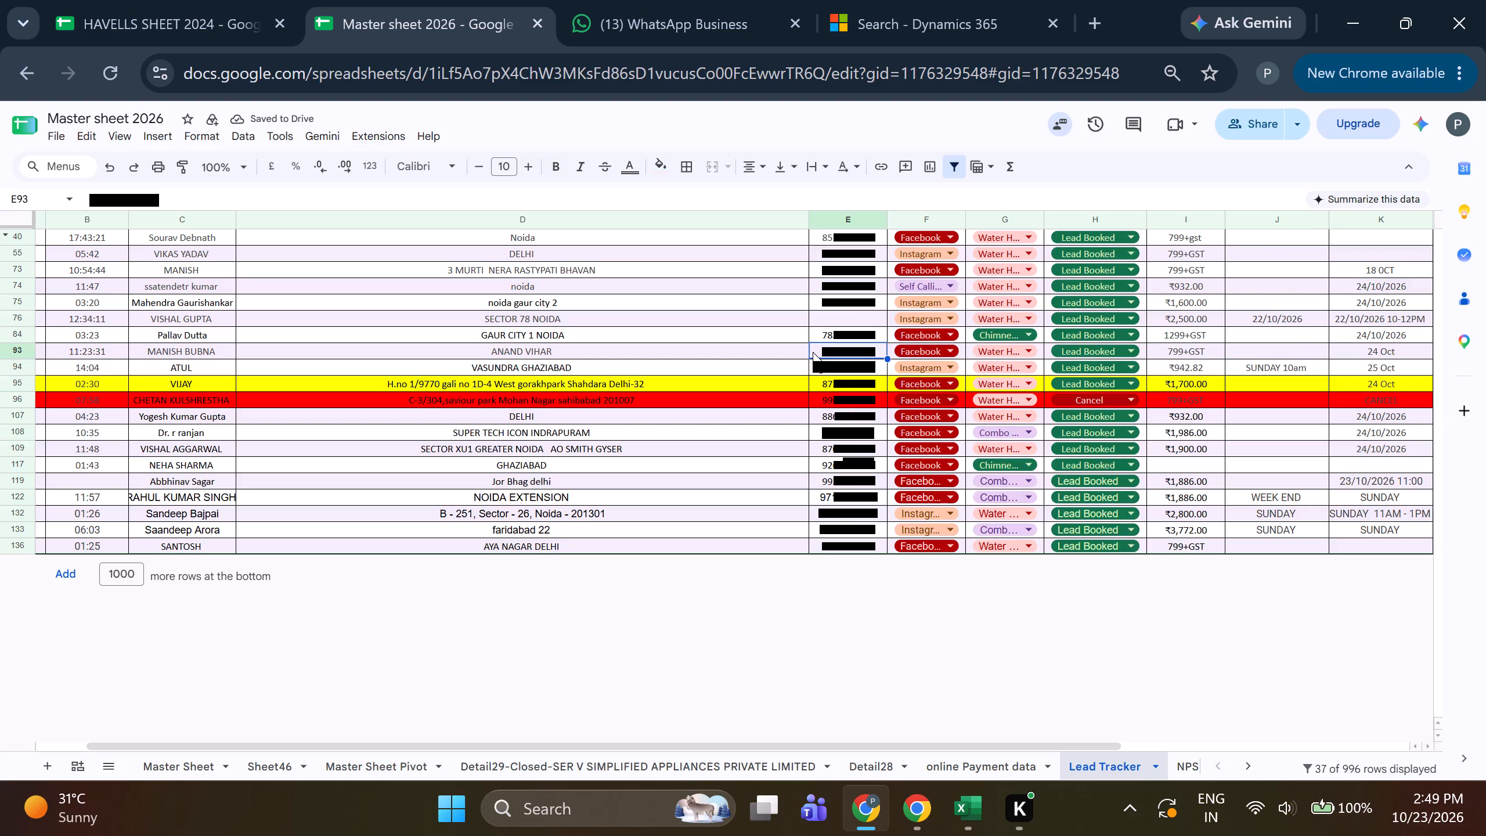
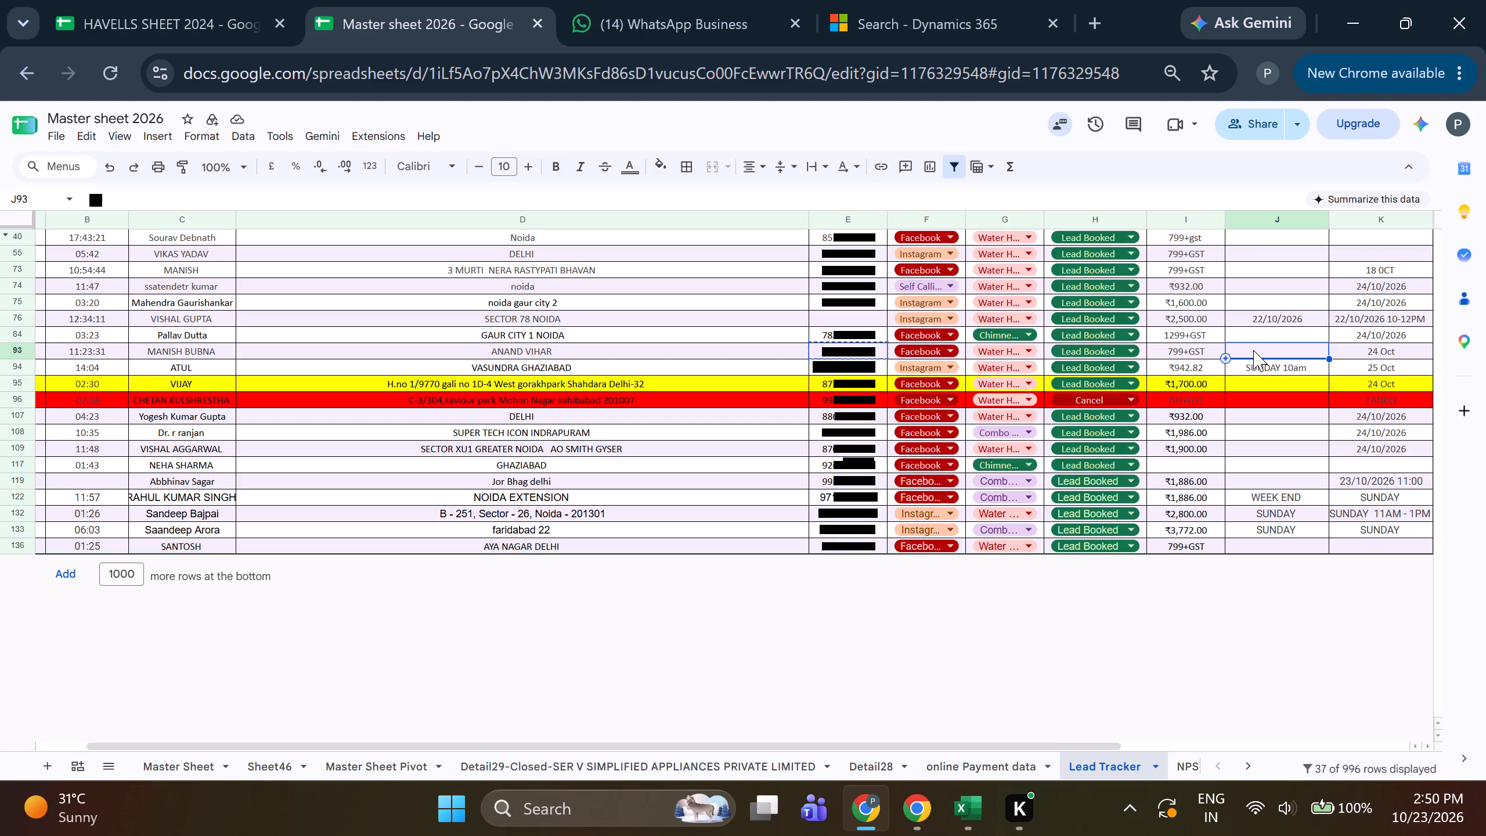
Set the column K date of the ANAND VIHAR lead in row 93 to 28/10/2026.
double_click(1388, 354)
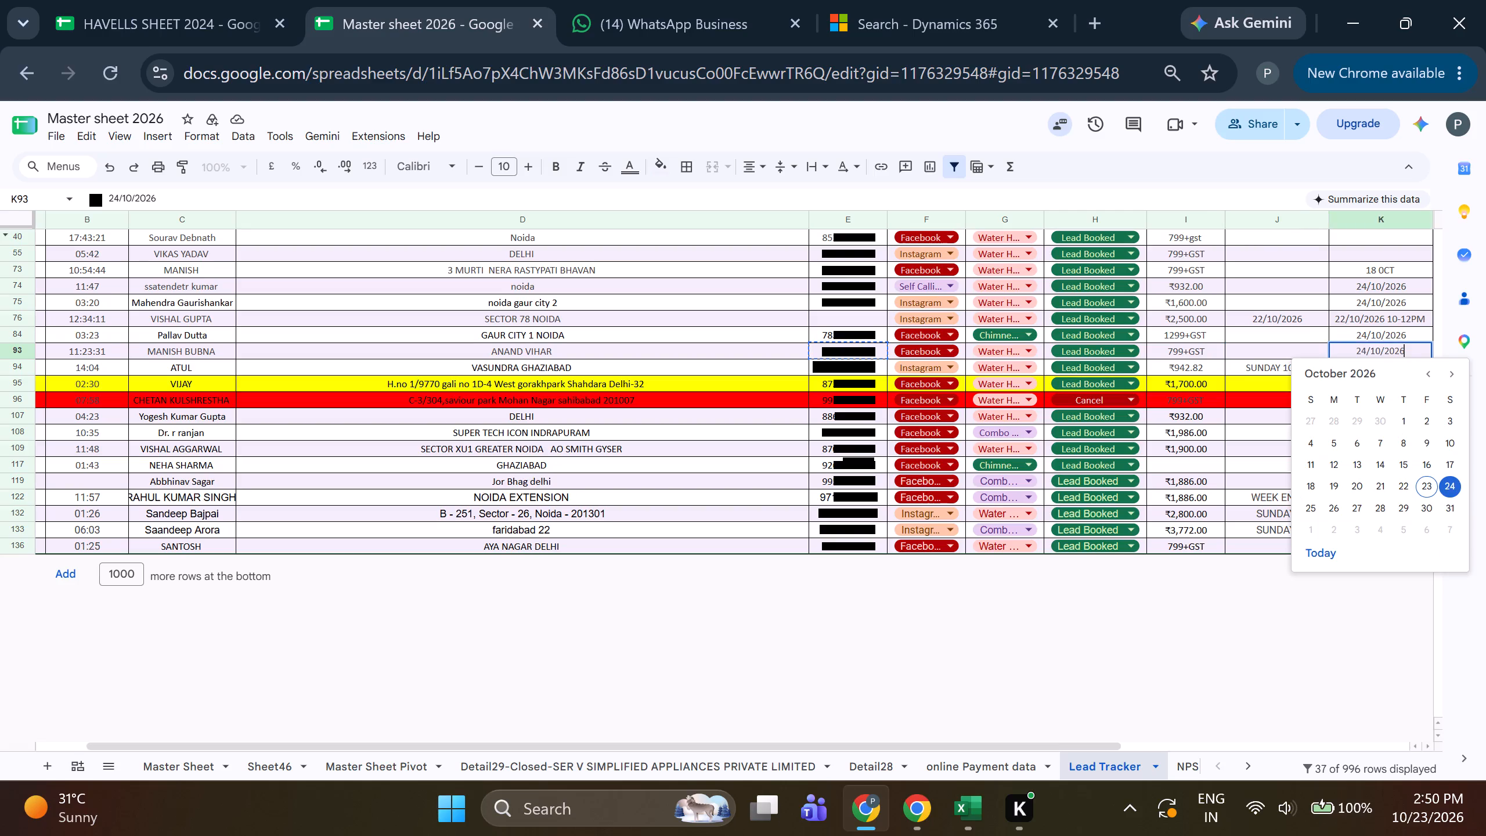
click(1368, 344)
key(BackSpace)
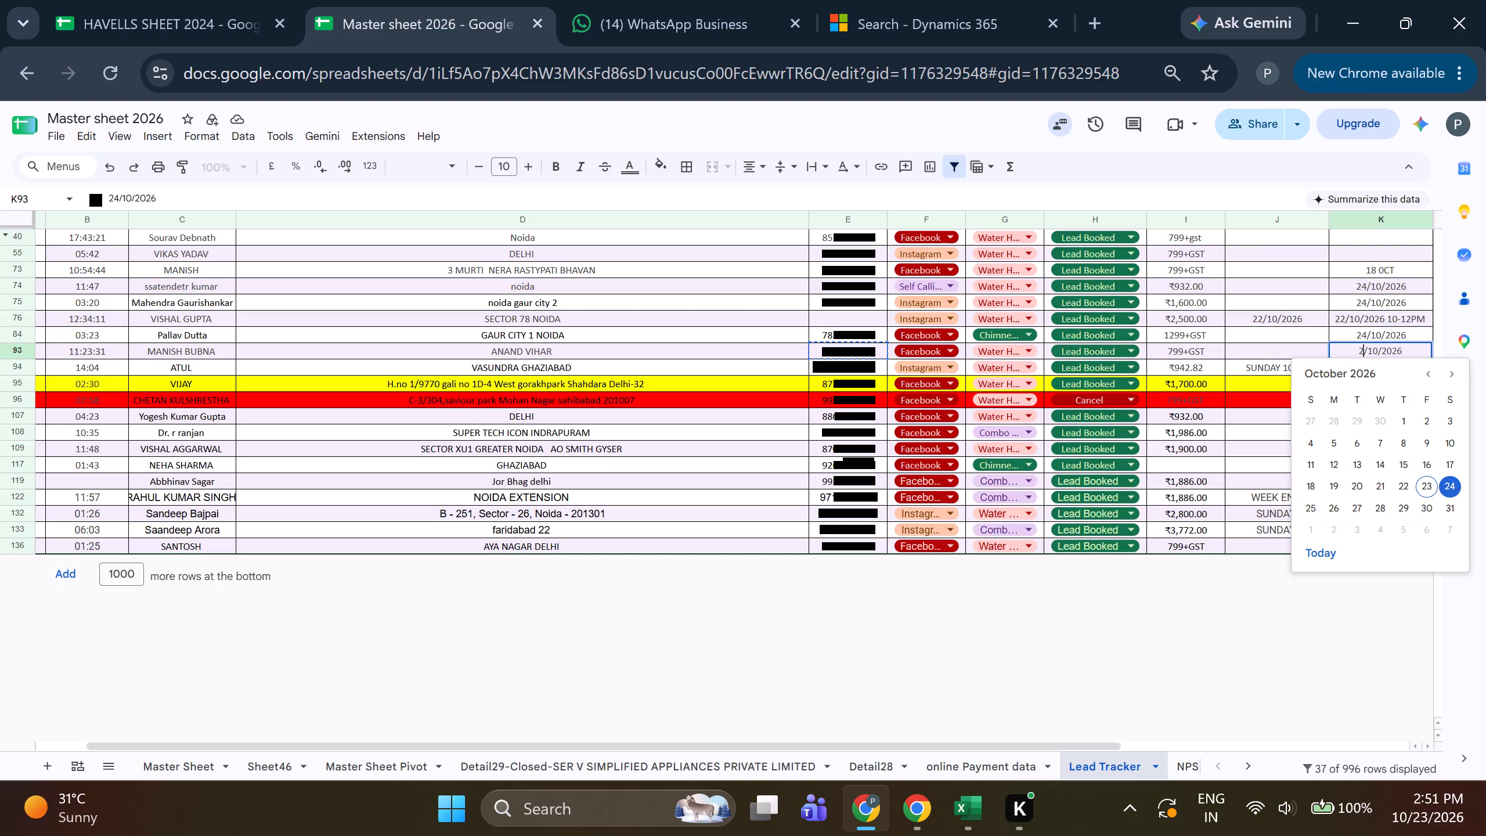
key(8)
key(Return)
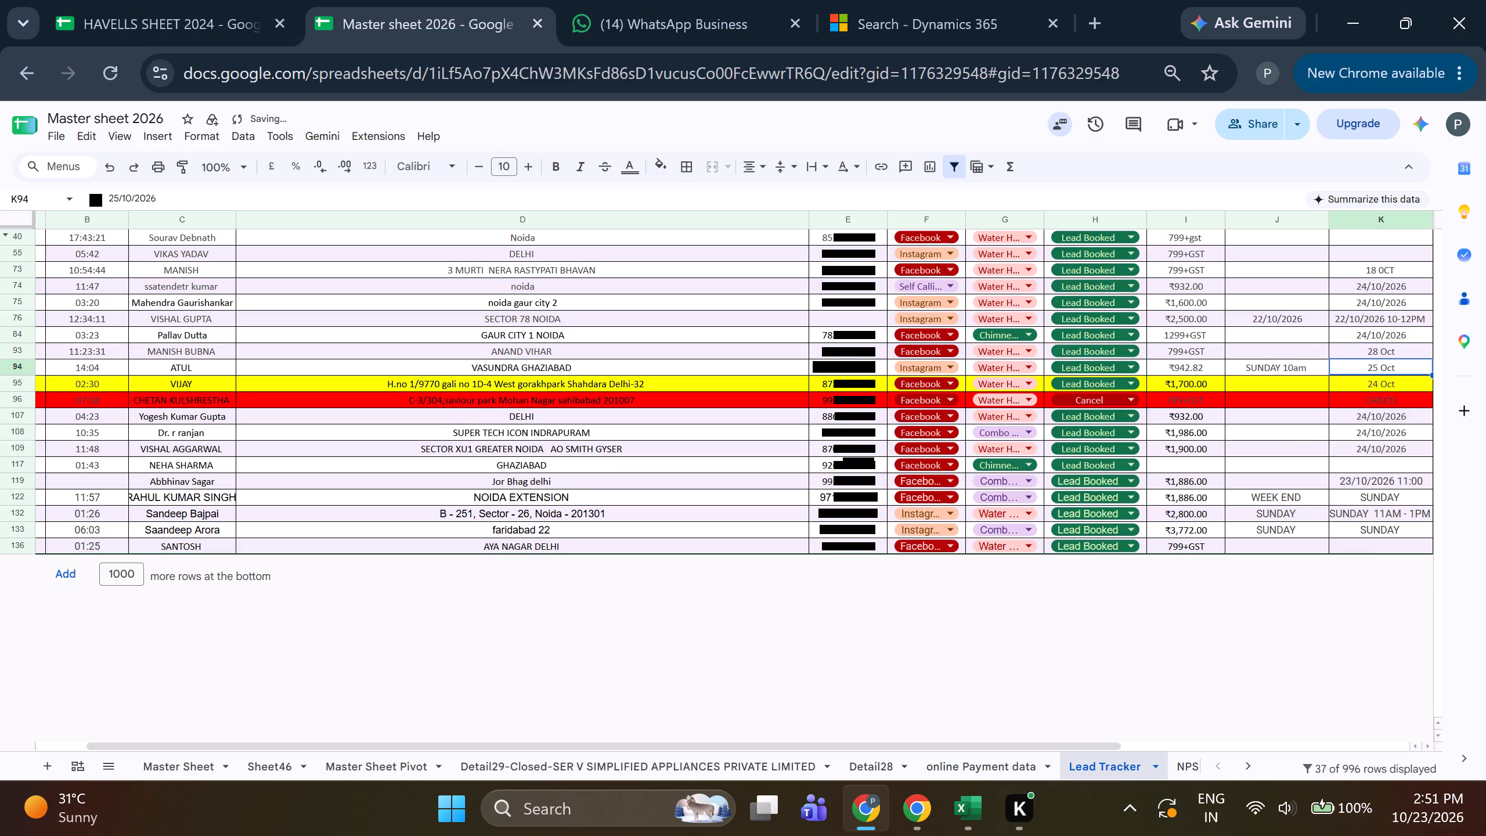
Fill the whole of row 93, the ANAND VIHAR lead, with yellow.
click(1287, 347)
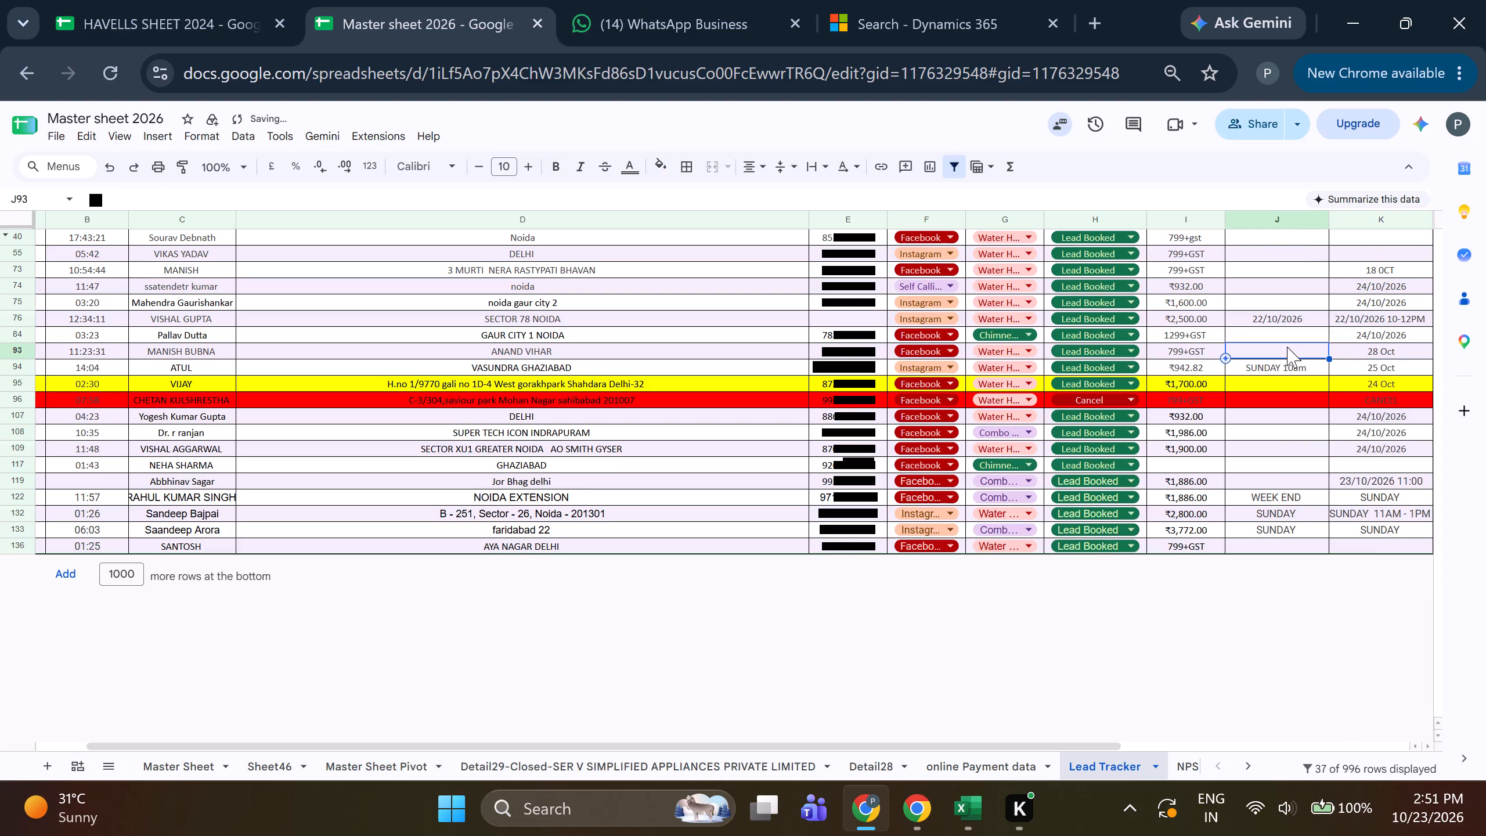
click(0, 355)
click(659, 164)
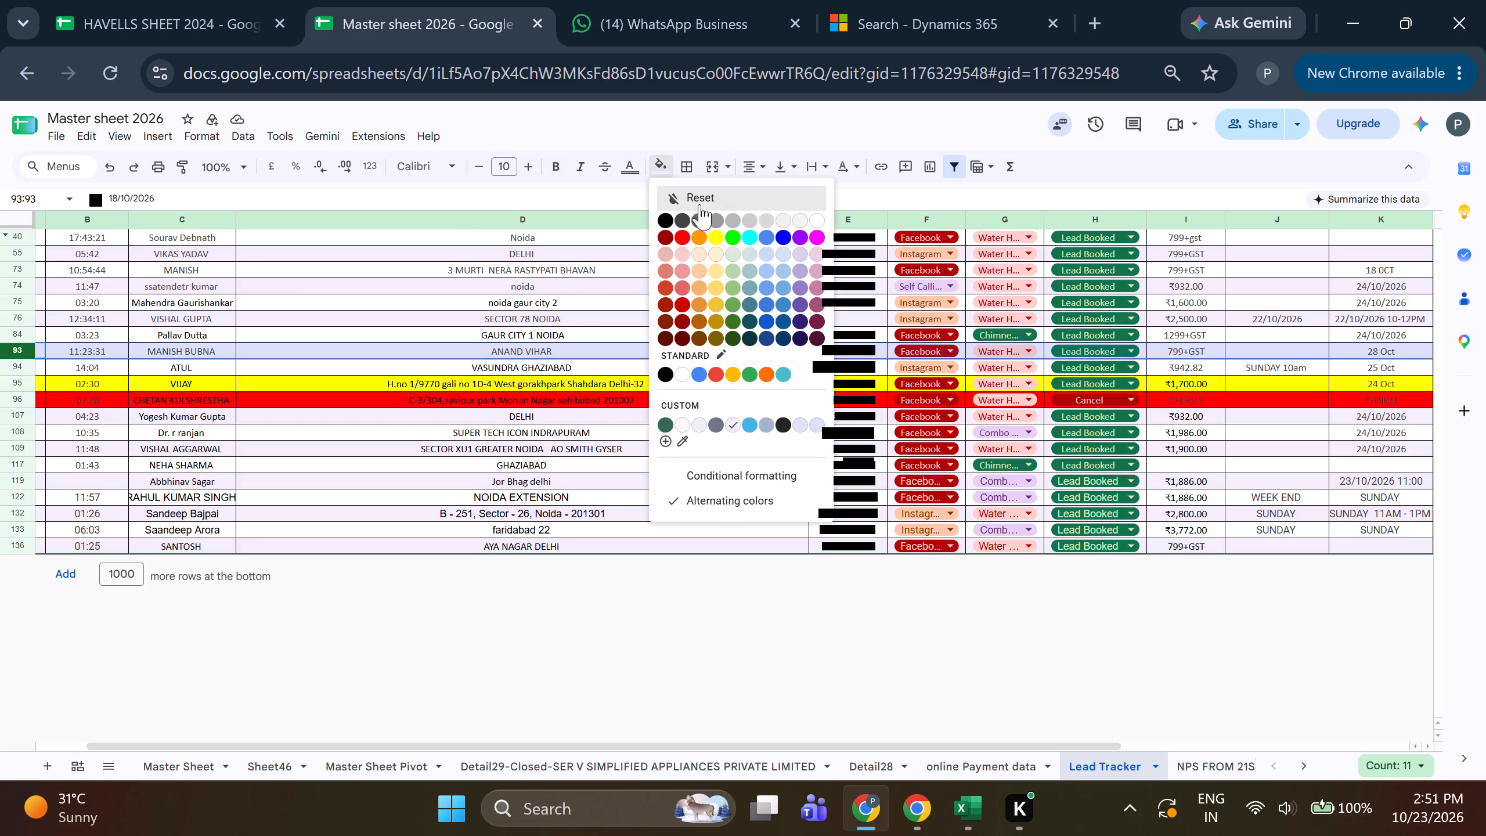
click(717, 237)
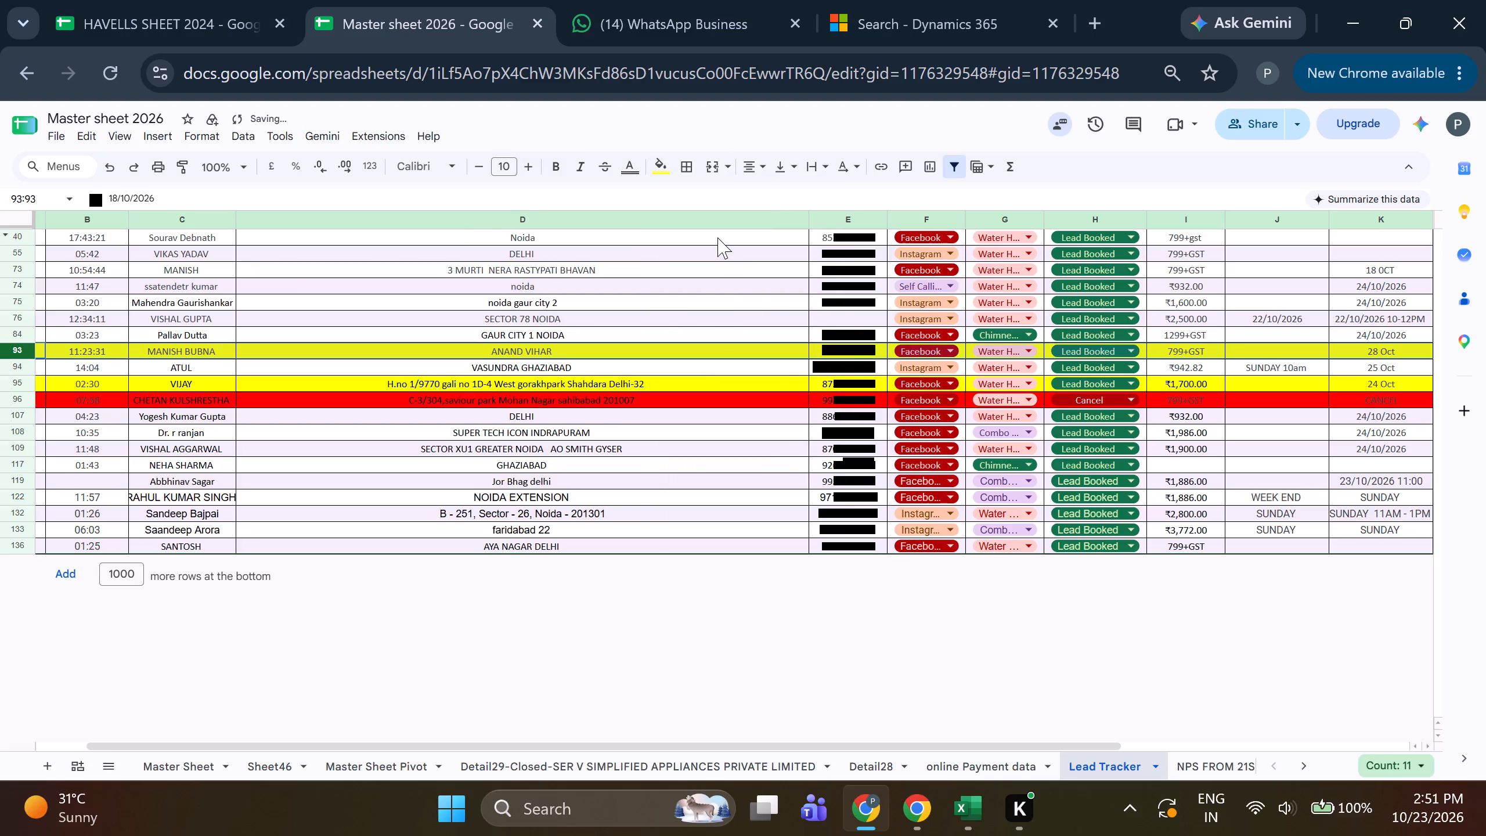
click(840, 345)
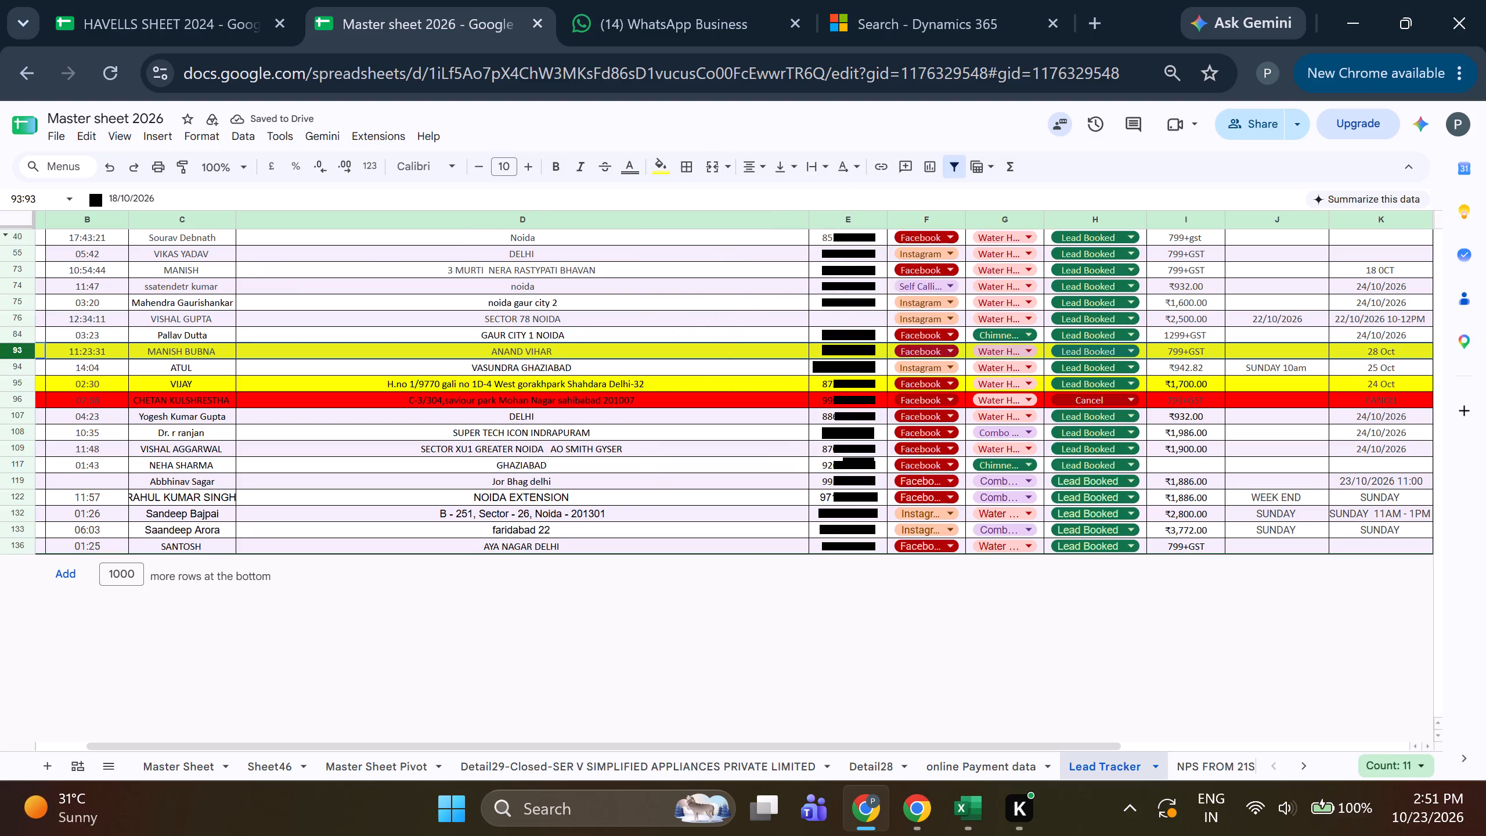
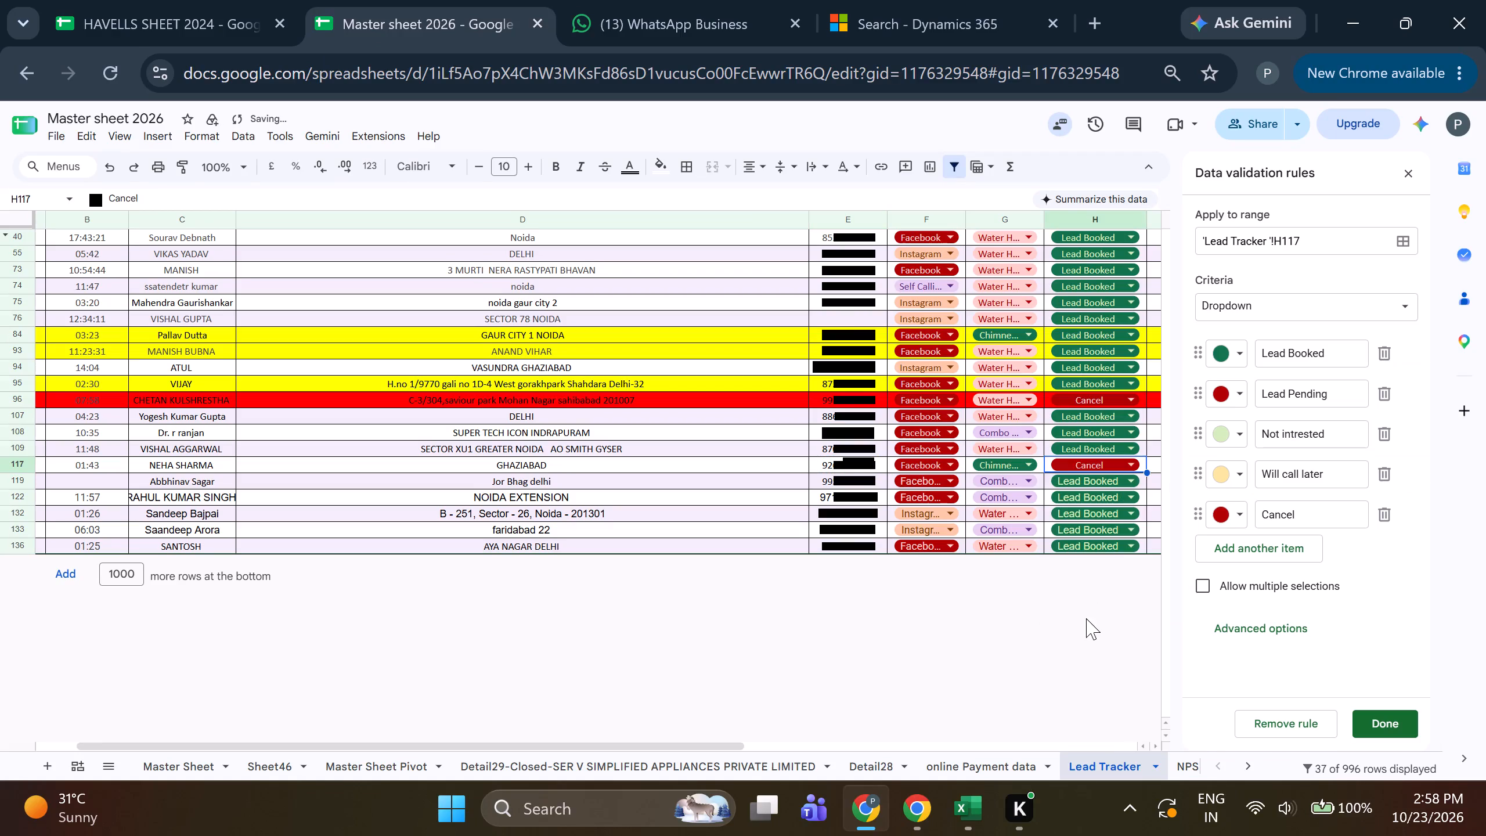
Close the data validation rules of the status cell in row 117.
click(1086, 618)
click(1403, 172)
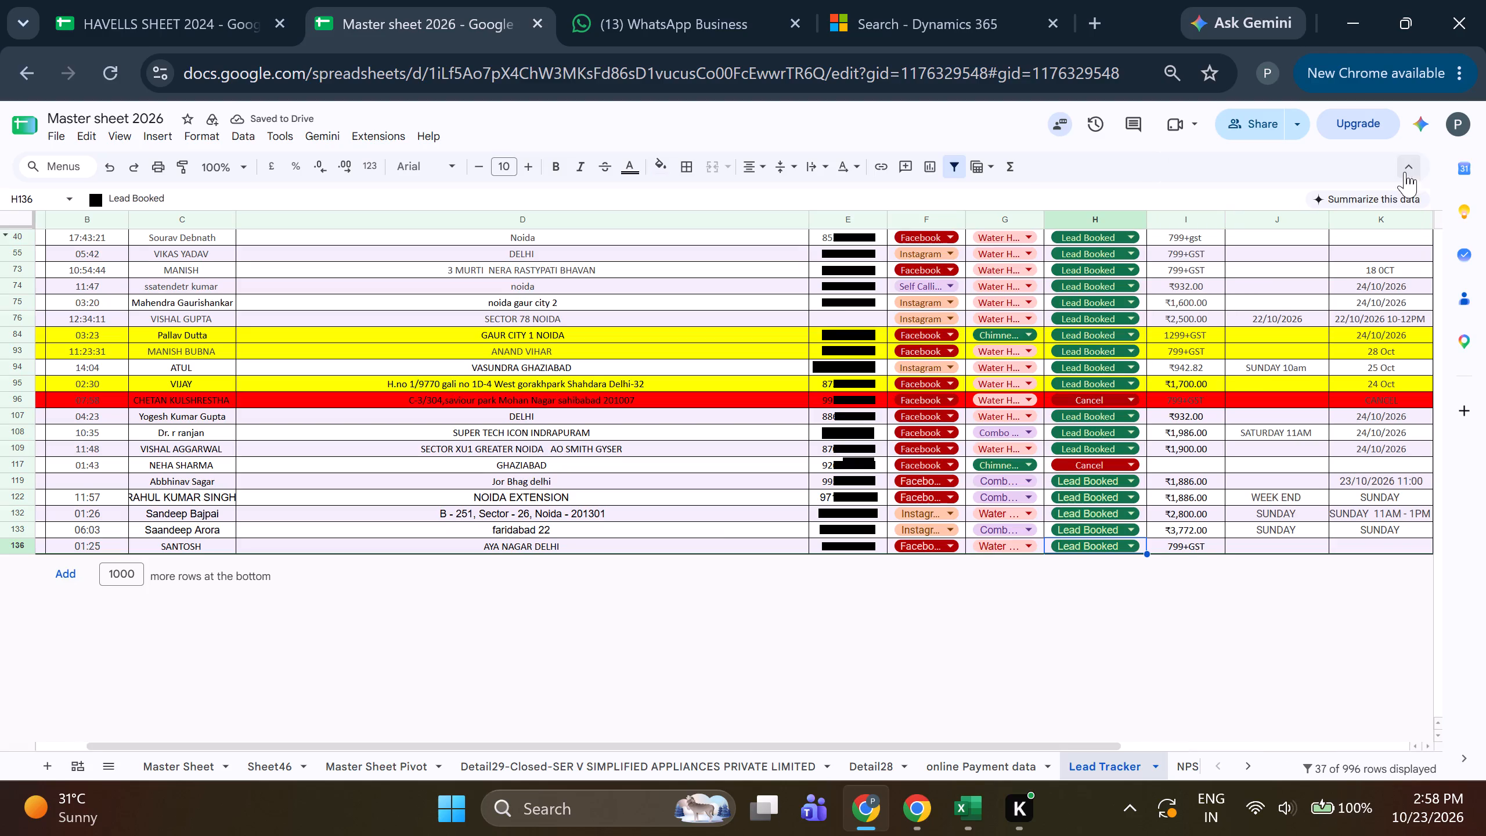
Fill the whole of row 117, the cancelled GHAZIABAD lead, with red.
click(782, 469)
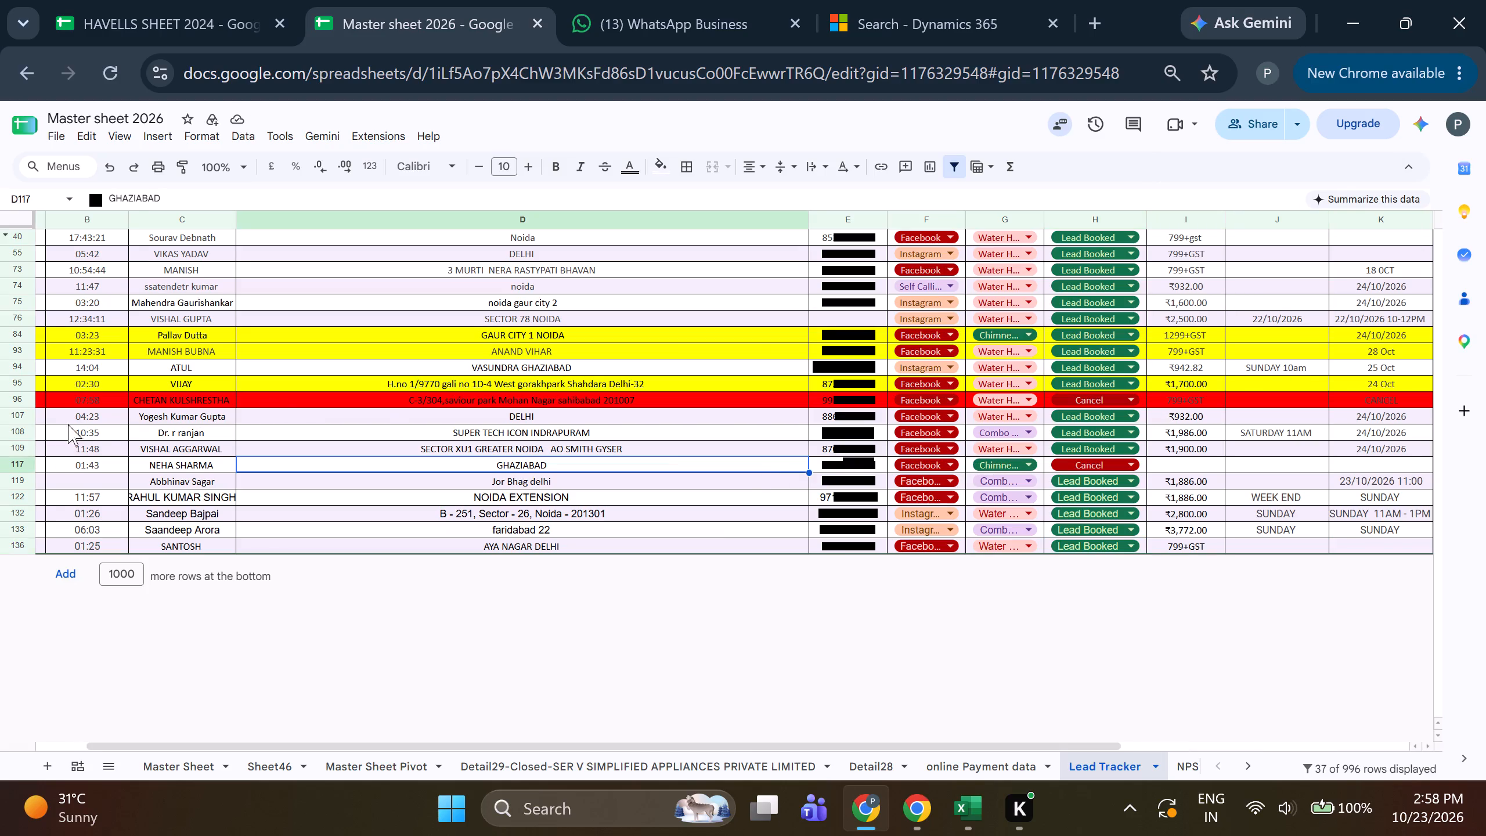
click(0, 467)
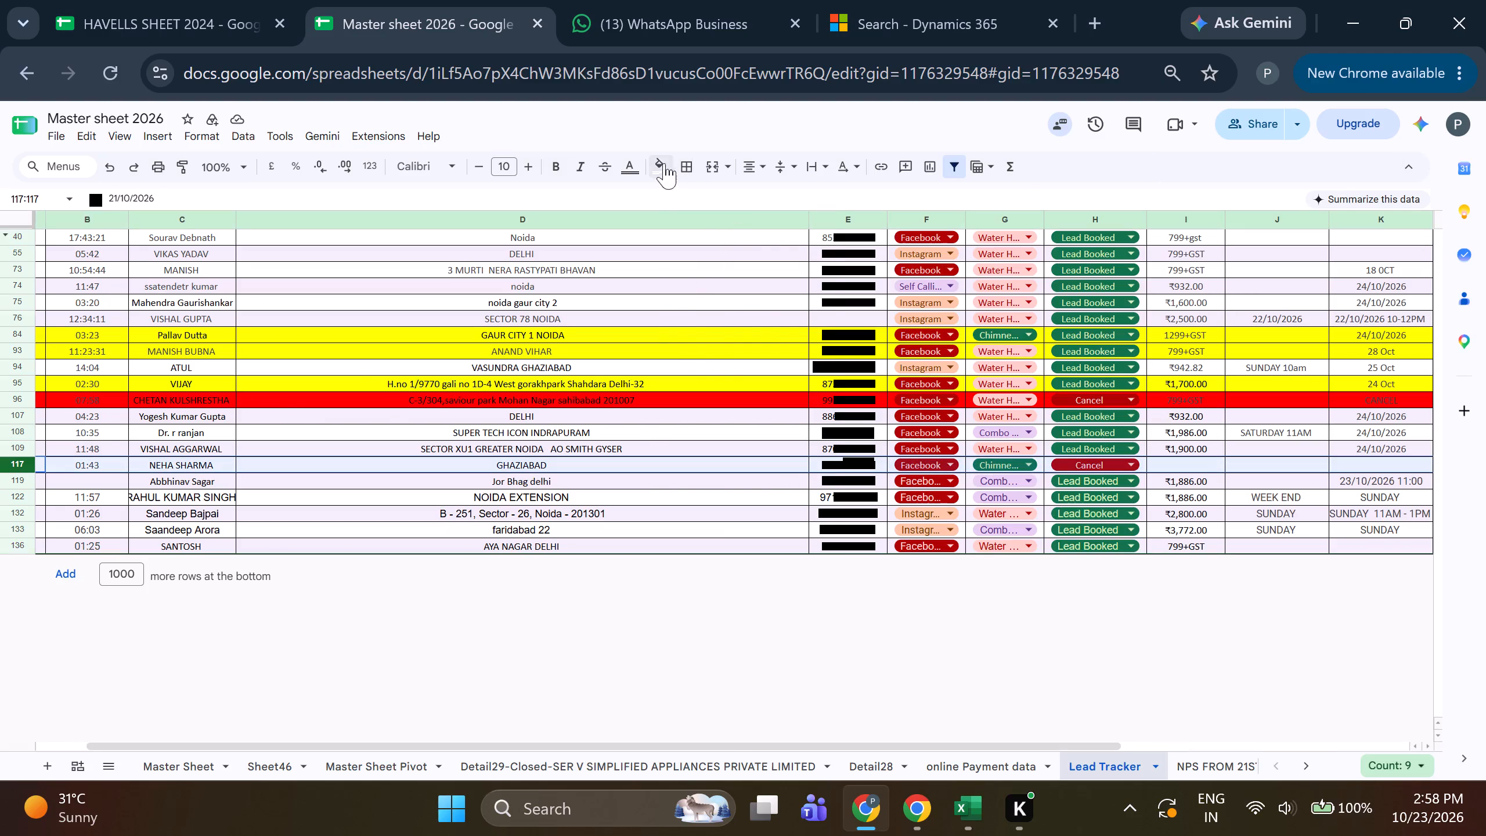
click(663, 163)
click(677, 237)
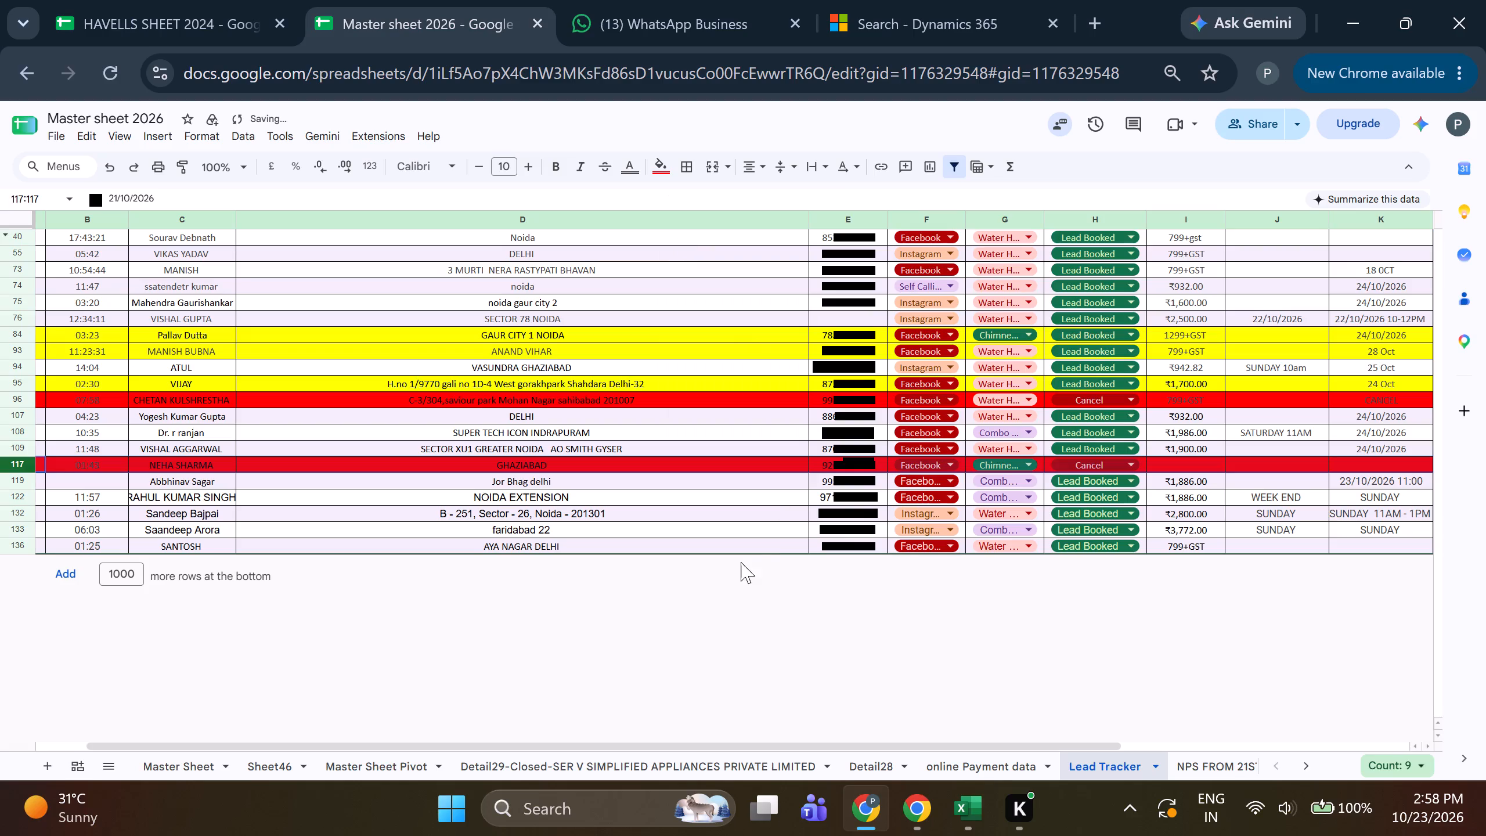
click(802, 622)
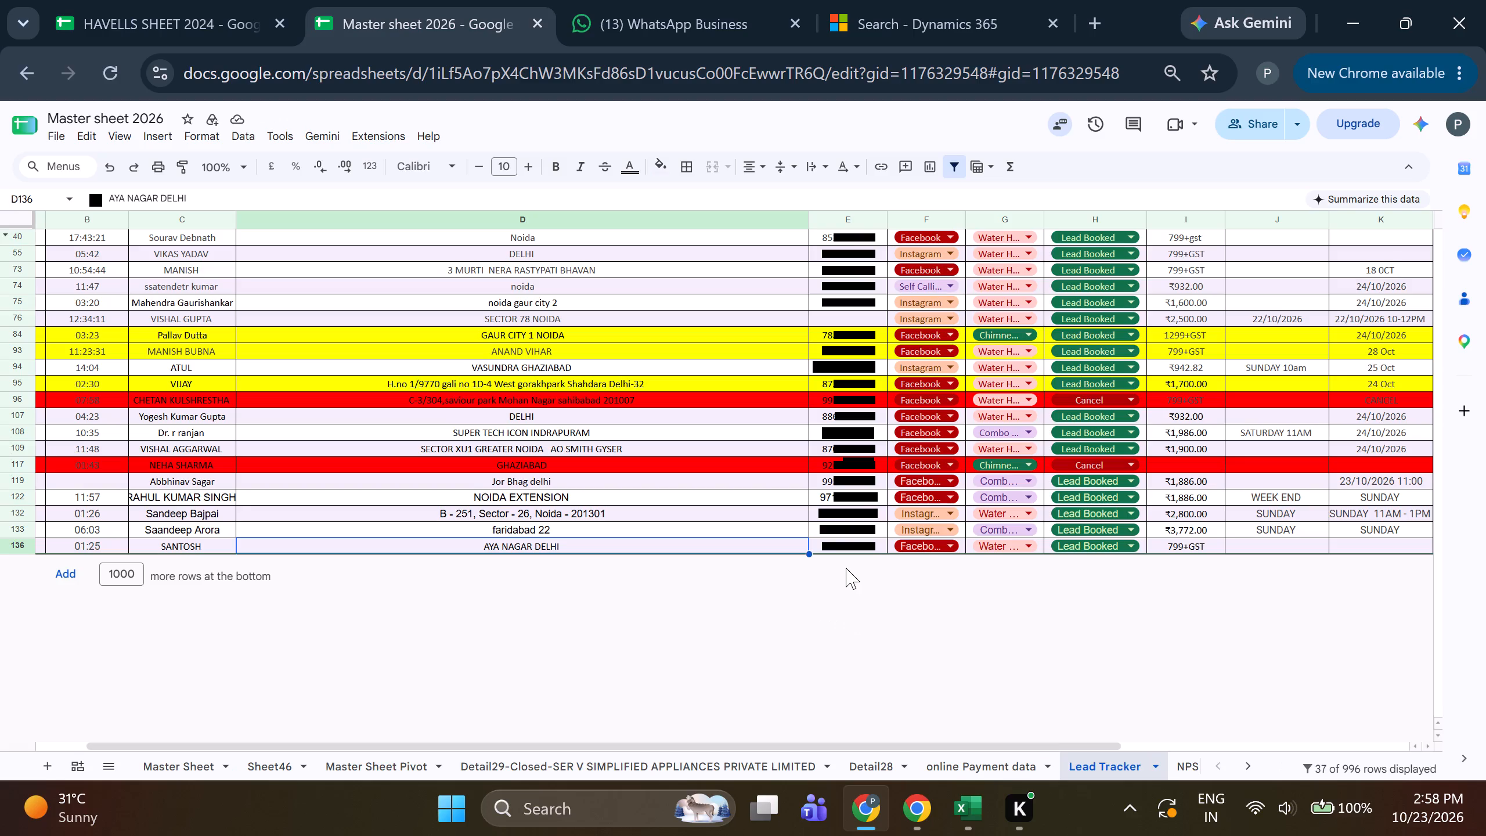
Assign Arshad in column L to the Jor Bhag delhi lead in row 119, booked for 23/10/2026 11:00.
scroll(1044, 532, up, 2)
click(1359, 477)
key(Right)
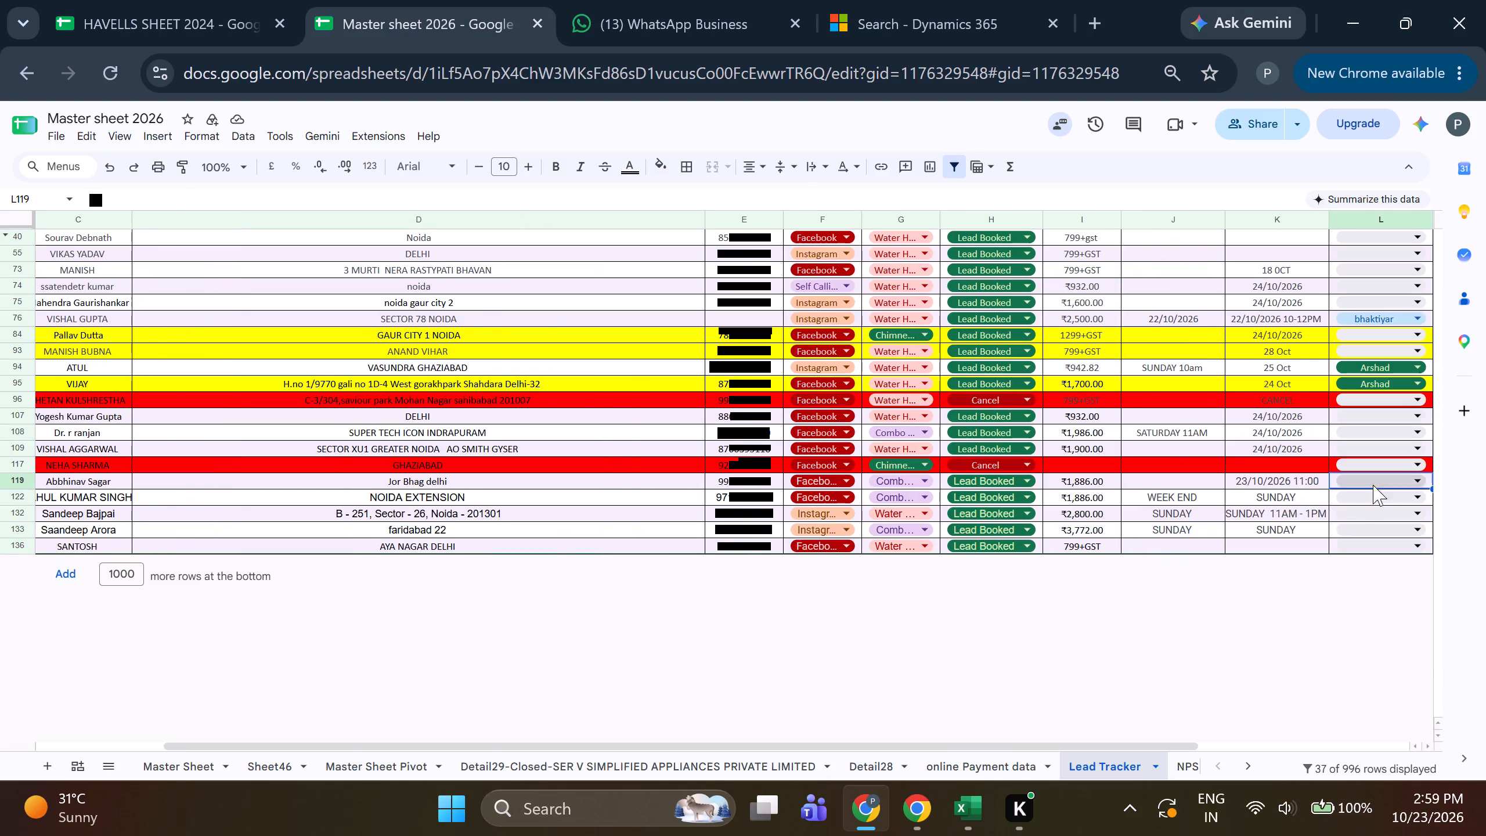
click(1373, 485)
click(1377, 511)
click(1247, 608)
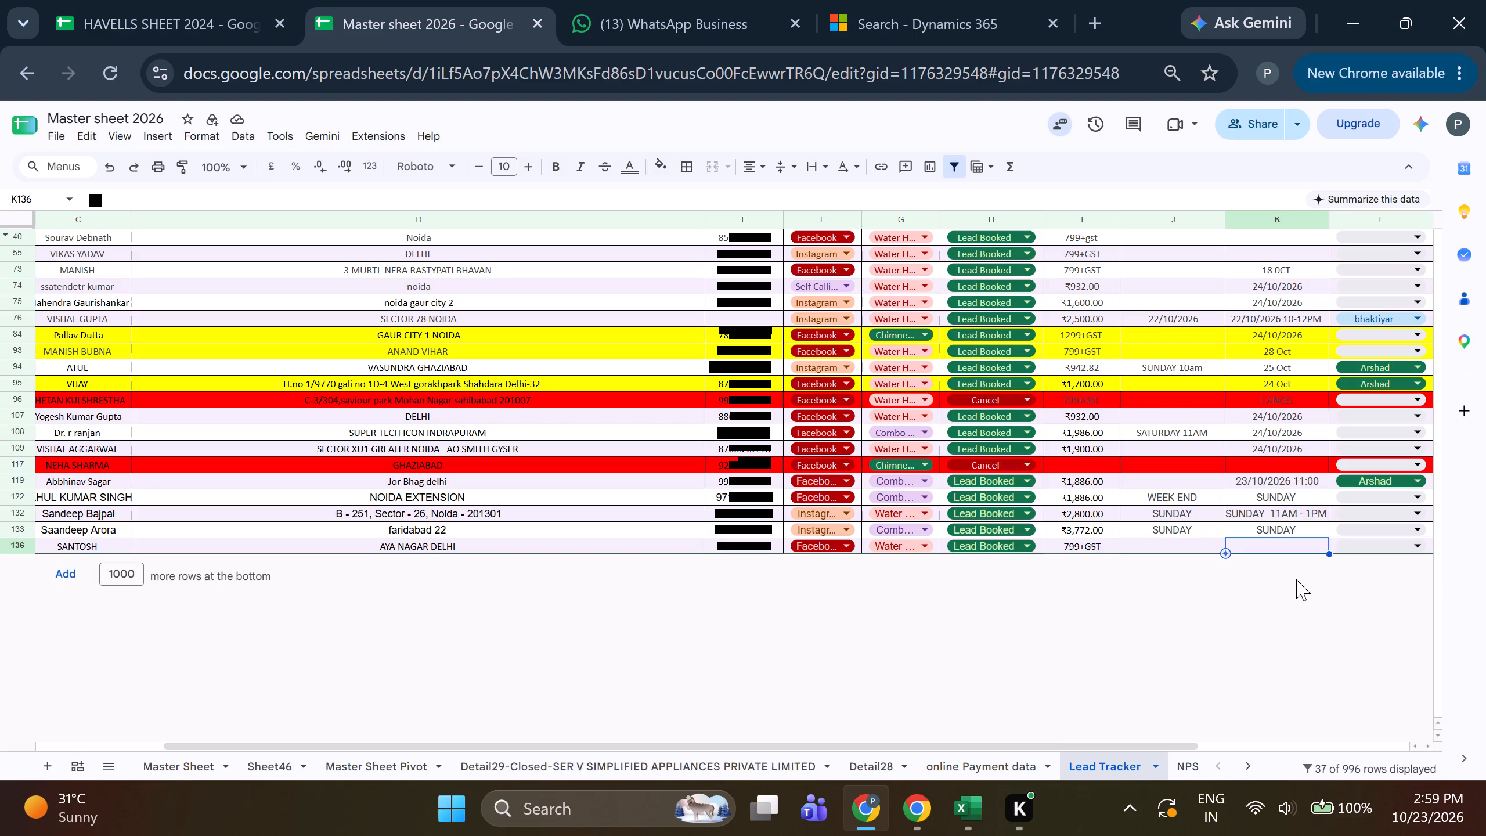
Select the mobile number of the Jor Bhag delhi lead in row 119 to check it, and move on to the lead below.
key(Up)
key(Up)
key(Up)
key(Up)
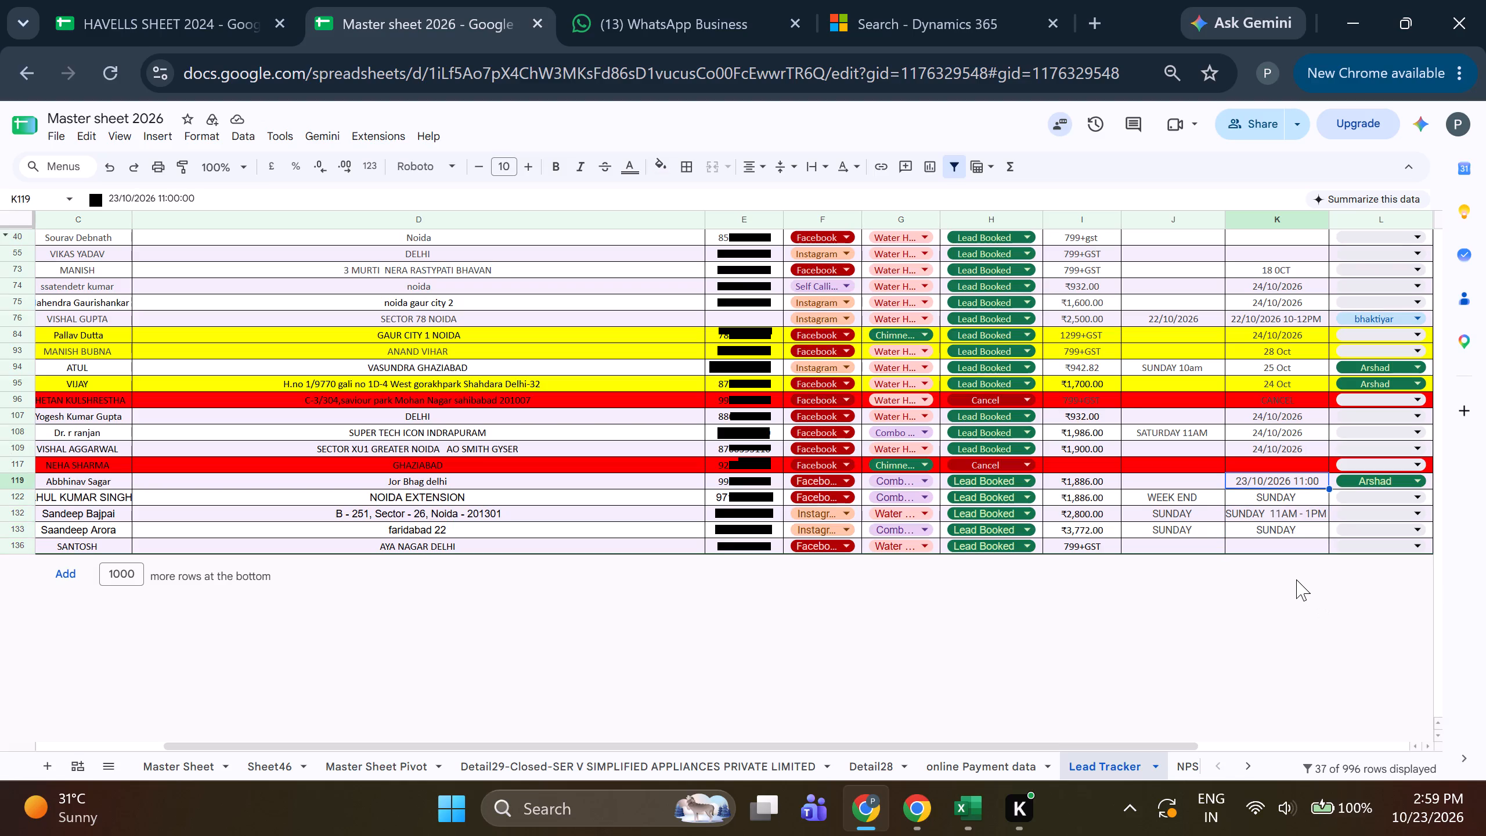
key(Left)
key(Left)
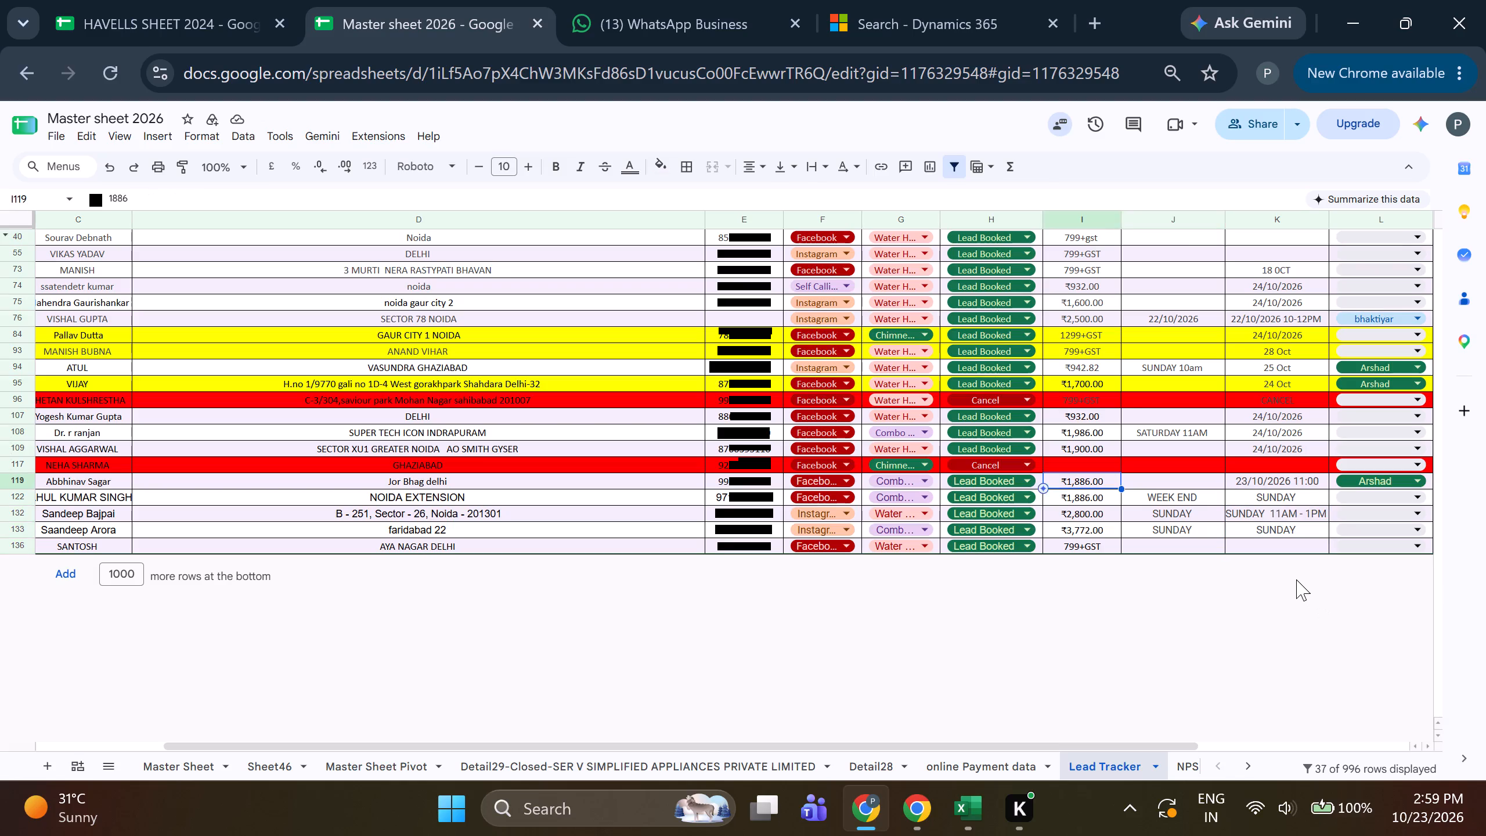
key(Left)
key(Left)
key(Left)
key(Left)
key(Down)
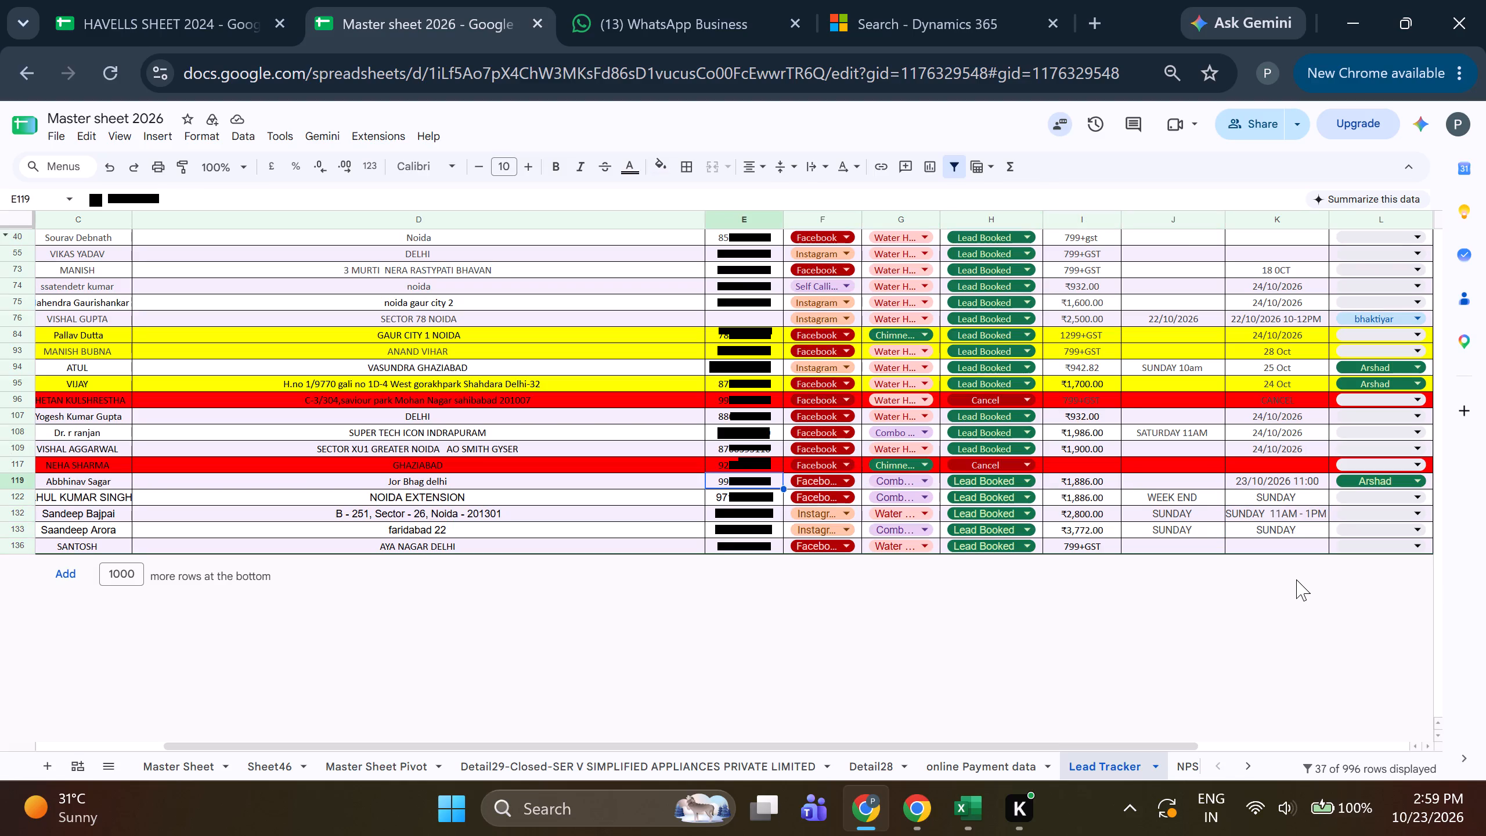
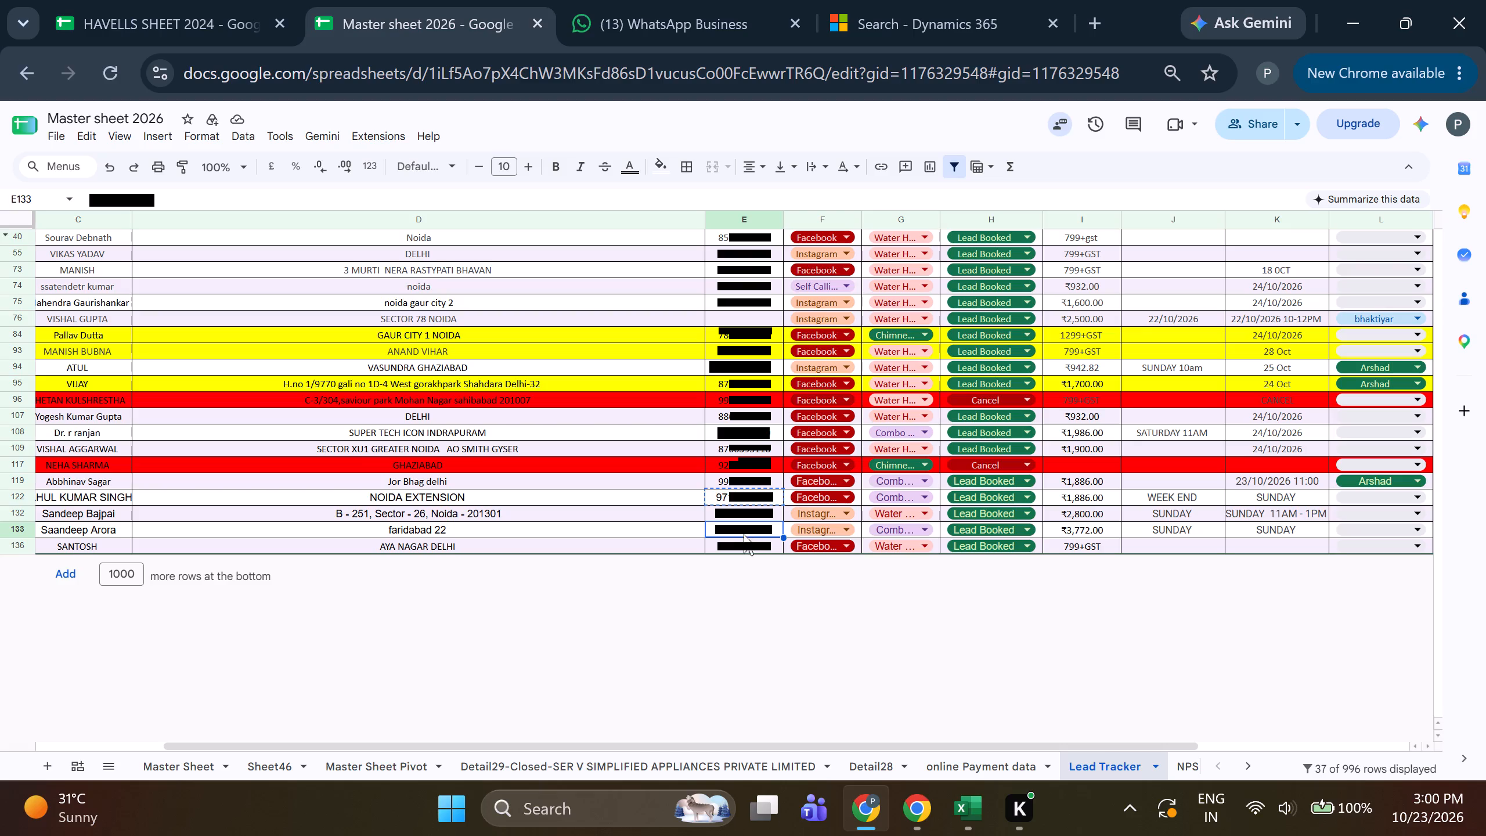
Enter 25/10/2026 as the booking date in column K for the AYA NAGAR DELHI lead in row 136.
click(735, 549)
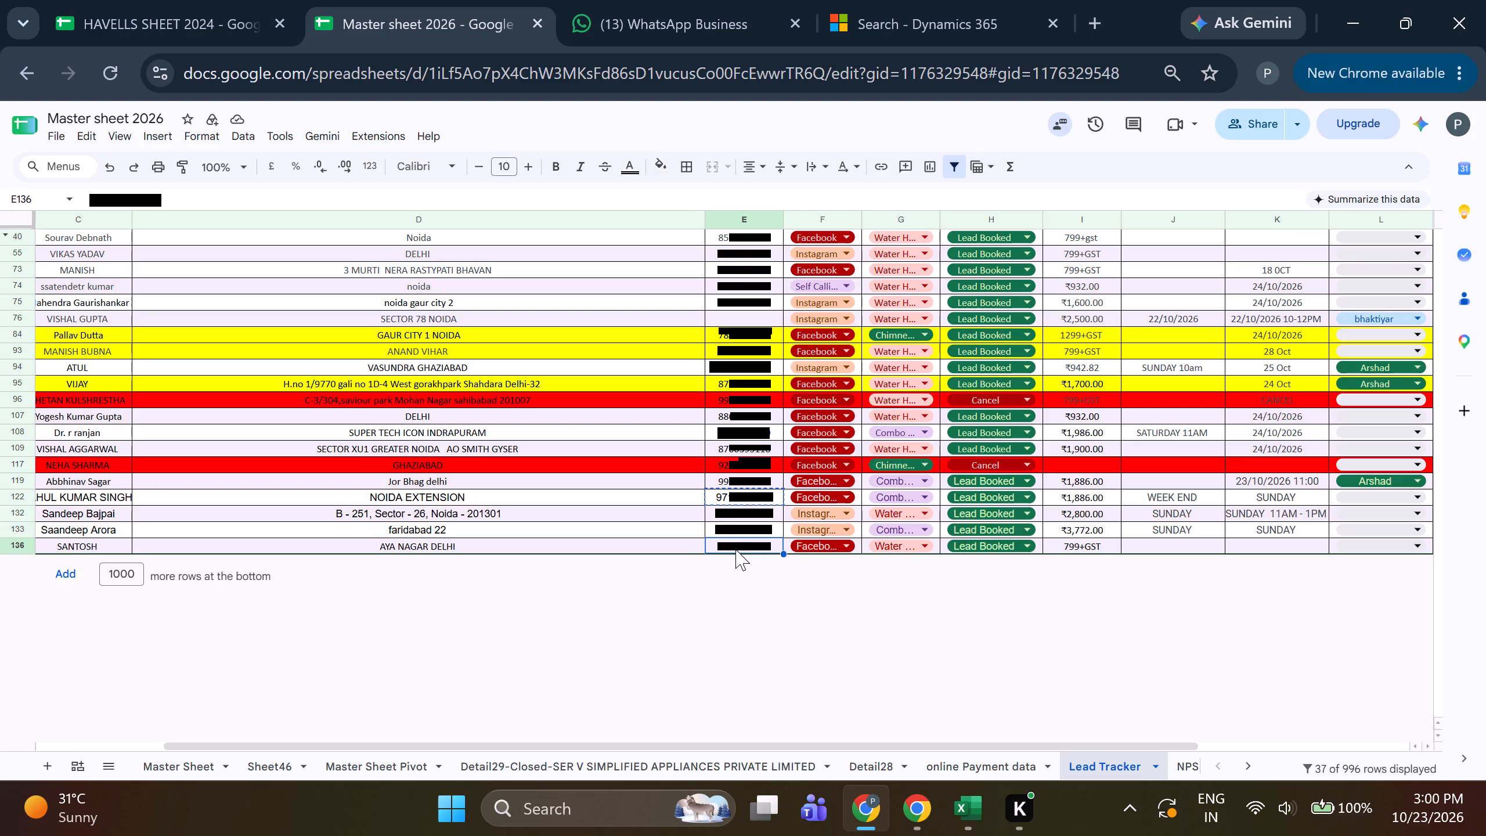
click(1256, 545)
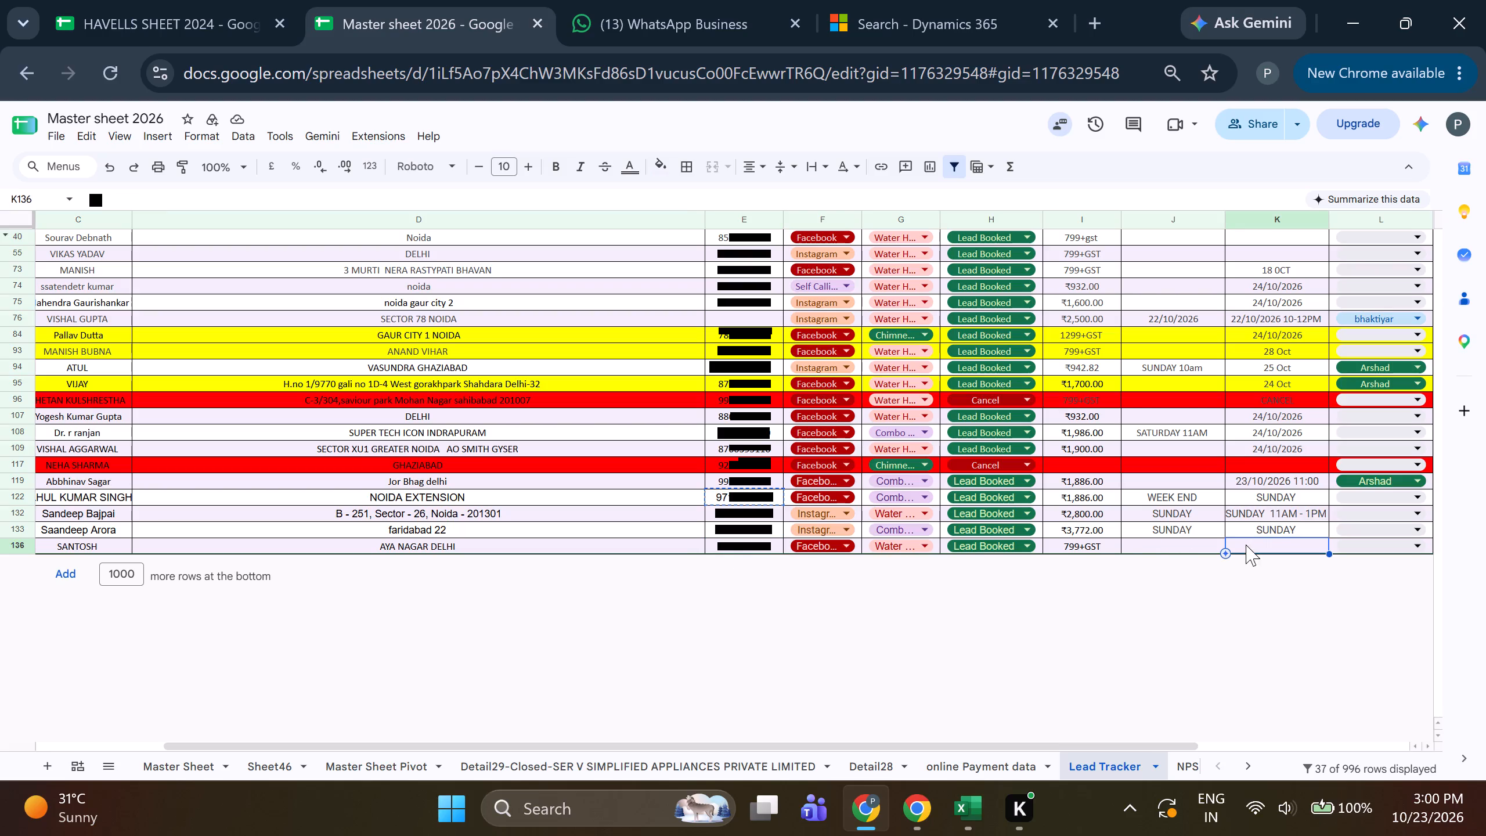
text(25)
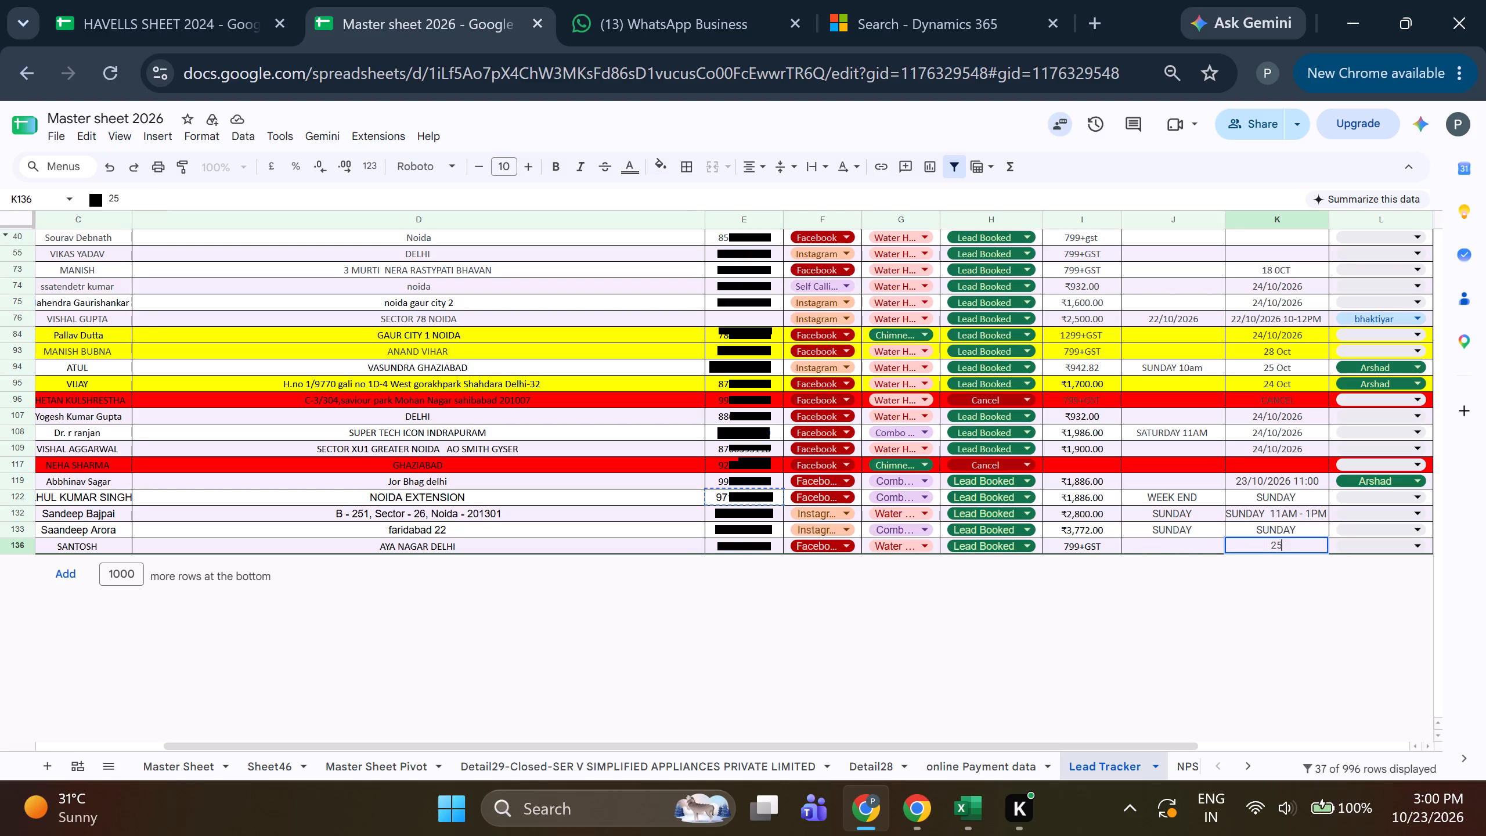
key(slash)
text(10)
text(/2026)
key(Return)
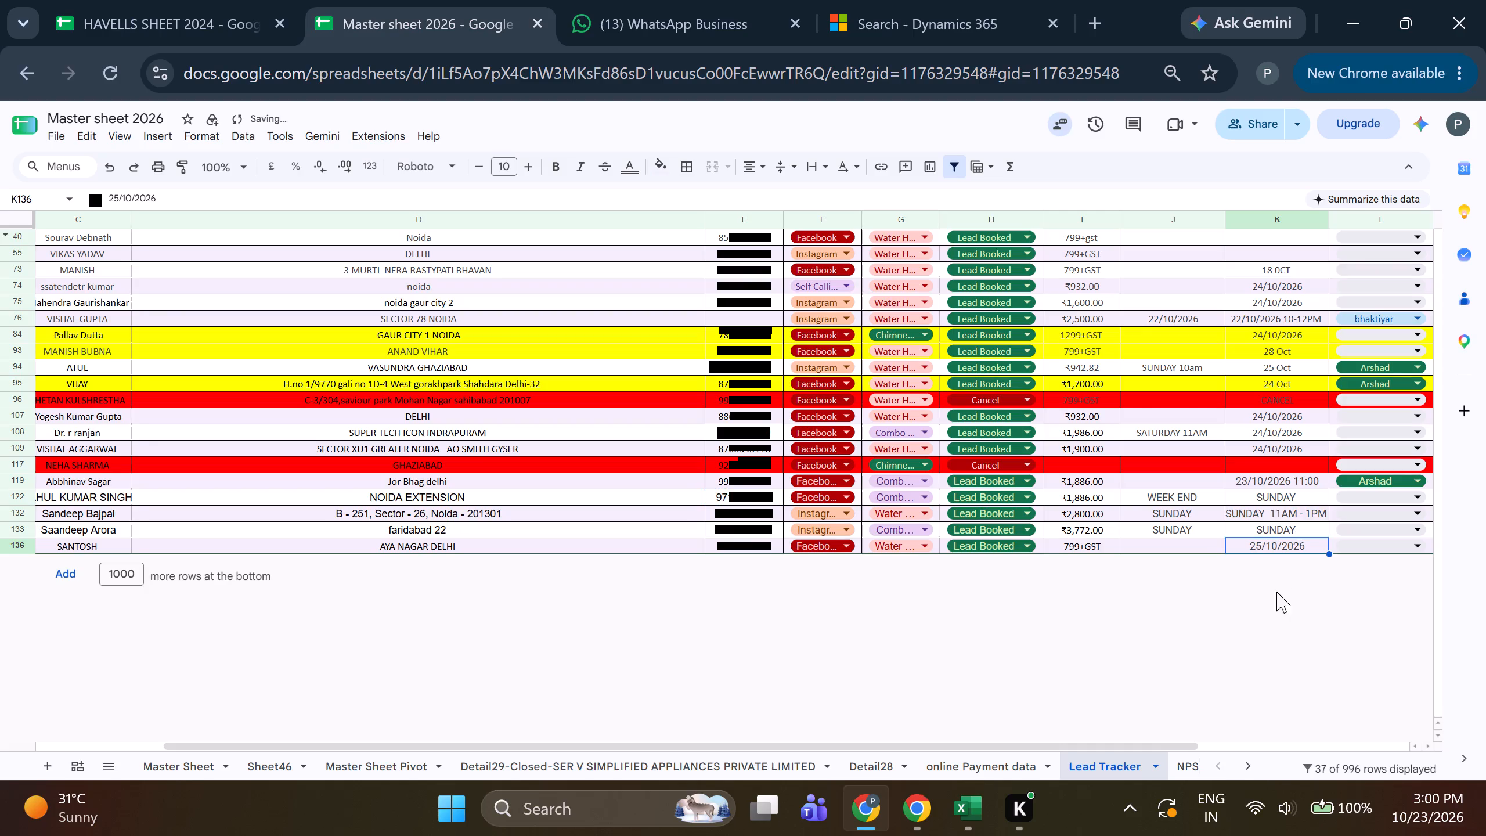
Copy the 25/10/2026 booking date from row 136 into column K of the VASUNDRA GHAZIABAD lead in row 94.
key(ctrl+c)
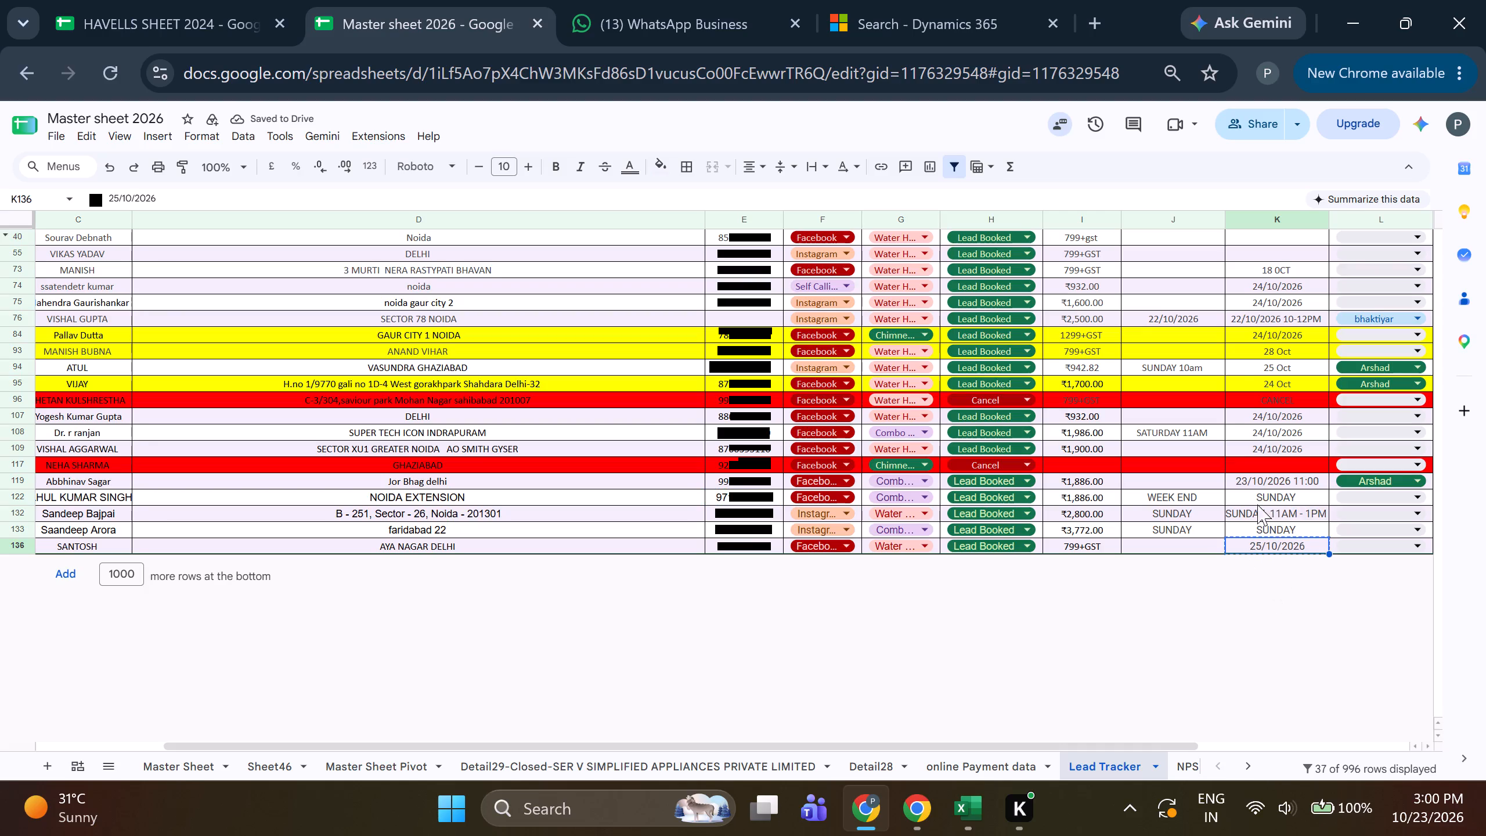
click(1256, 366)
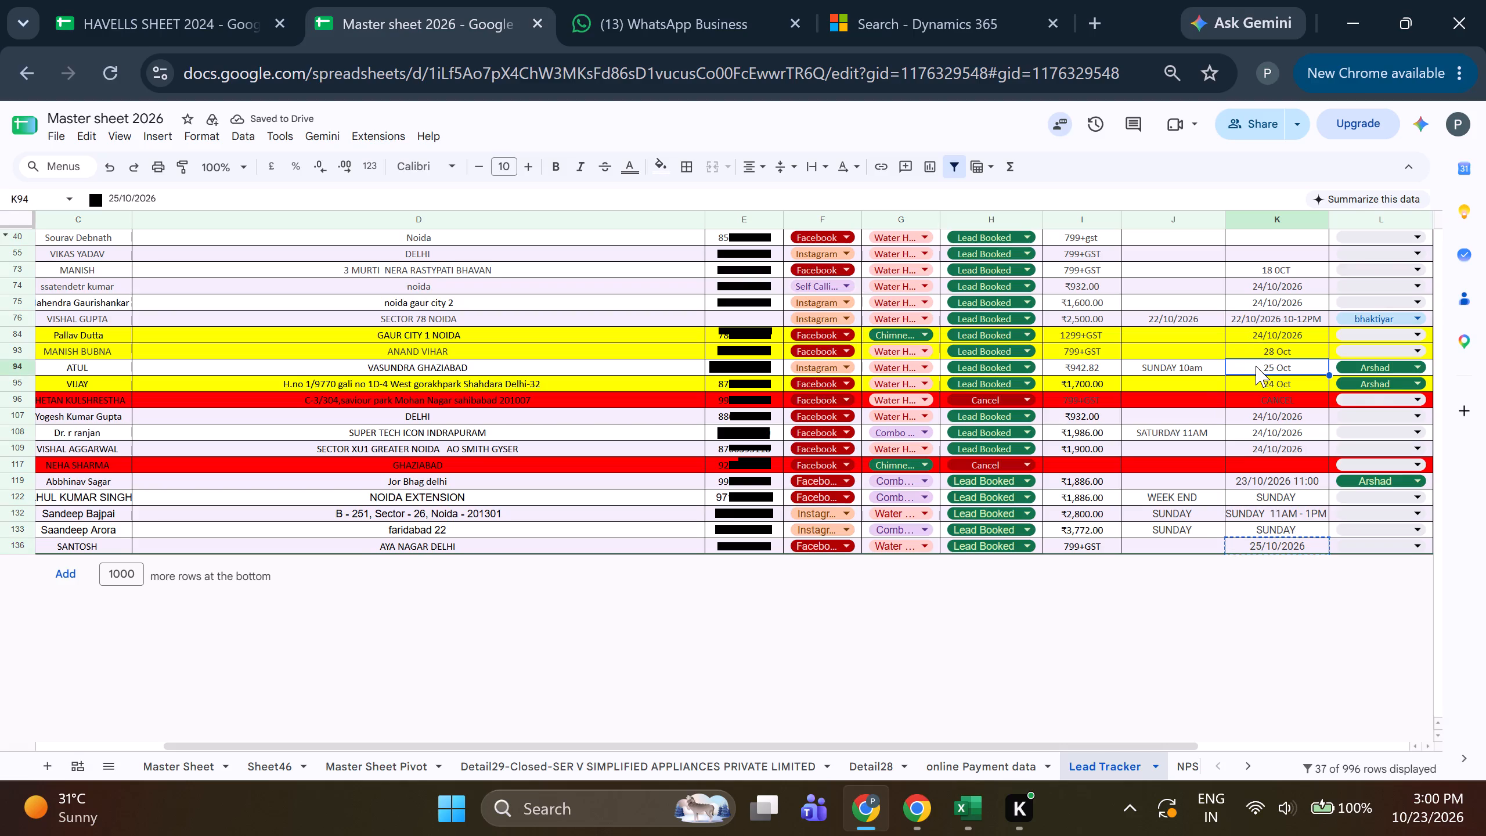
key(ctrl+v)
click(1281, 606)
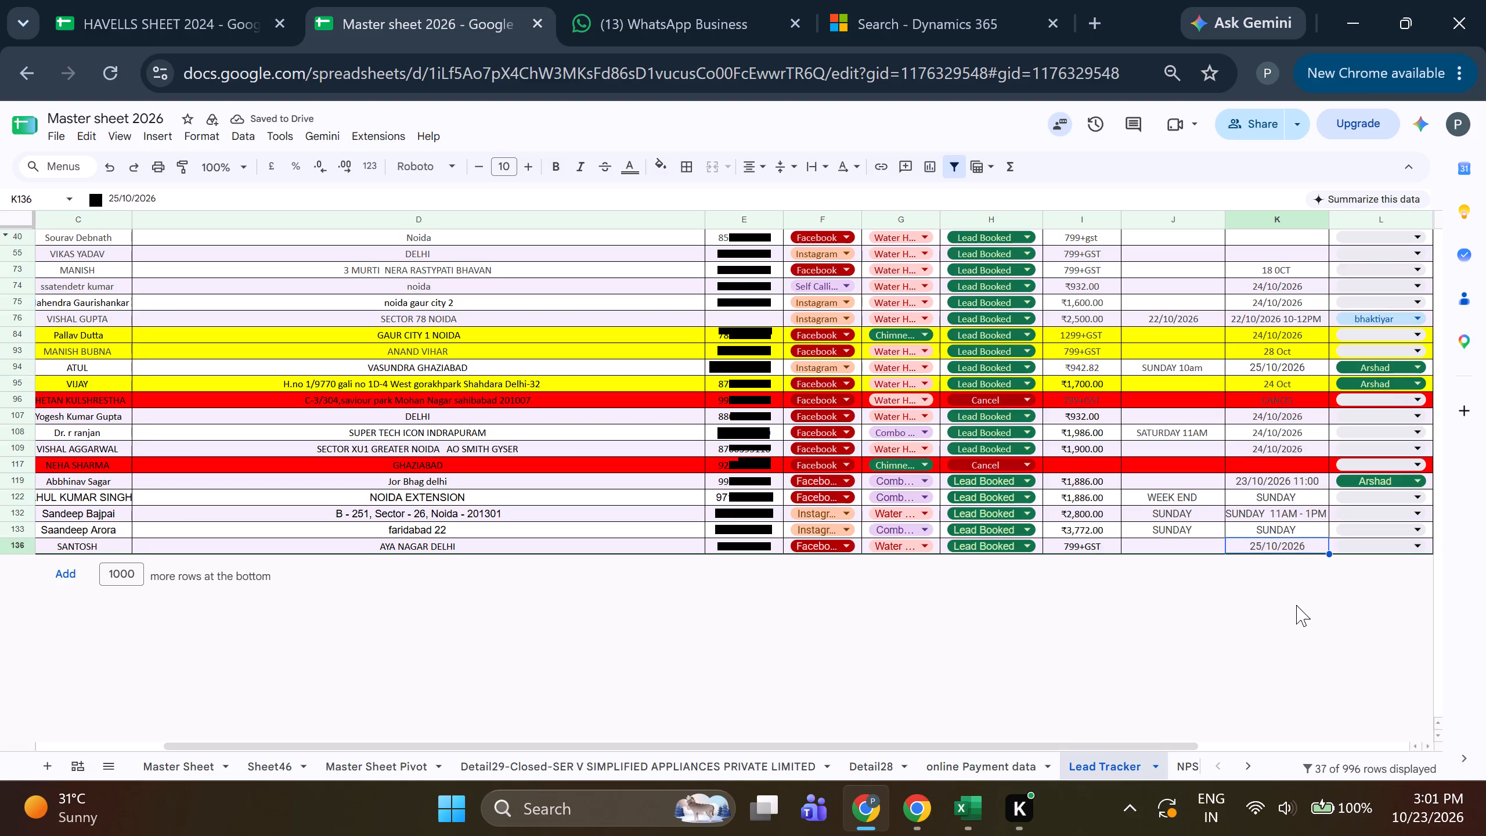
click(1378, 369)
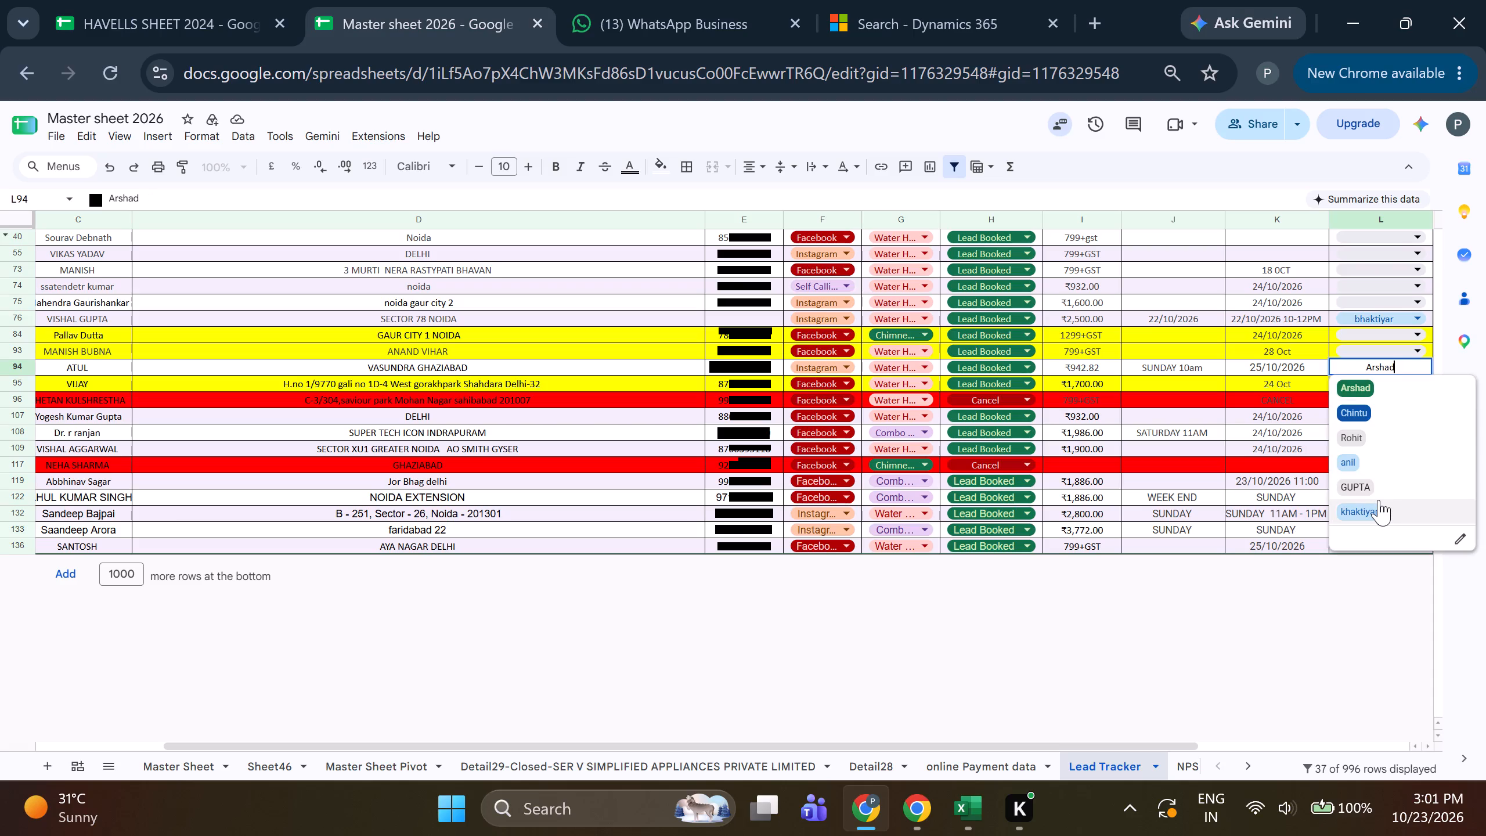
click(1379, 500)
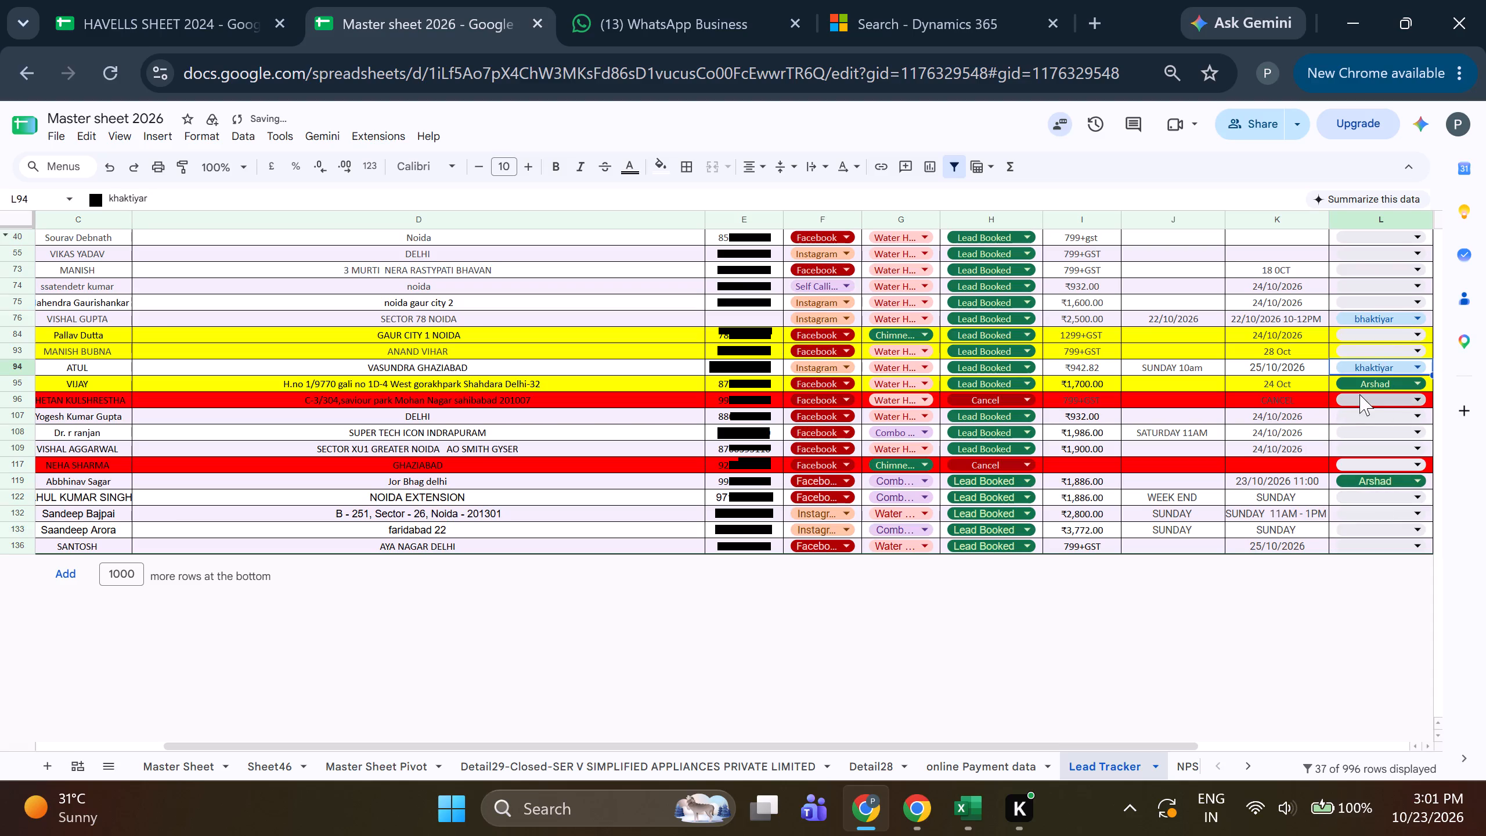
Replace the misspelled khaktiyar option with bhaktiyar in the staff dropdown rule of L94, and apply the change to all matching dropdowns.
click(1360, 370)
click(1463, 541)
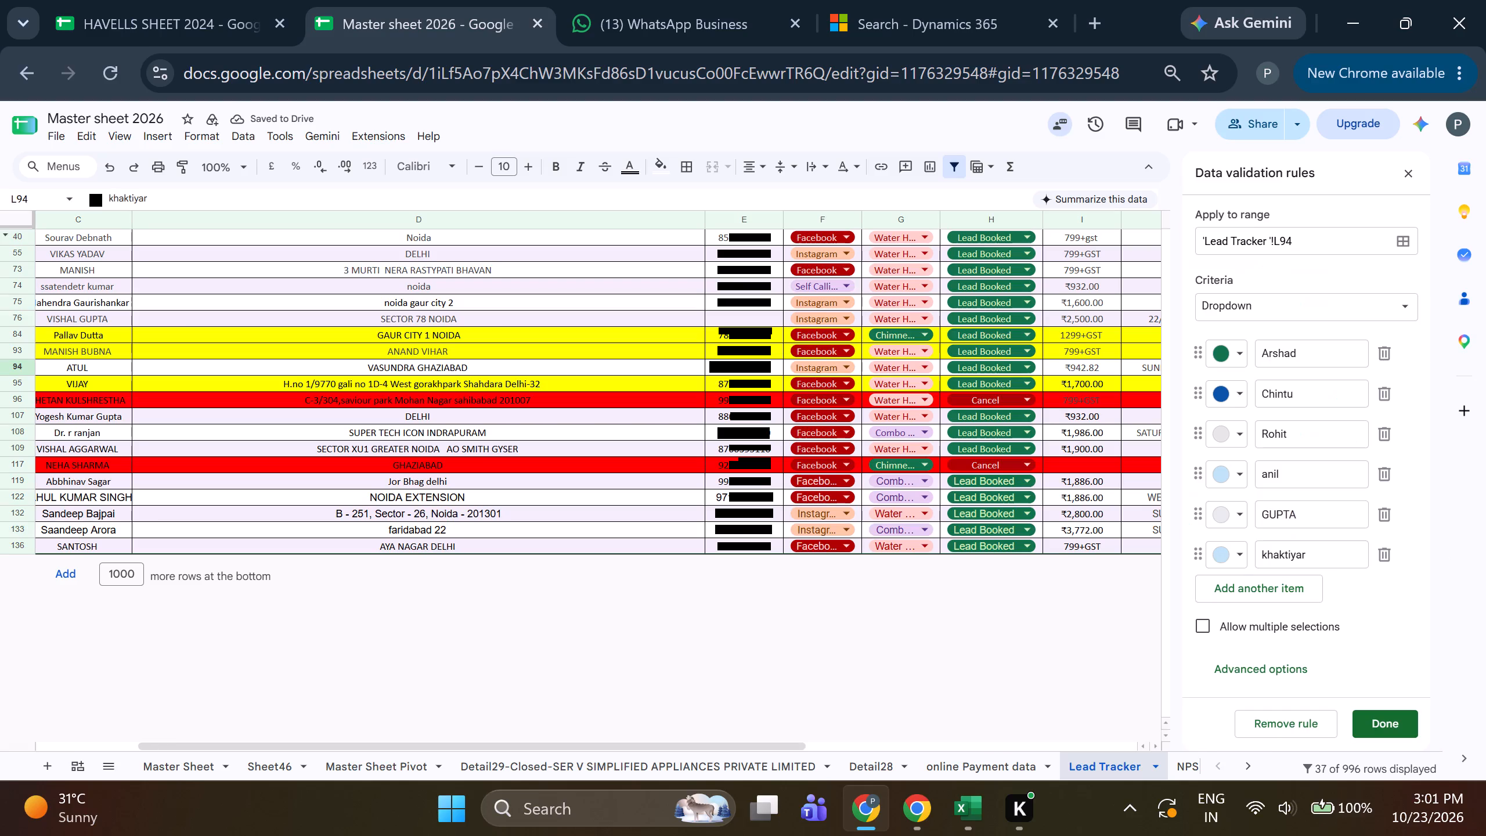
click(1271, 543)
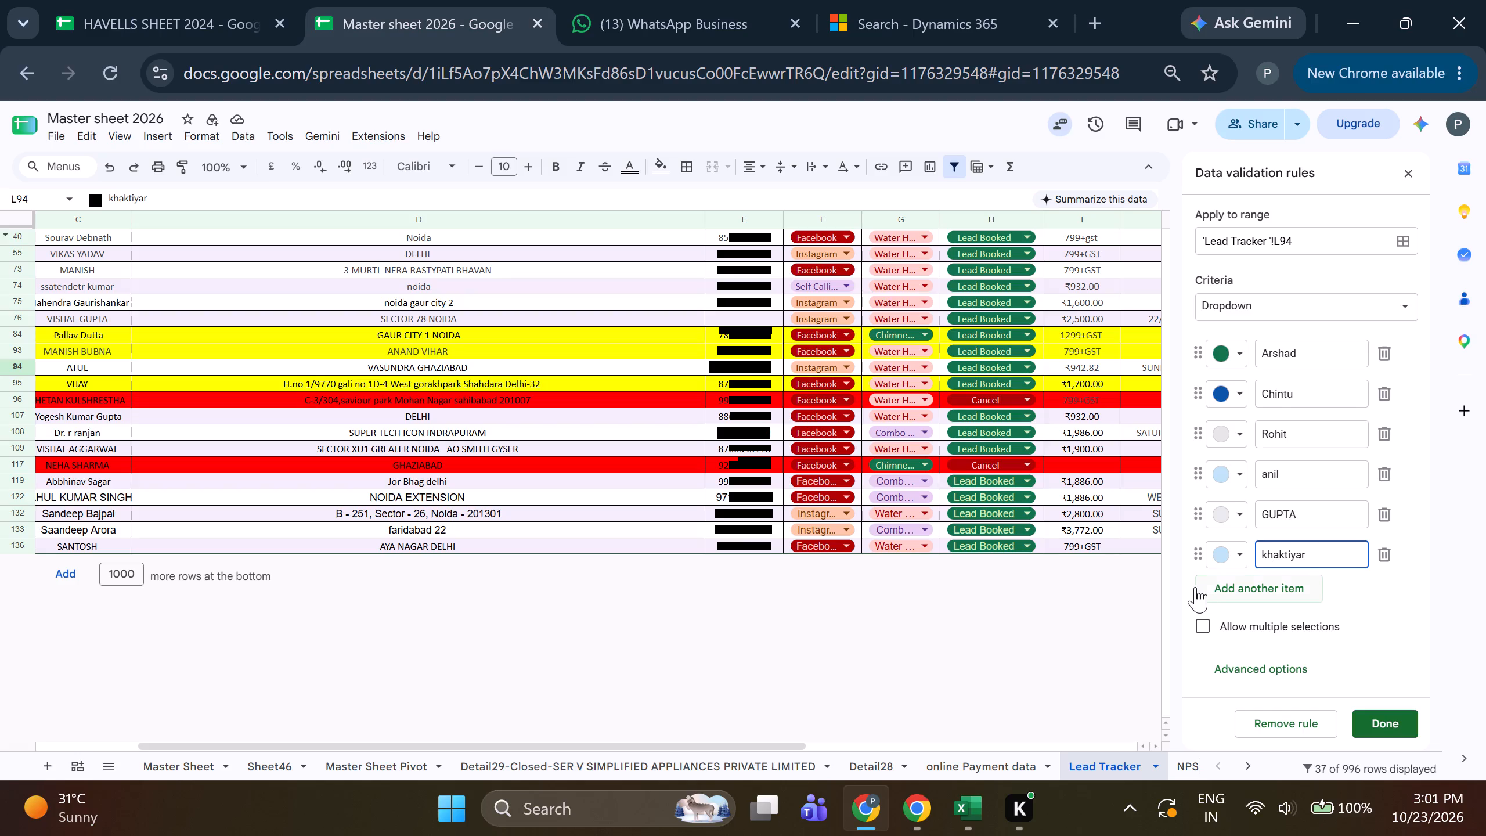
click(1384, 567)
click(1385, 554)
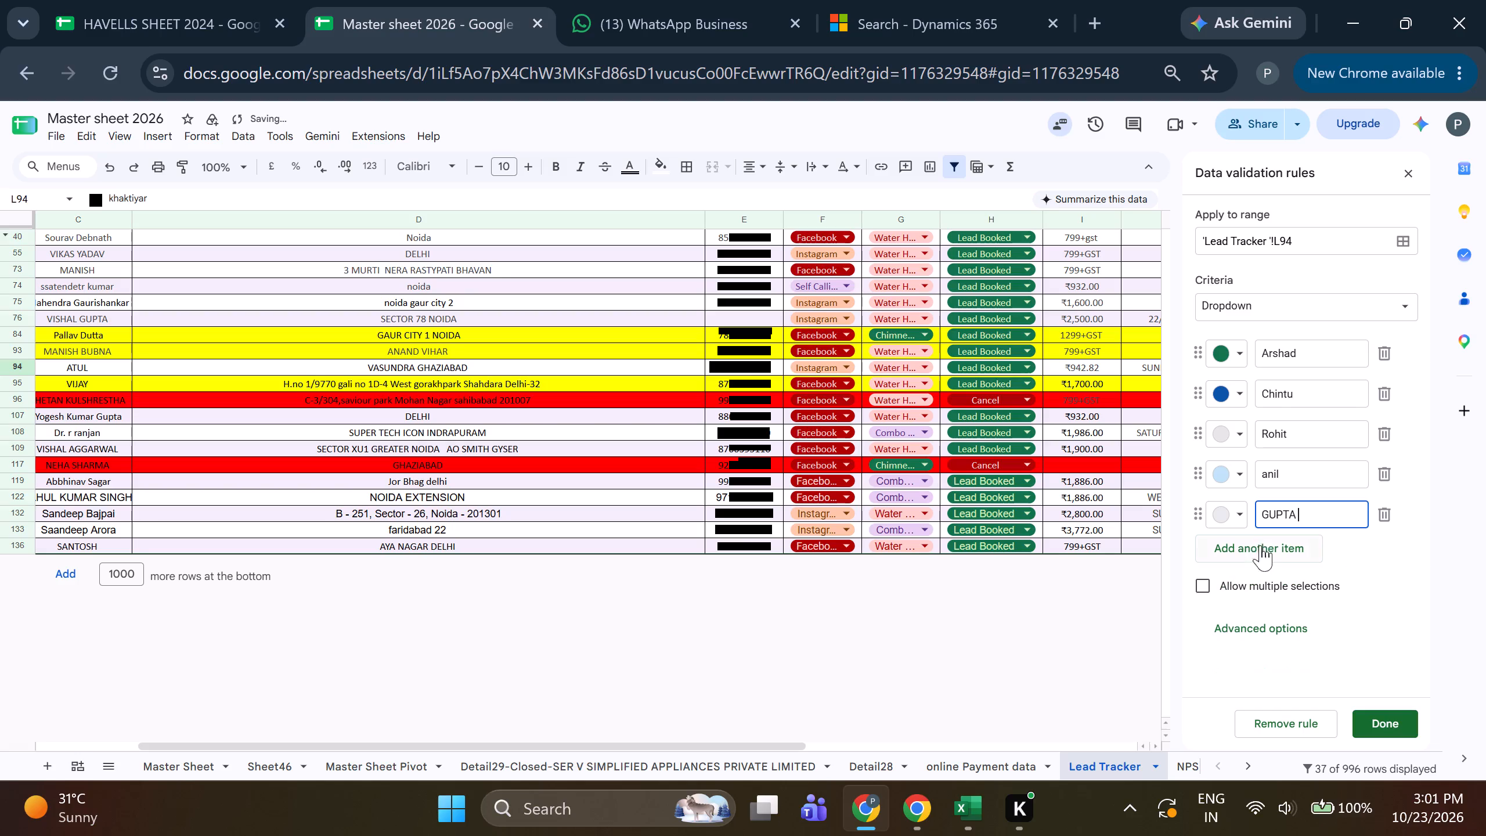
click(1305, 548)
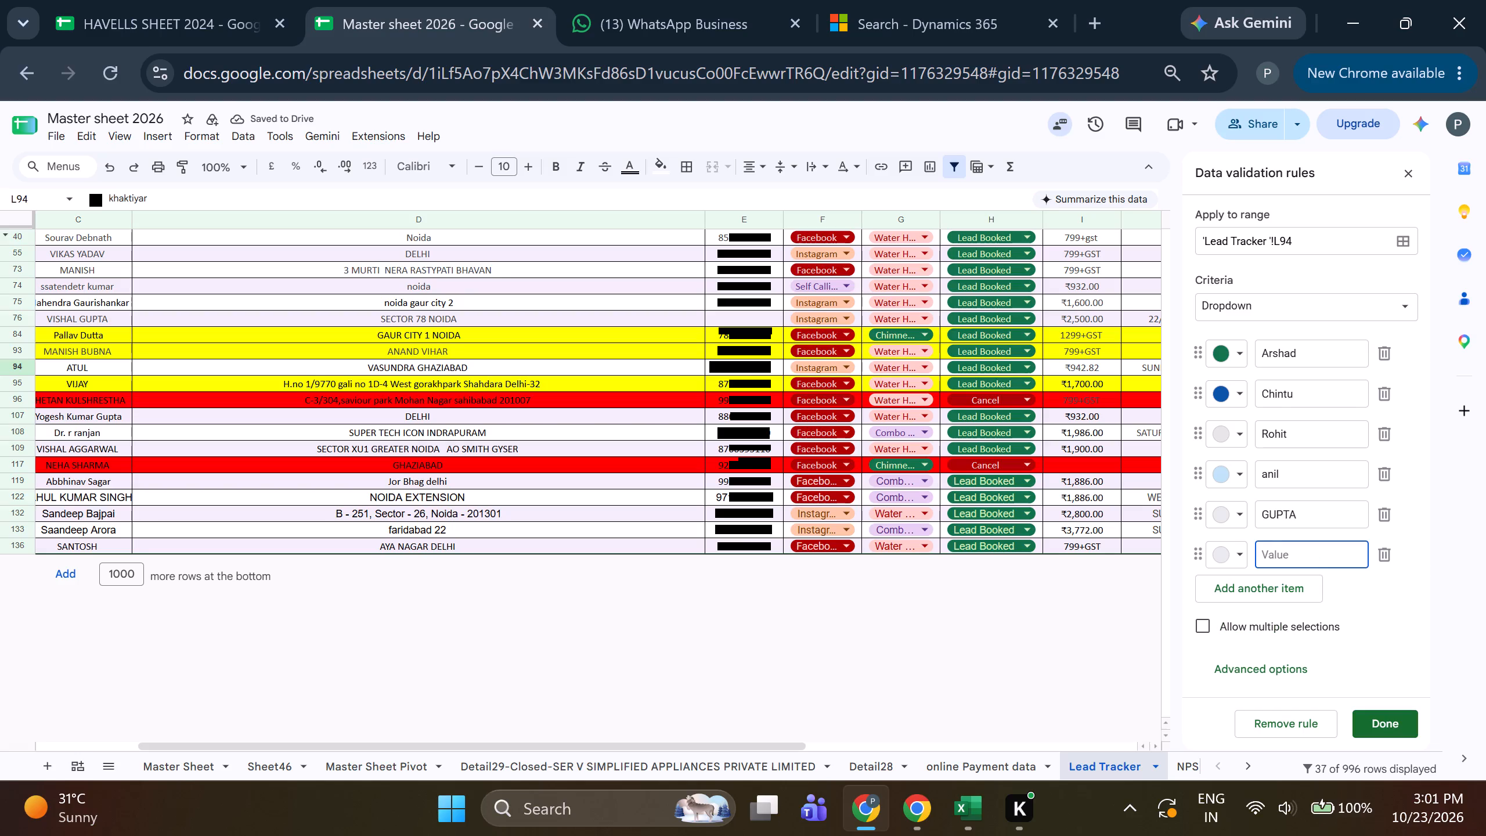
text(bhak)
text(tiyar)
key(space)
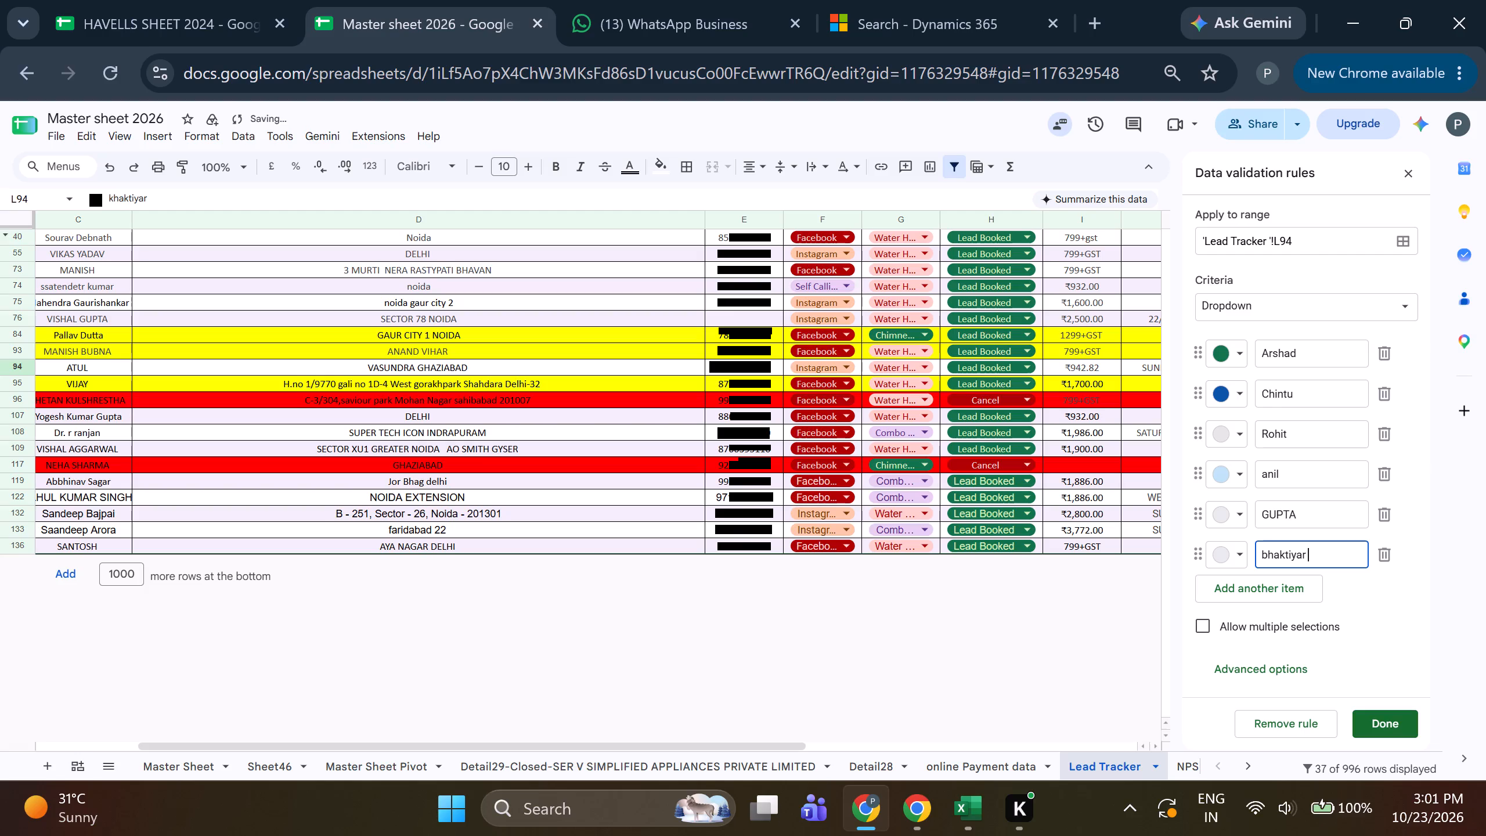
key(Return)
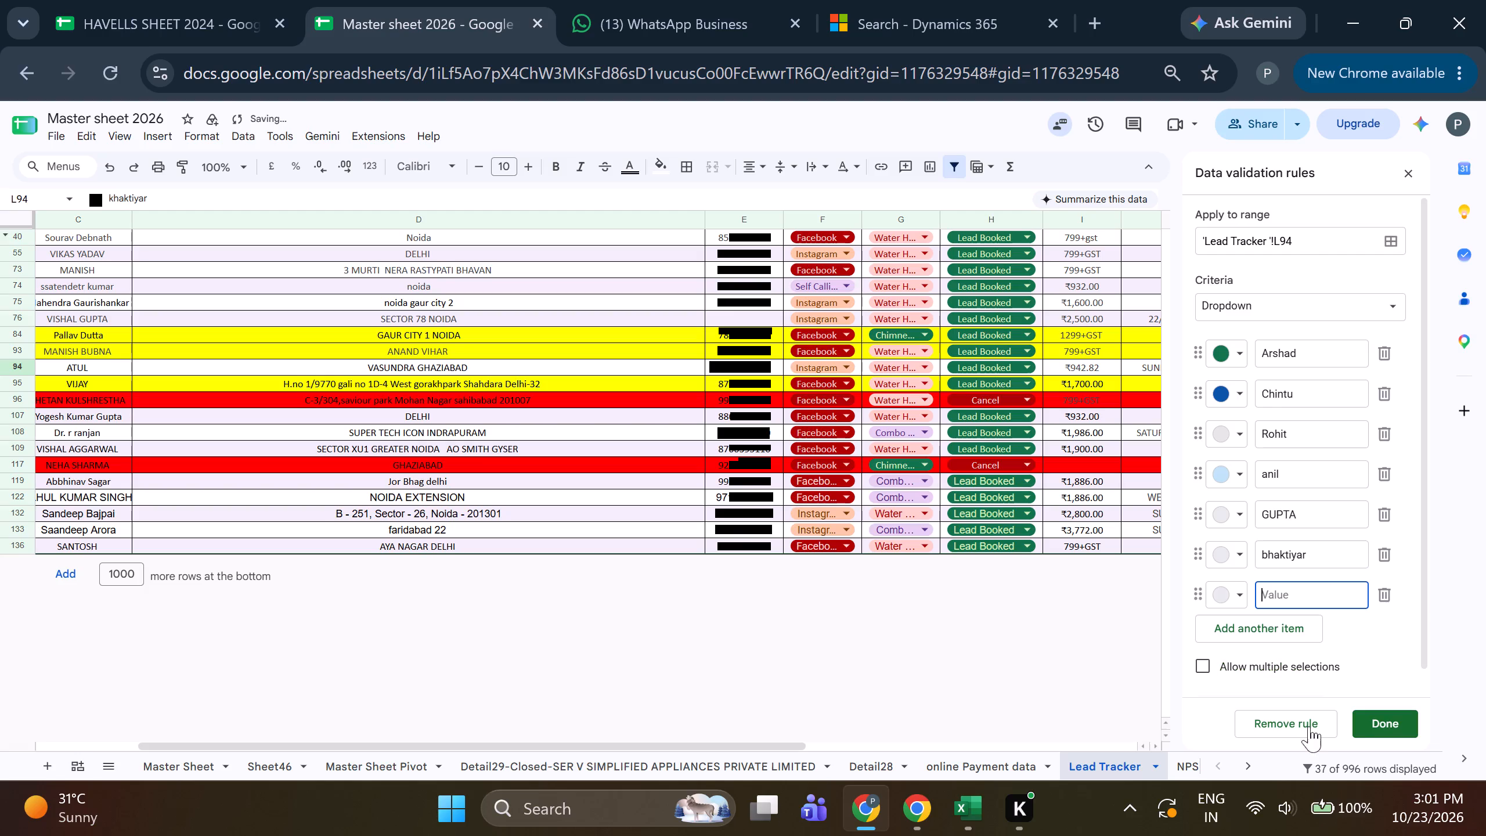
click(1364, 727)
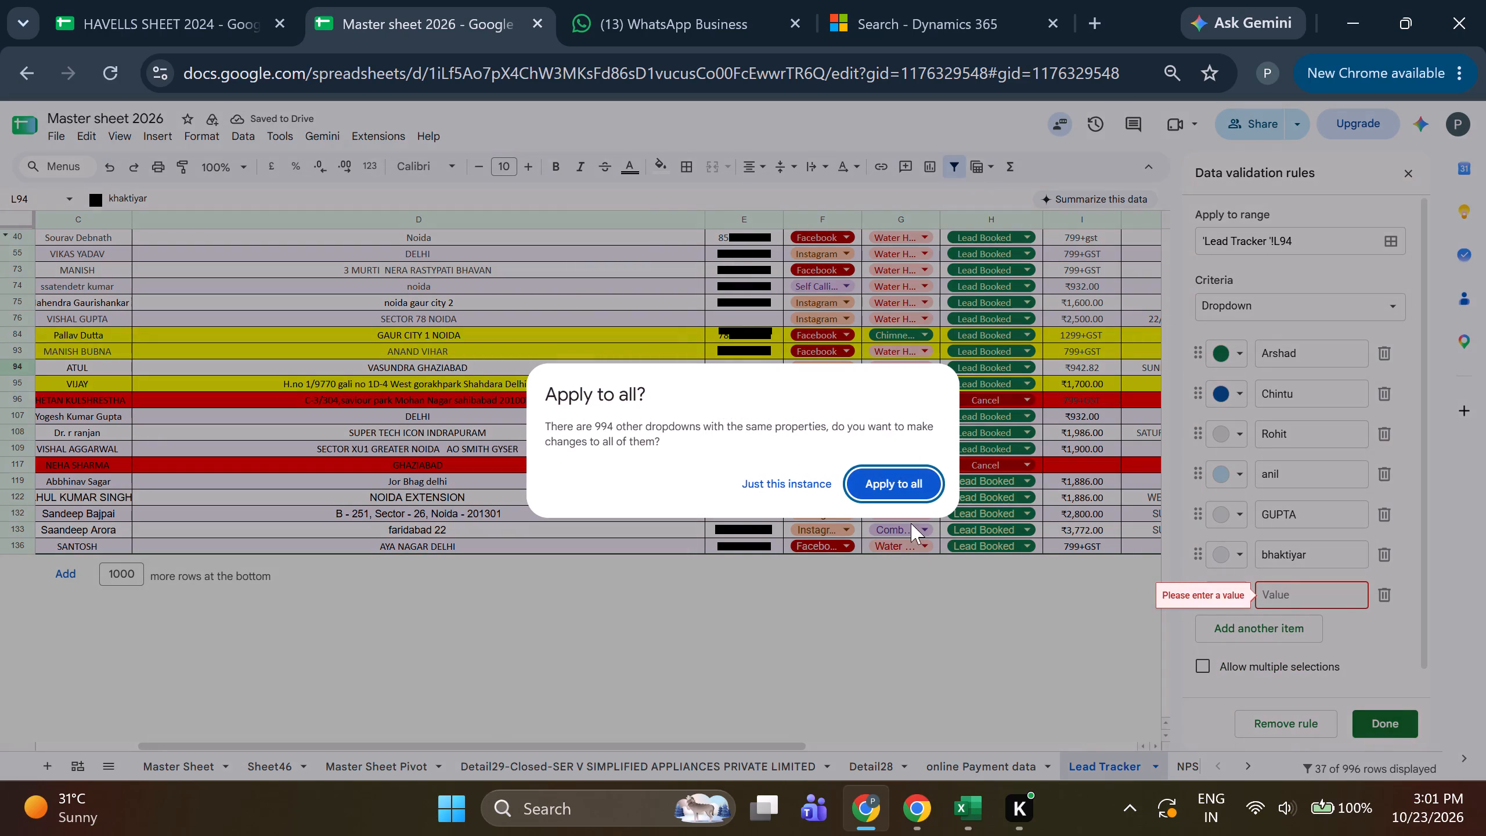
click(868, 486)
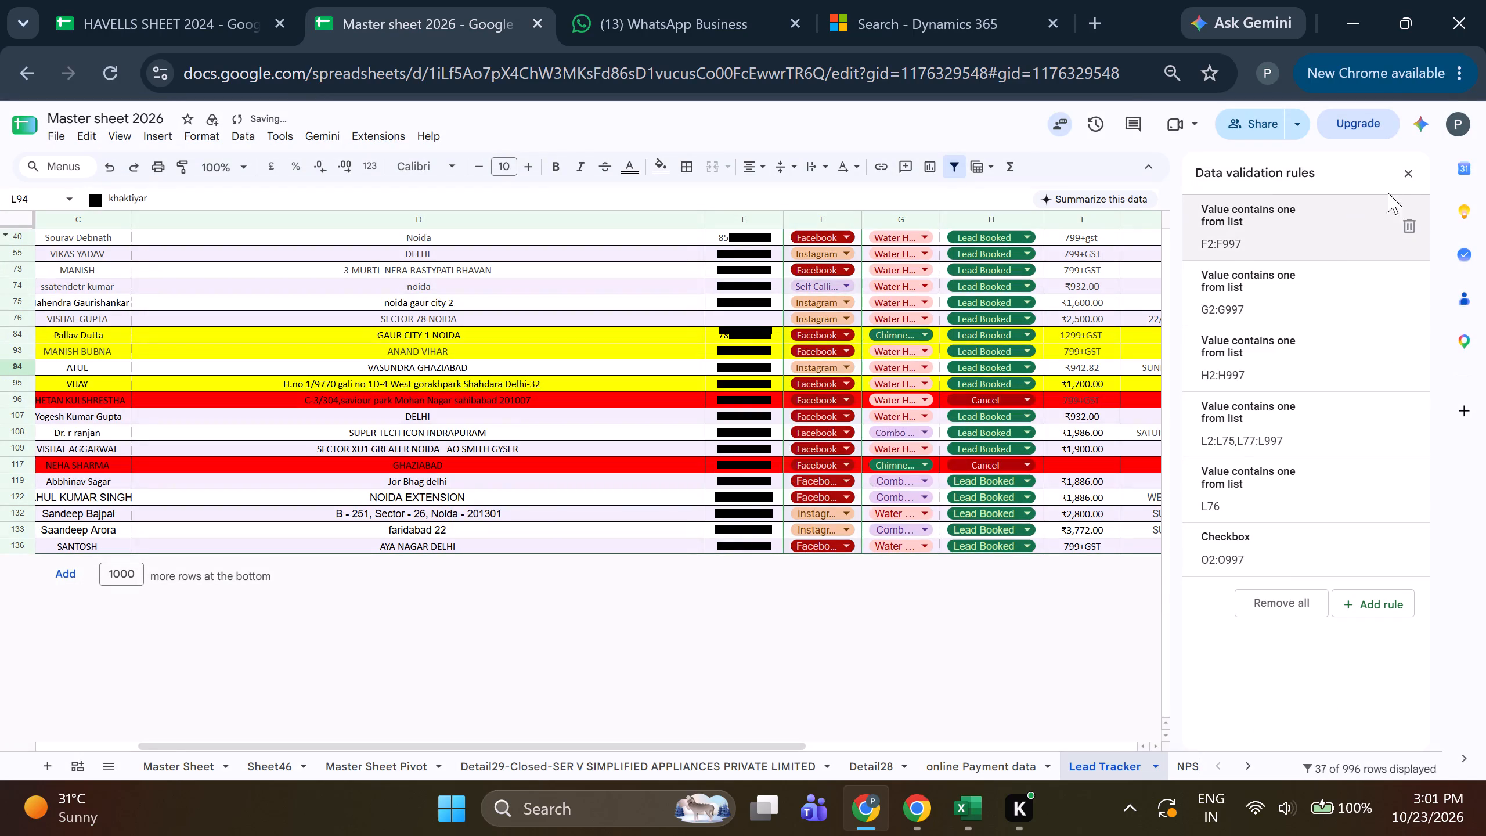
click(1404, 179)
click(1369, 466)
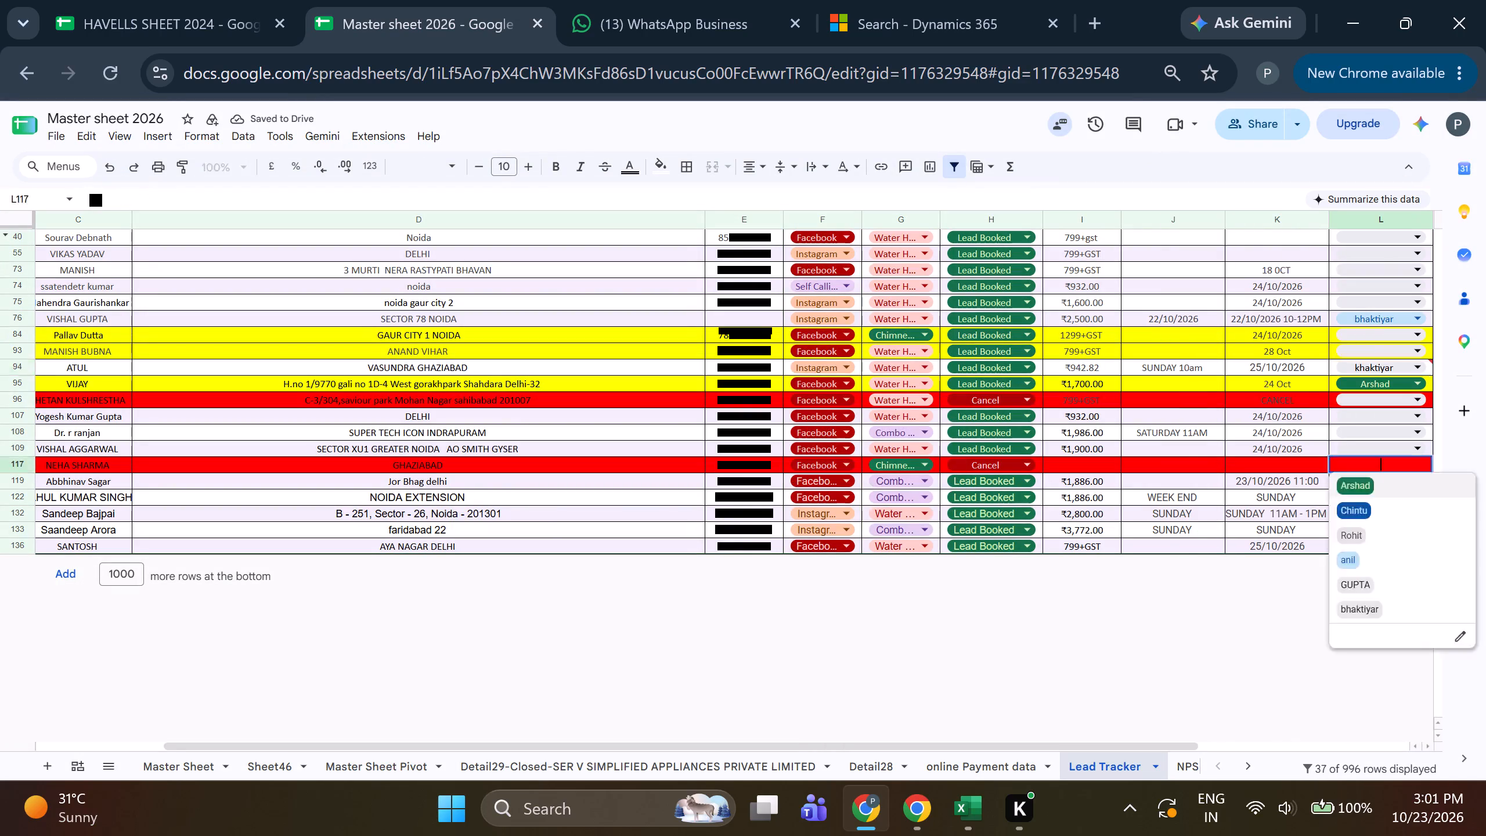
click(1238, 634)
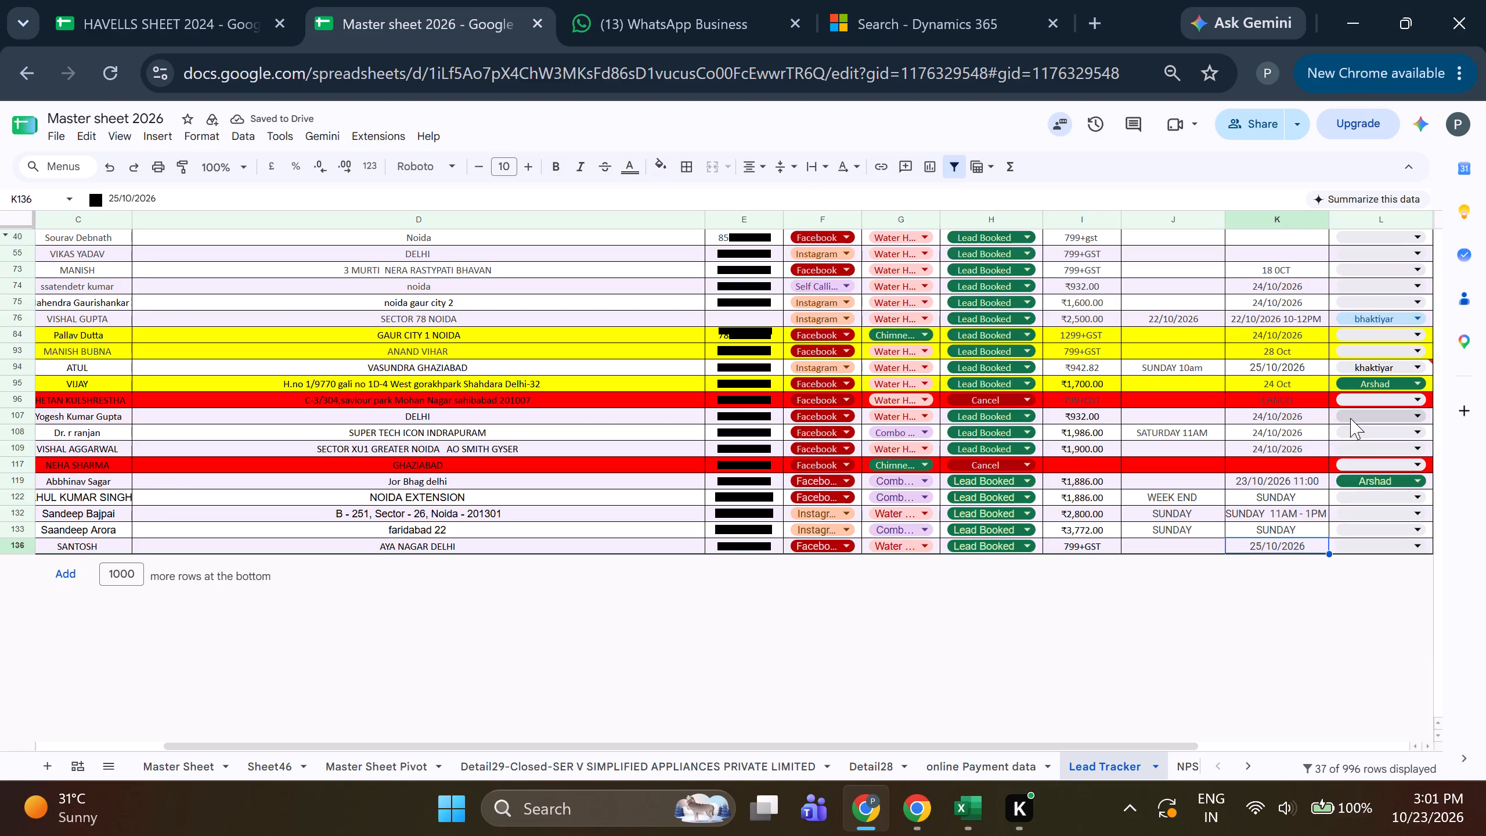
Assign bhaktiyar in column L to the VASUNDRA GHAZIABAD lead in row 94.
click(1352, 366)
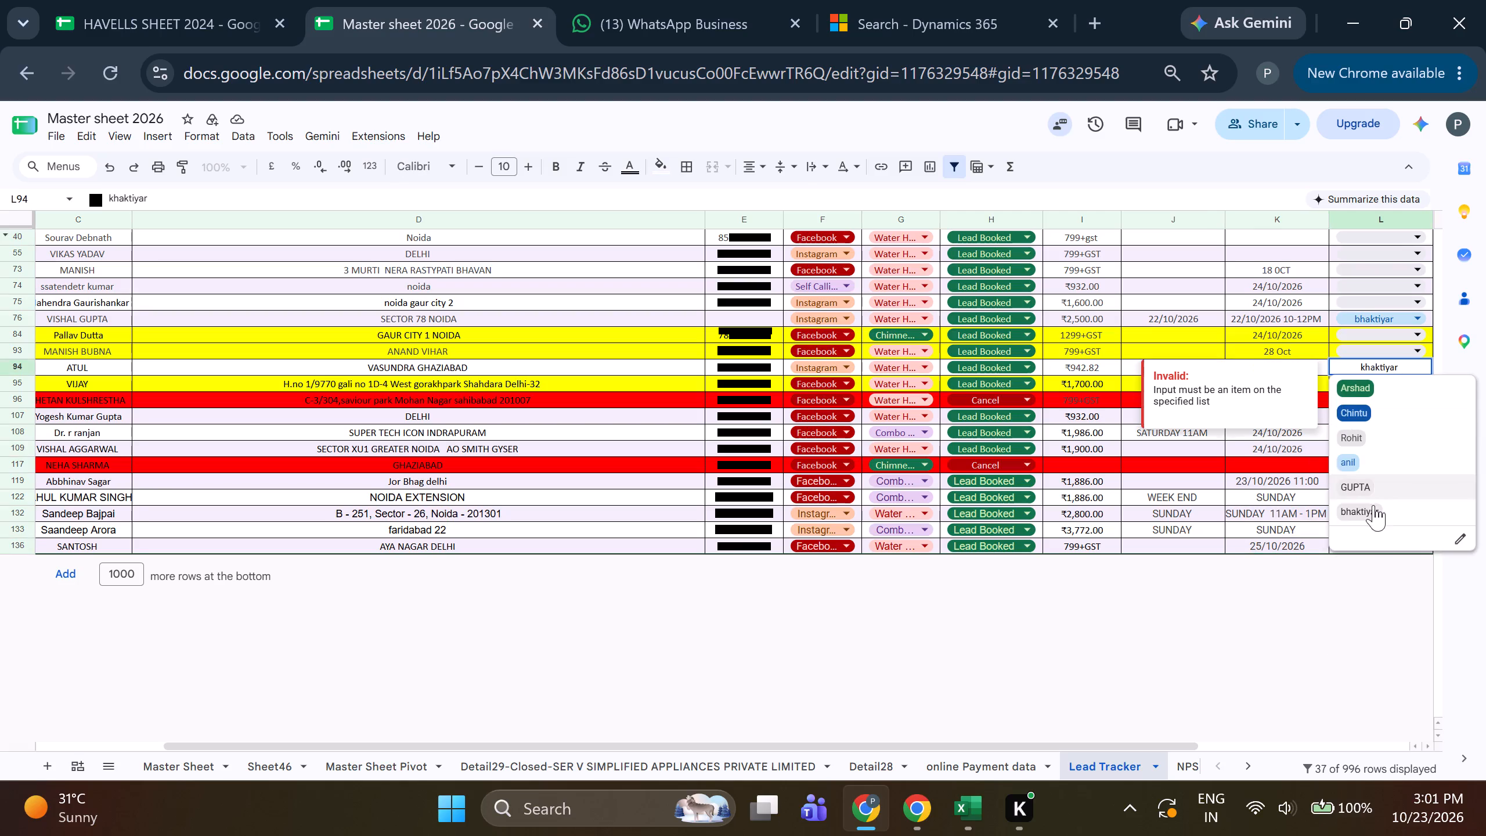
click(1379, 511)
click(1236, 624)
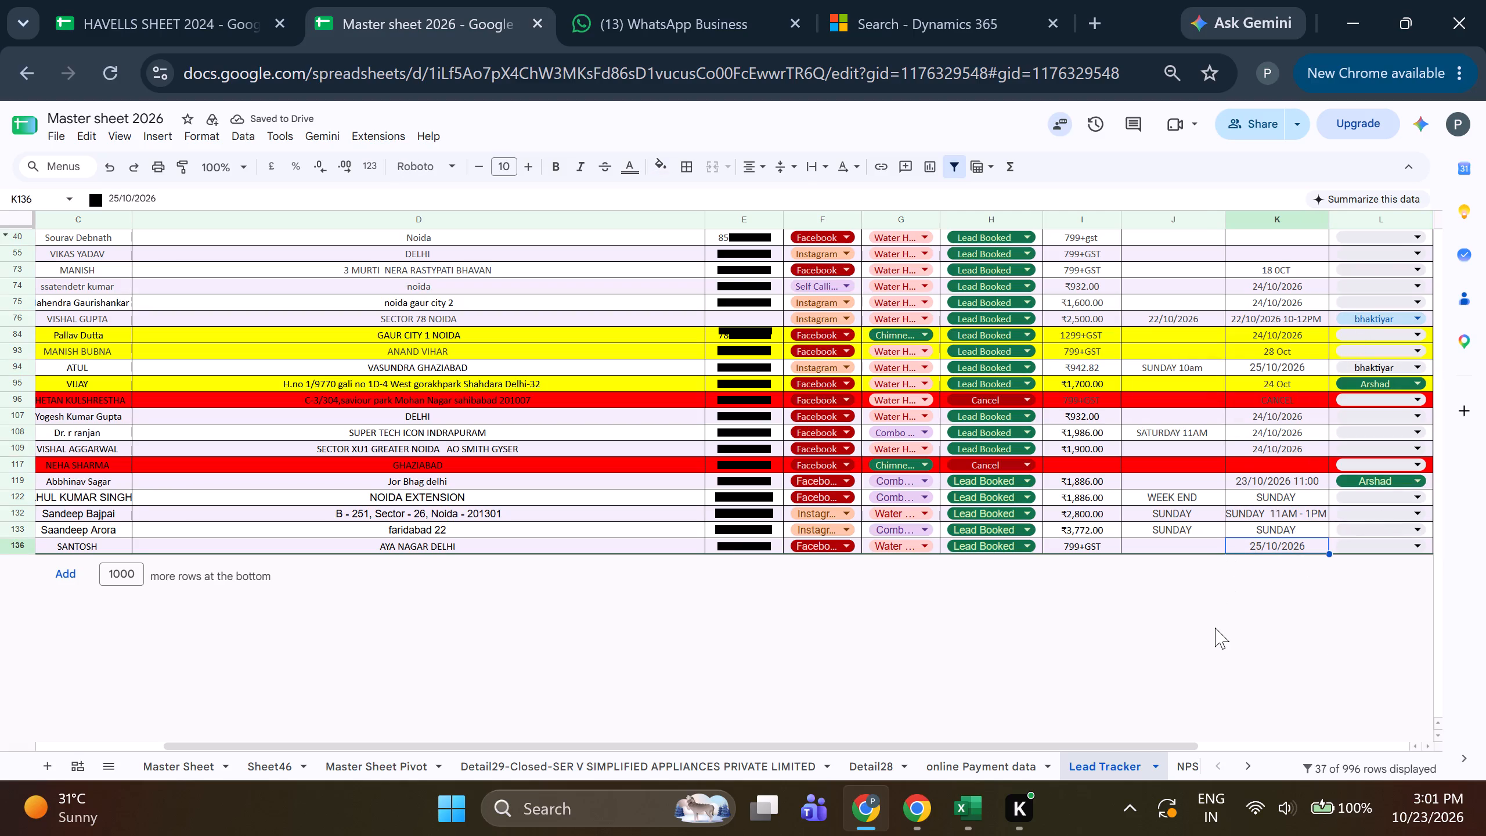
Reselect bhaktiyar as the assigned staff in column L for the SECTOR 78 NOIDA lead in row 76.
click(1368, 323)
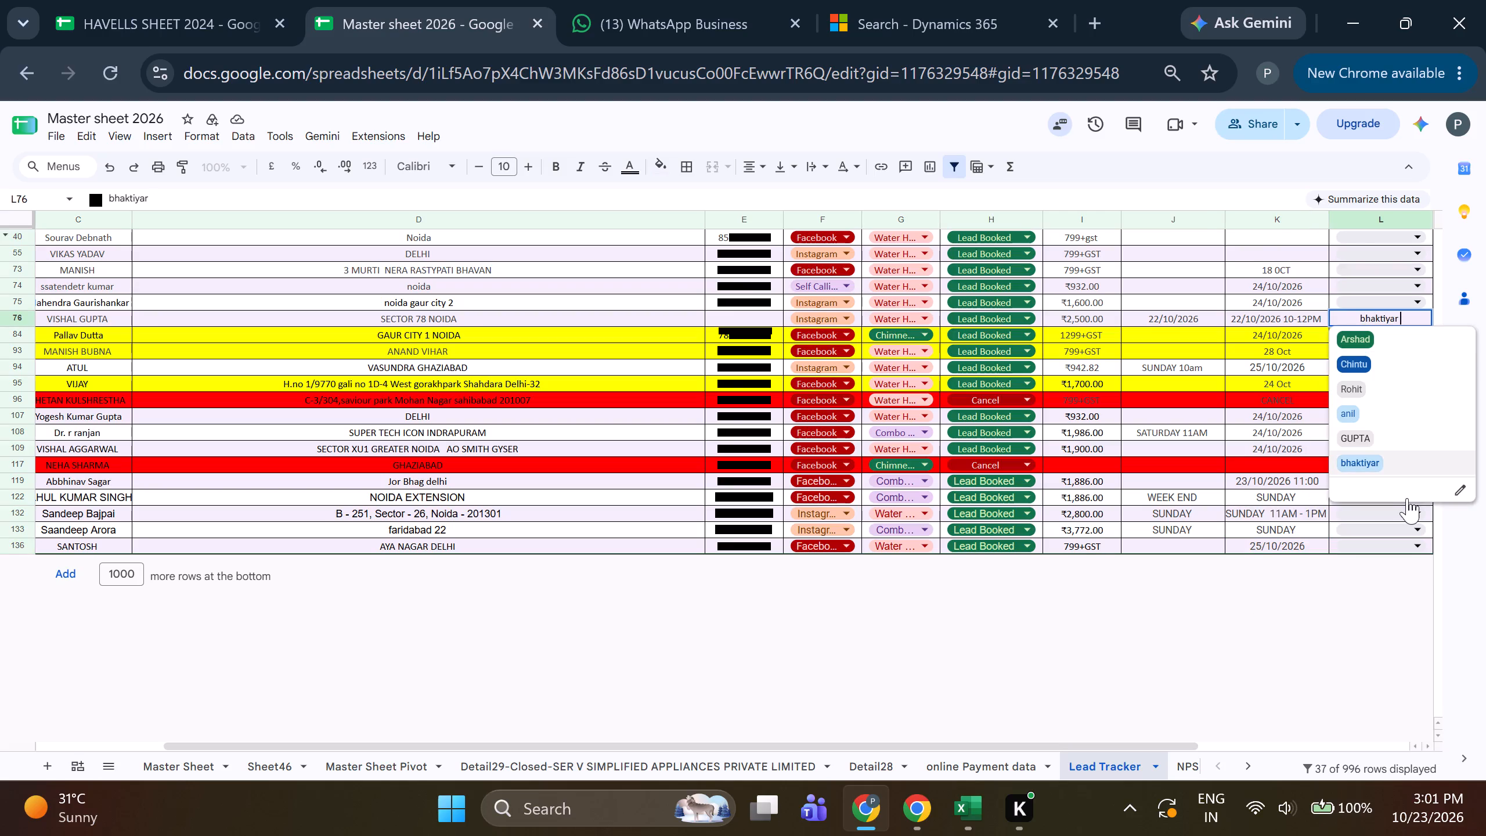
click(1378, 457)
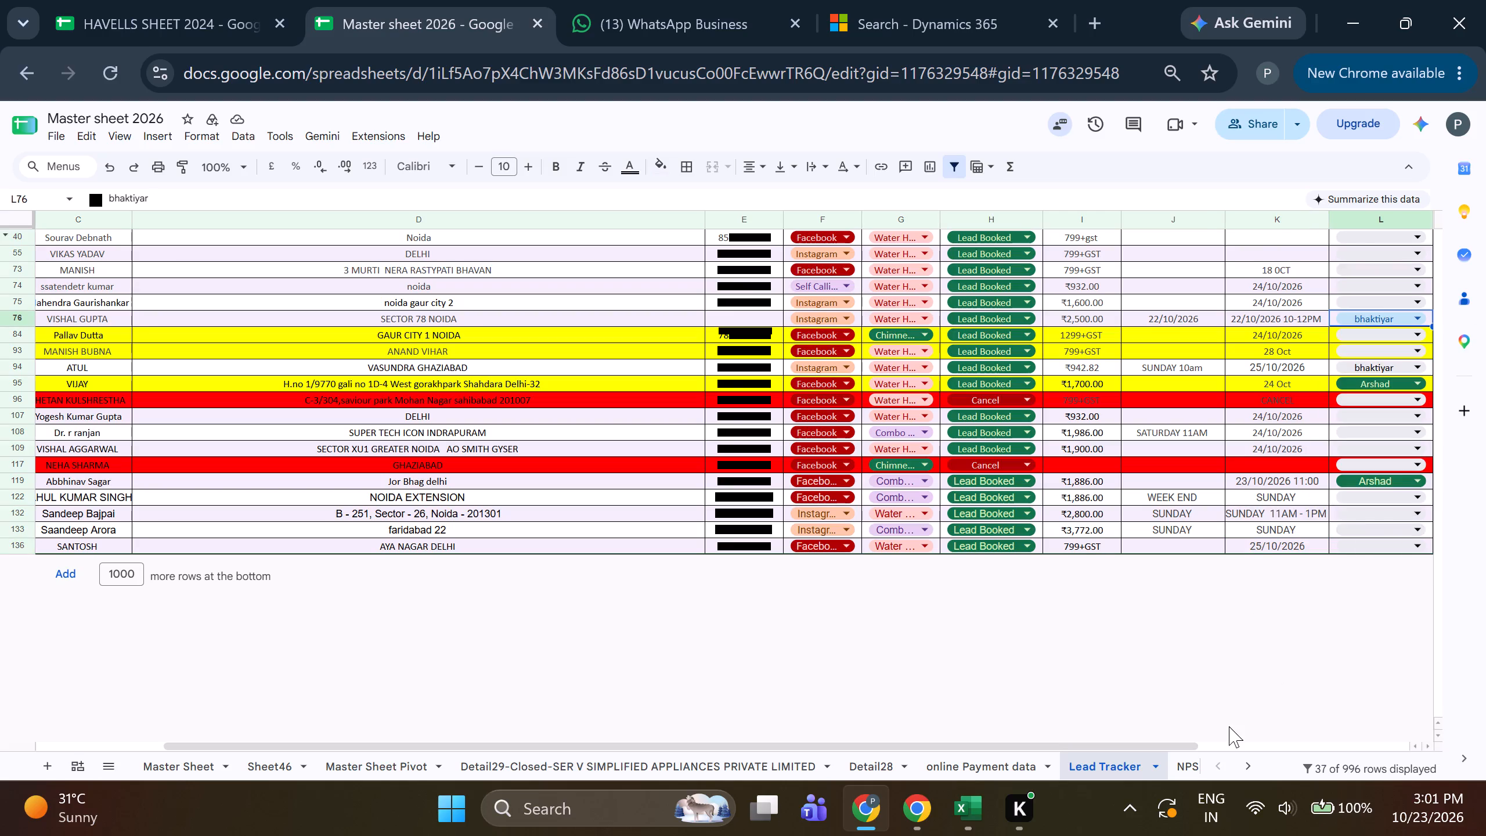
click(1267, 701)
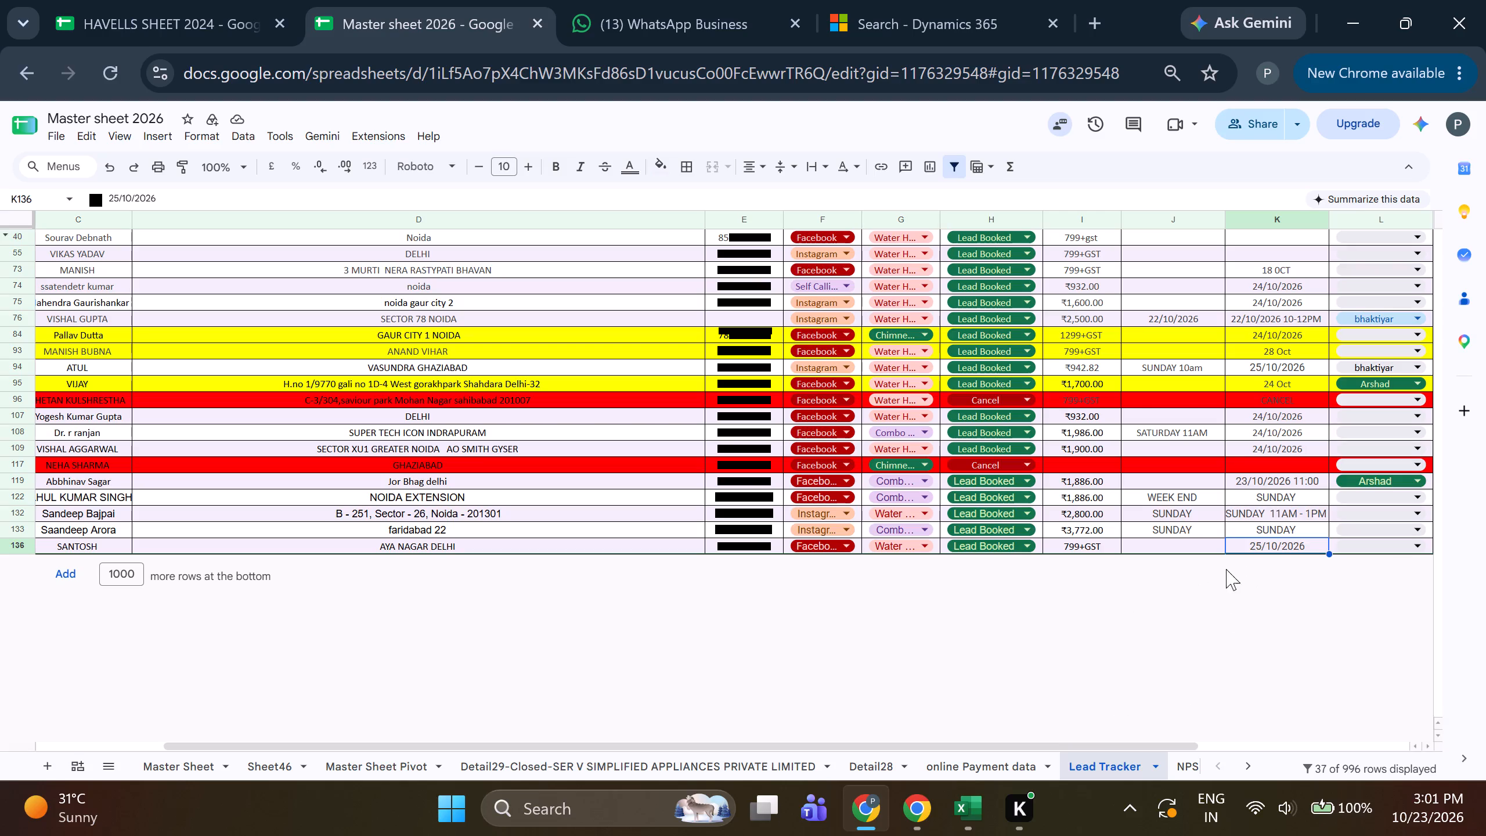
Fill the whole of row 119, the Jor Bhag delhi lead, with green.
click(1145, 499)
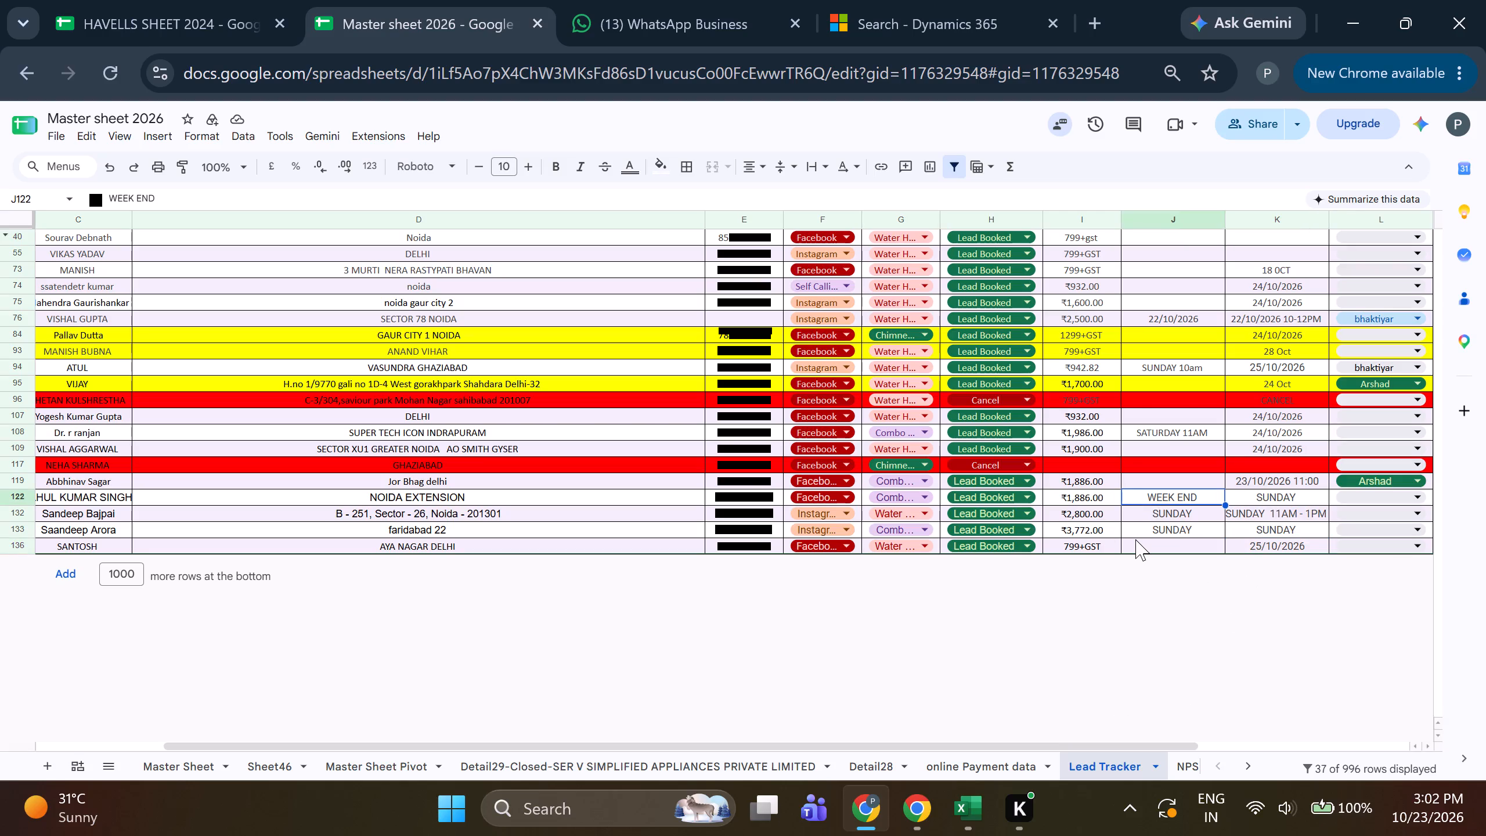
click(1131, 476)
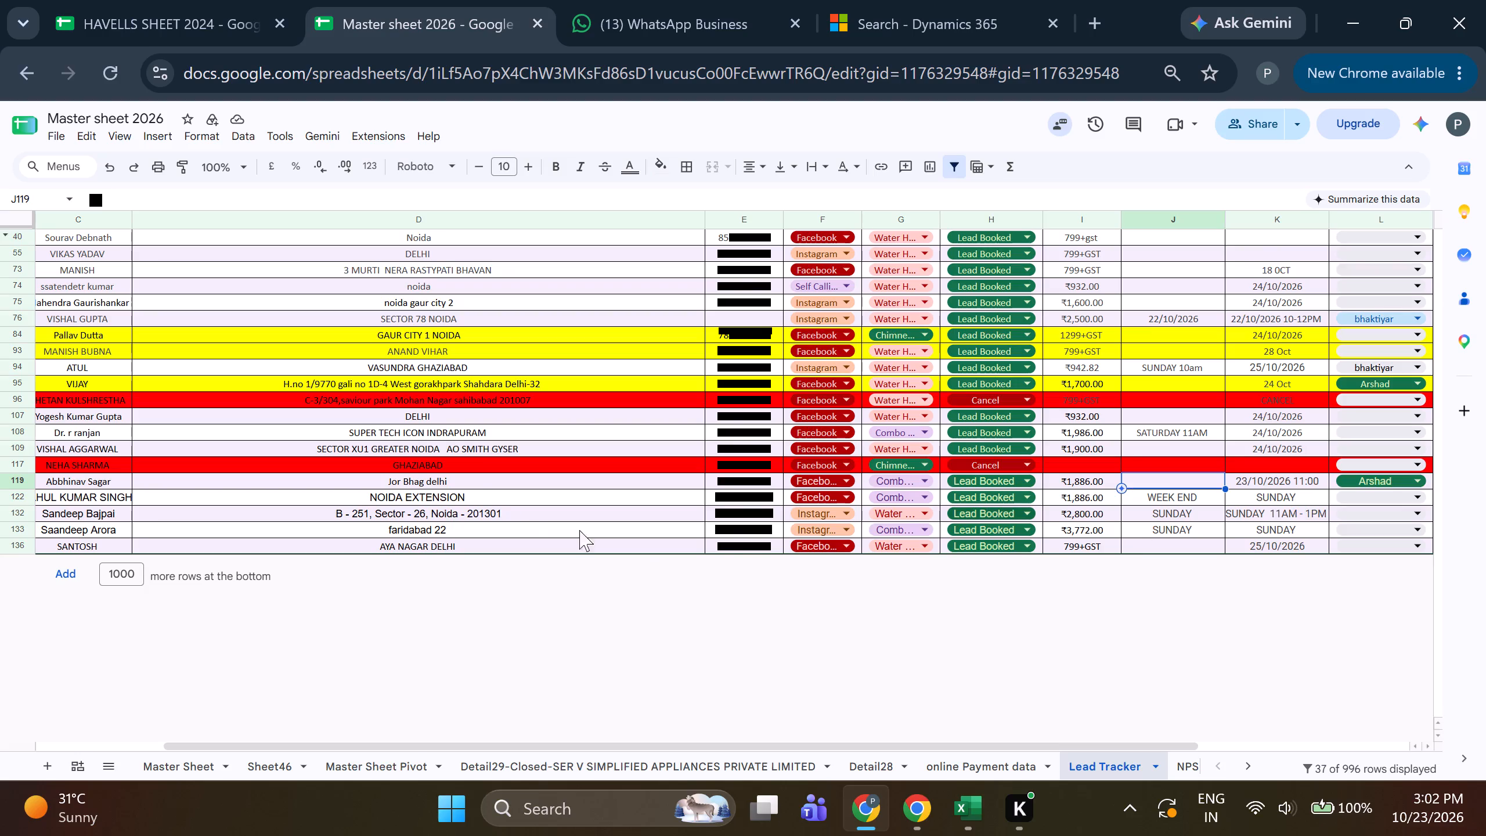
click(0, 478)
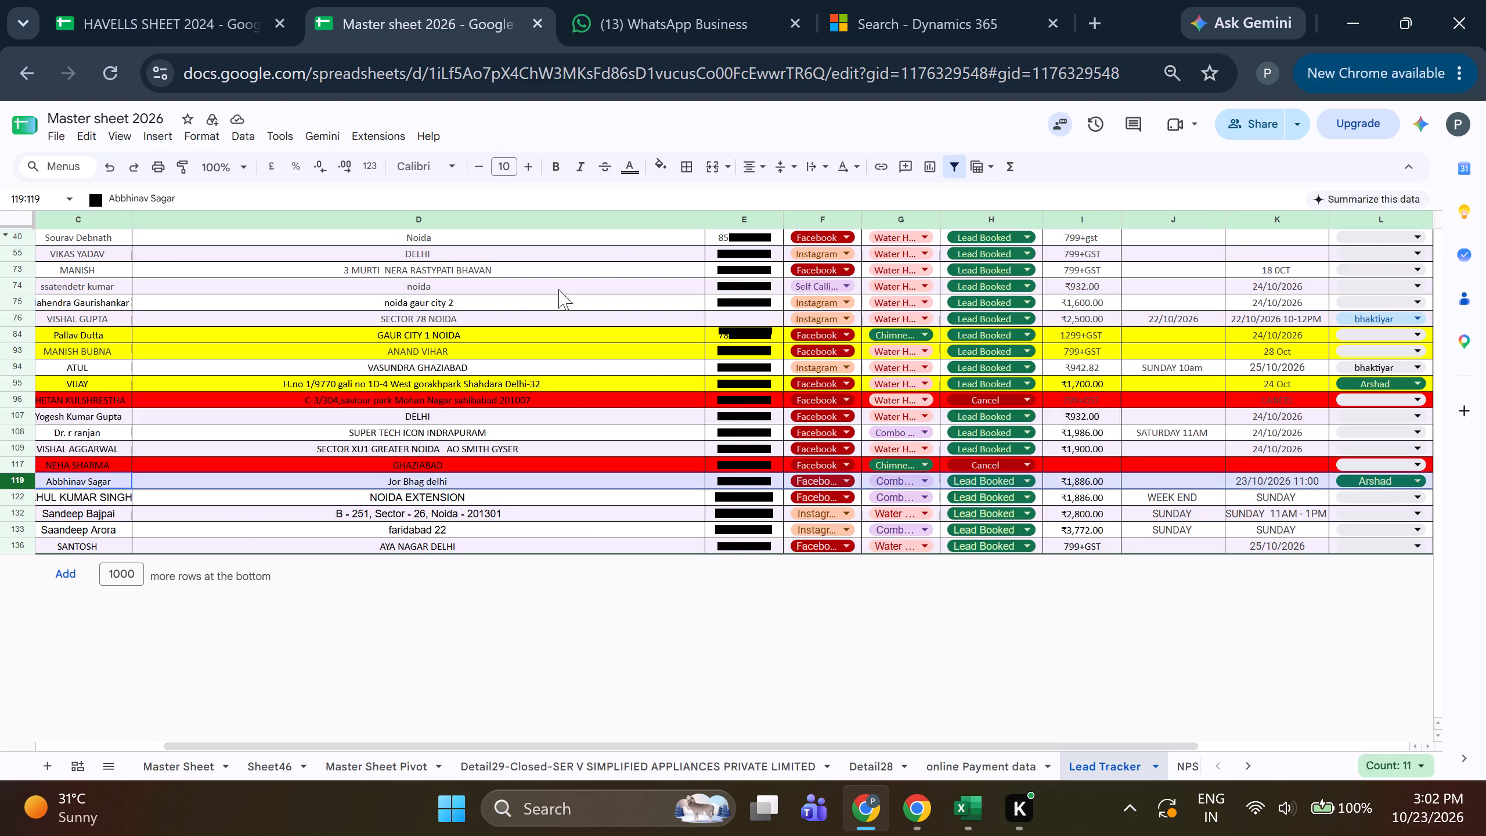
click(658, 167)
click(735, 240)
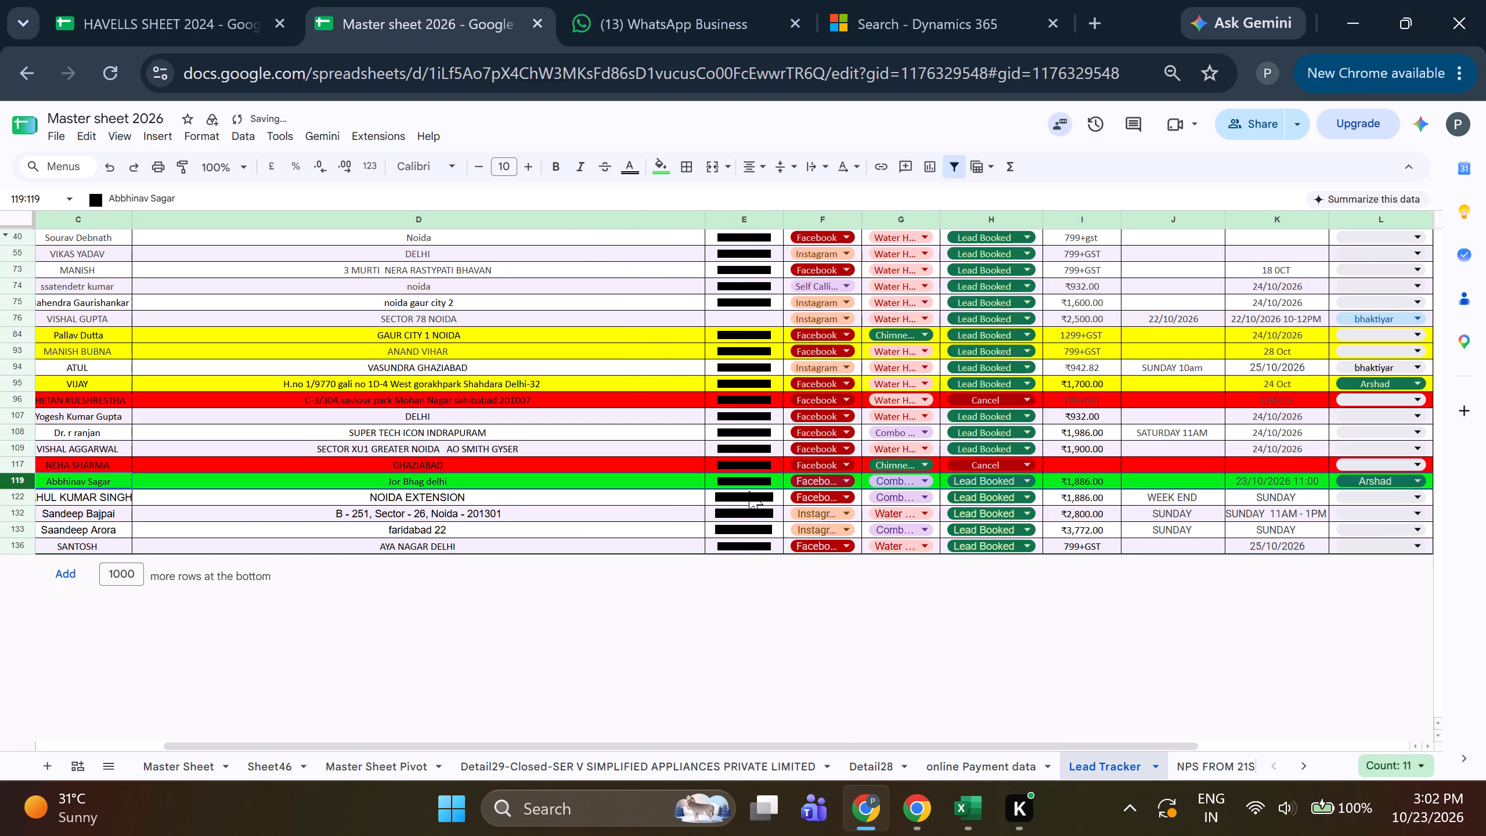
Clear the booking time in column K of the Jor Bhag delhi lead in row 119.
click(1265, 481)
double_click(1265, 481)
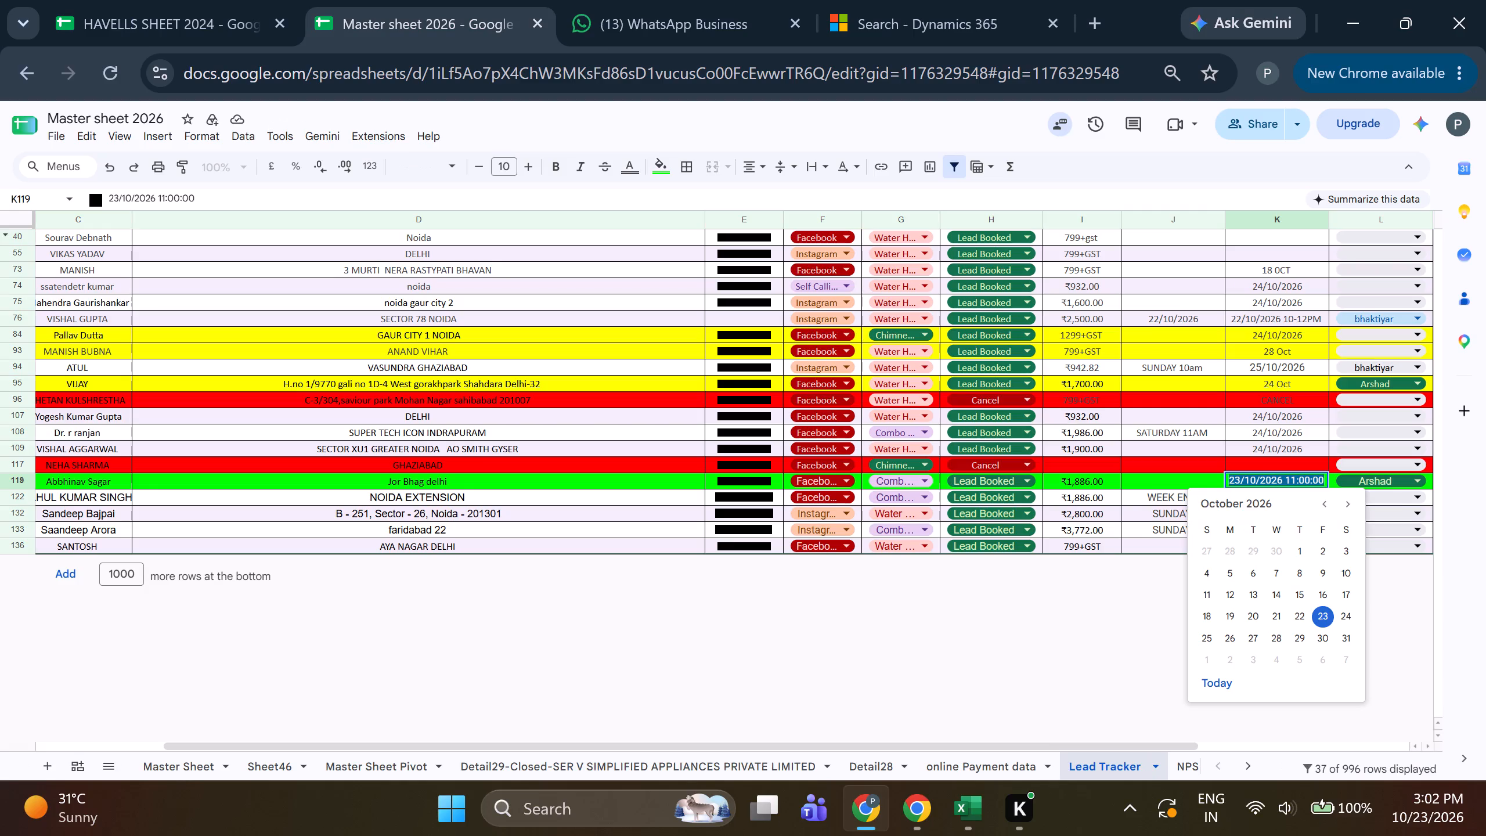
key(BackSpace)
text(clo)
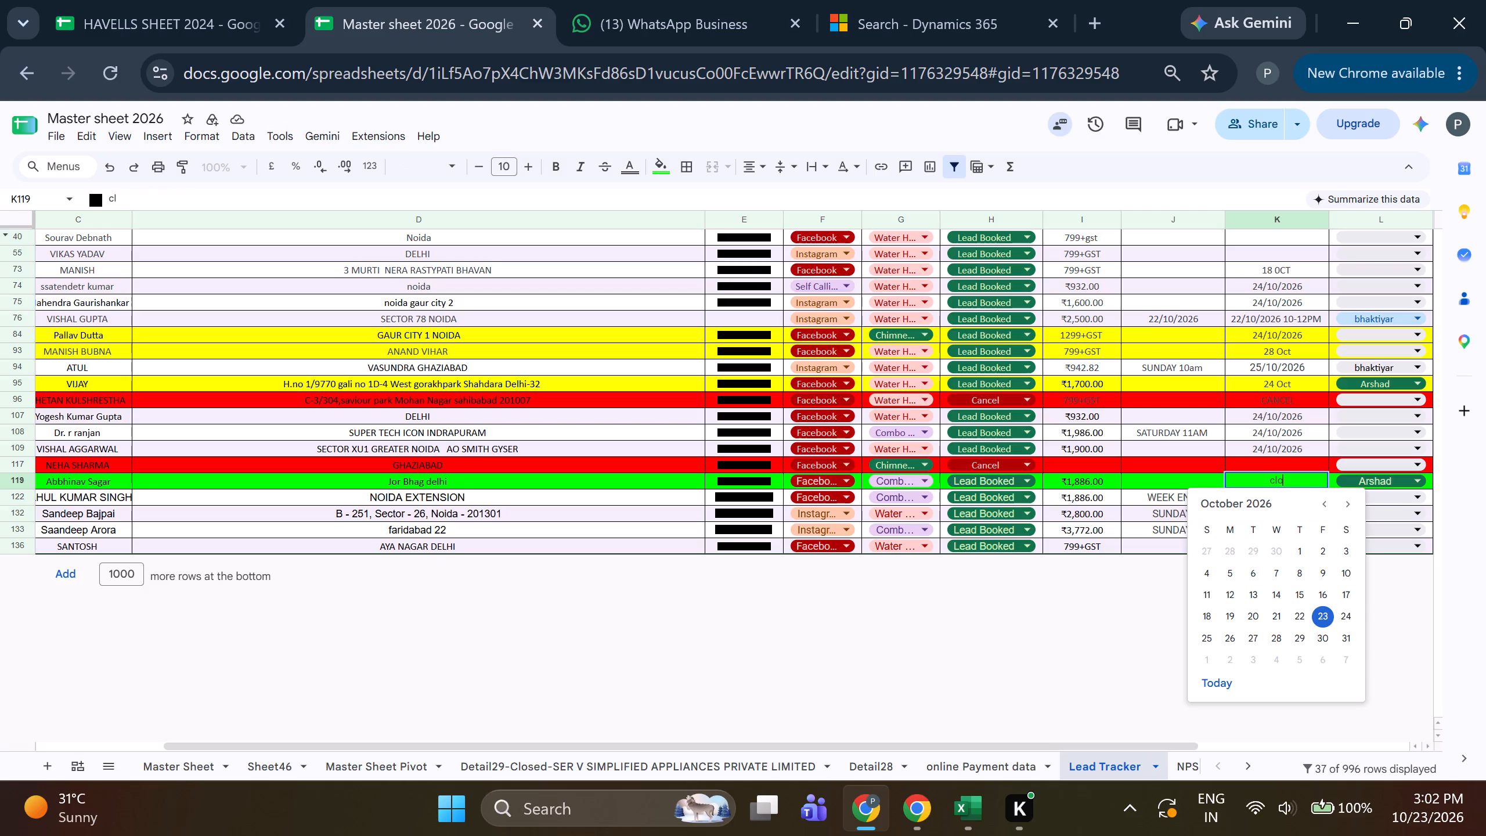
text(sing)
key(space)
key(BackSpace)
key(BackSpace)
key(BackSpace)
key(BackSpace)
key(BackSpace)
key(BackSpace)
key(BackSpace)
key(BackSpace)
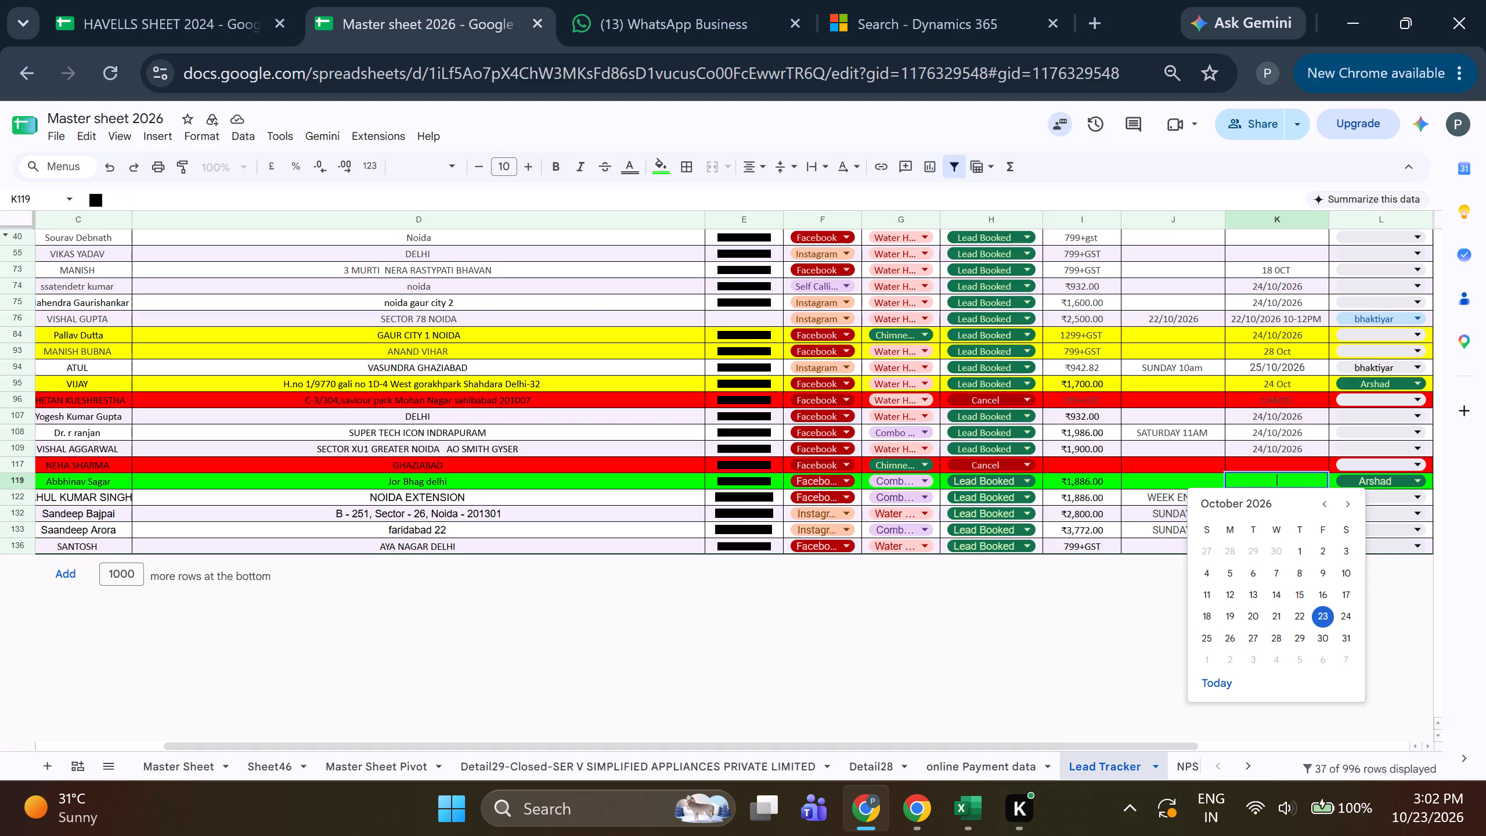
Enter the note "working" in column K of the Jor Bhag delhi lead in row 119.
text(work)
text(ing)
key(space)
click(863, 696)
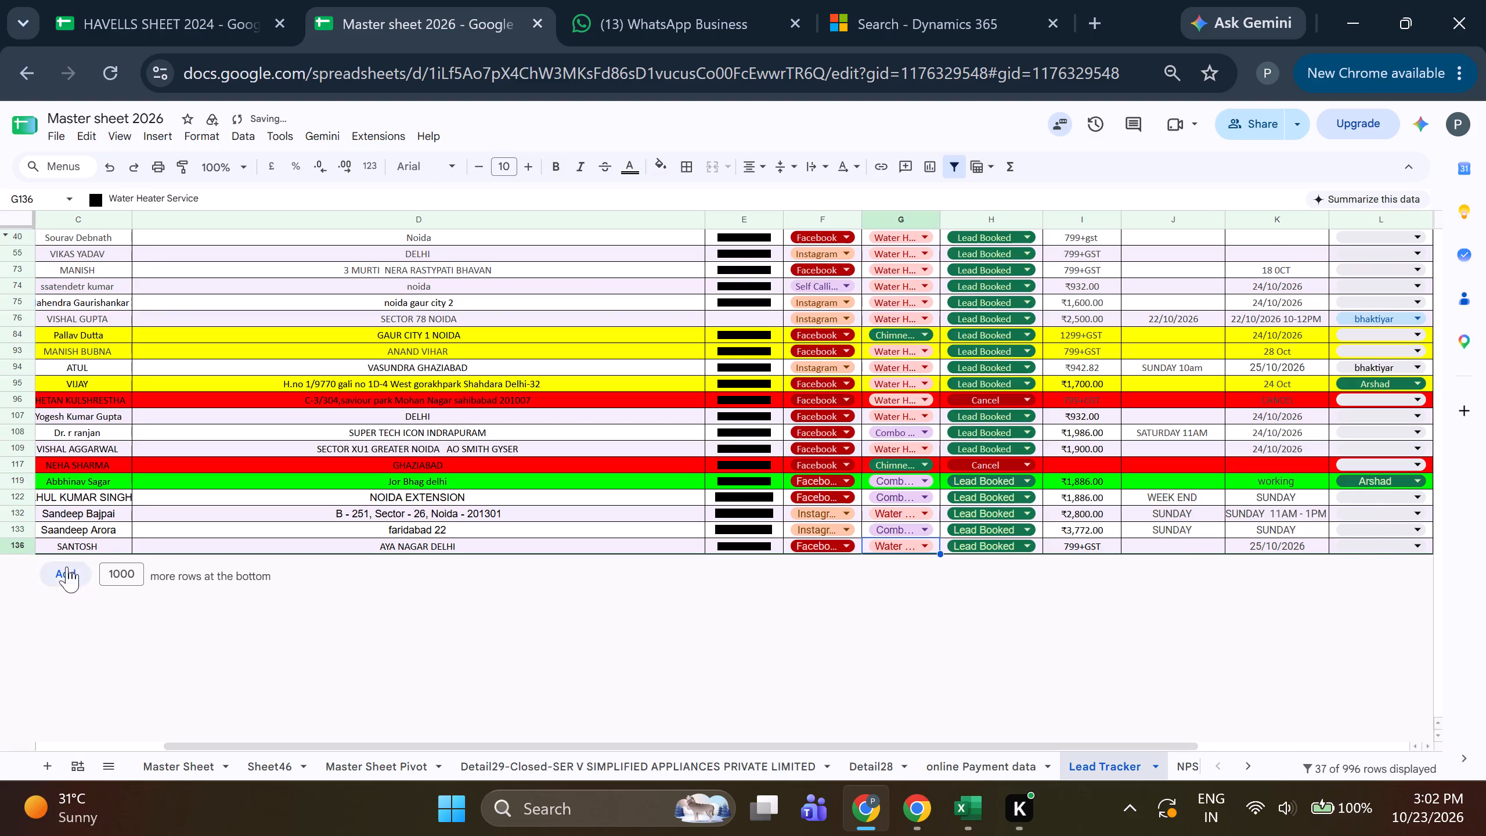
Fill the whole of row 119, the Jor Bhag delhi lead, with magenta.
click(12, 480)
click(657, 173)
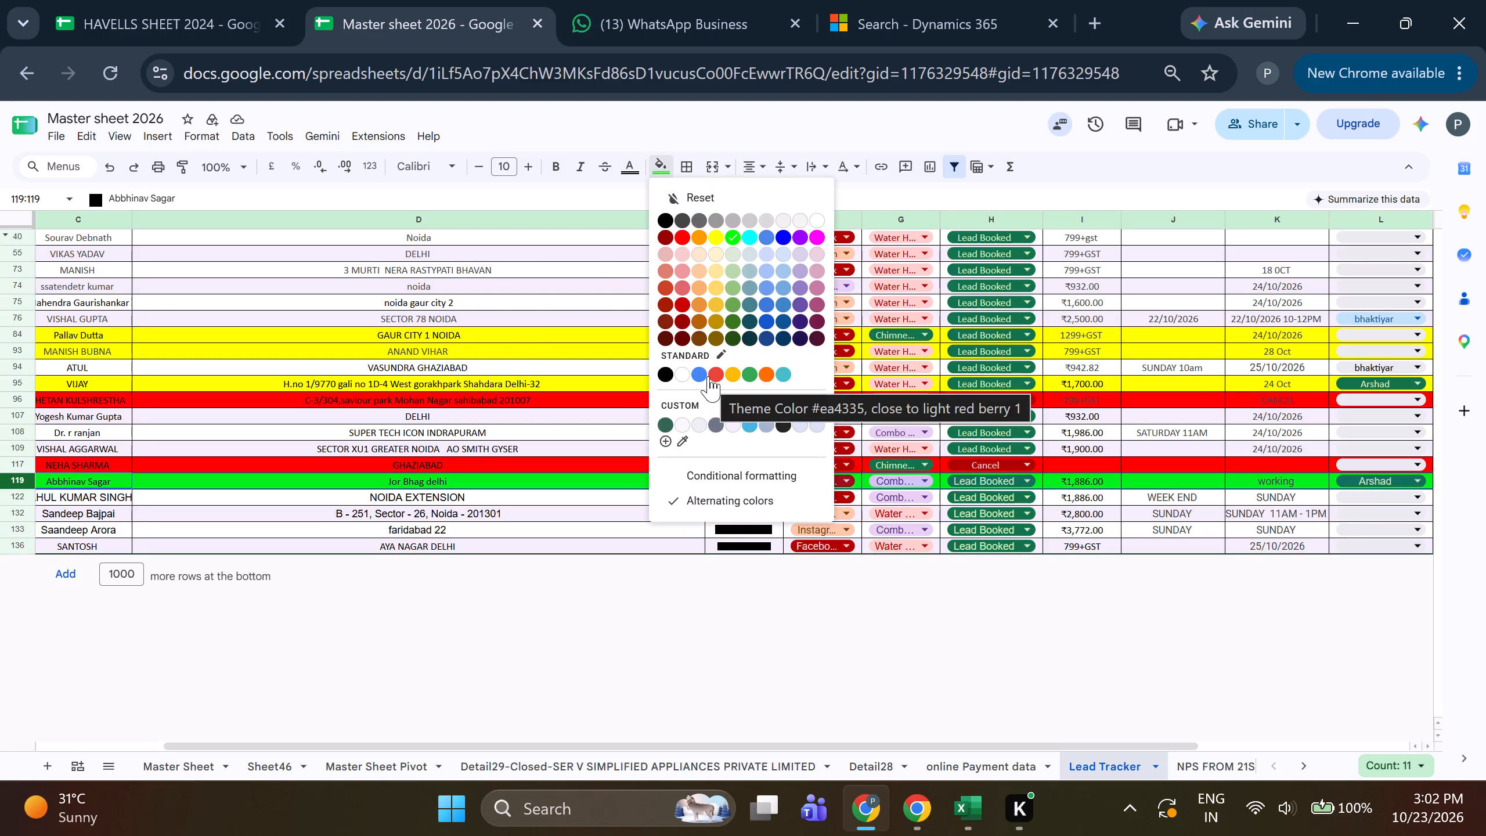
click(817, 237)
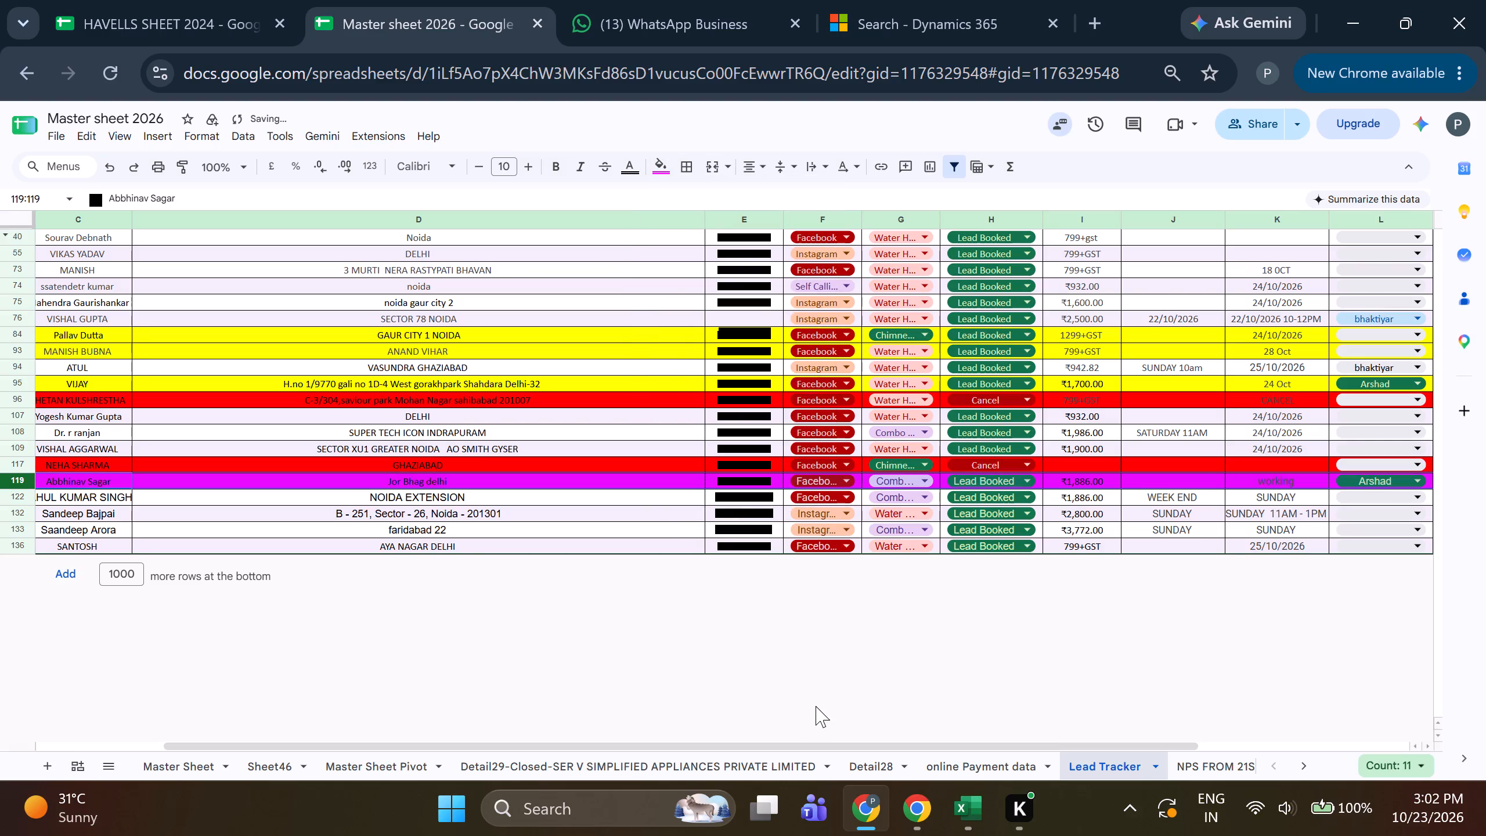
click(816, 706)
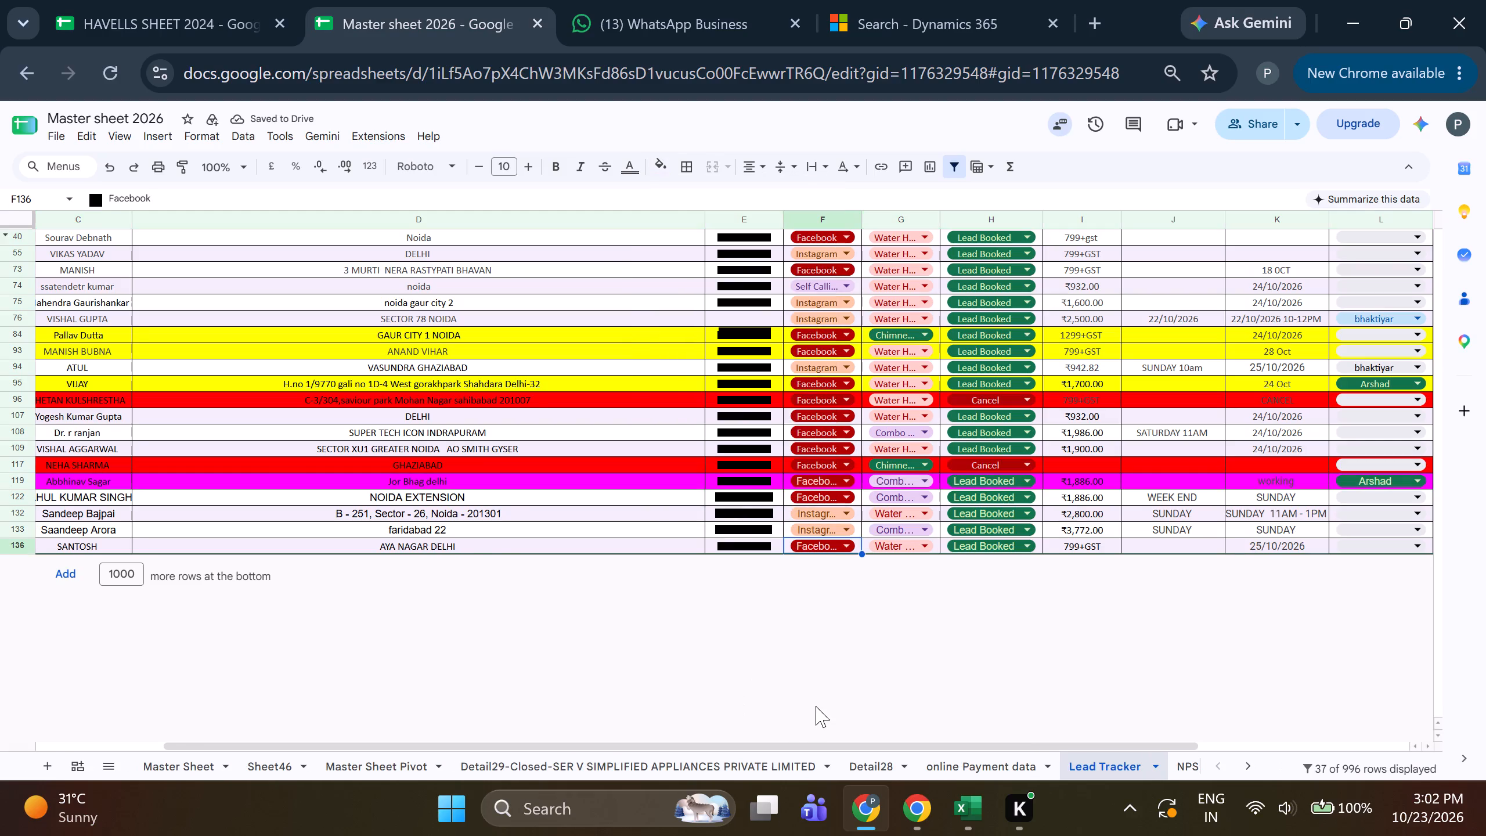
Remove the filter from the Lead Tracker sheet so all lead rows are listed.
scroll(962, 611, down, 1)
scroll(1081, 533, up, 3)
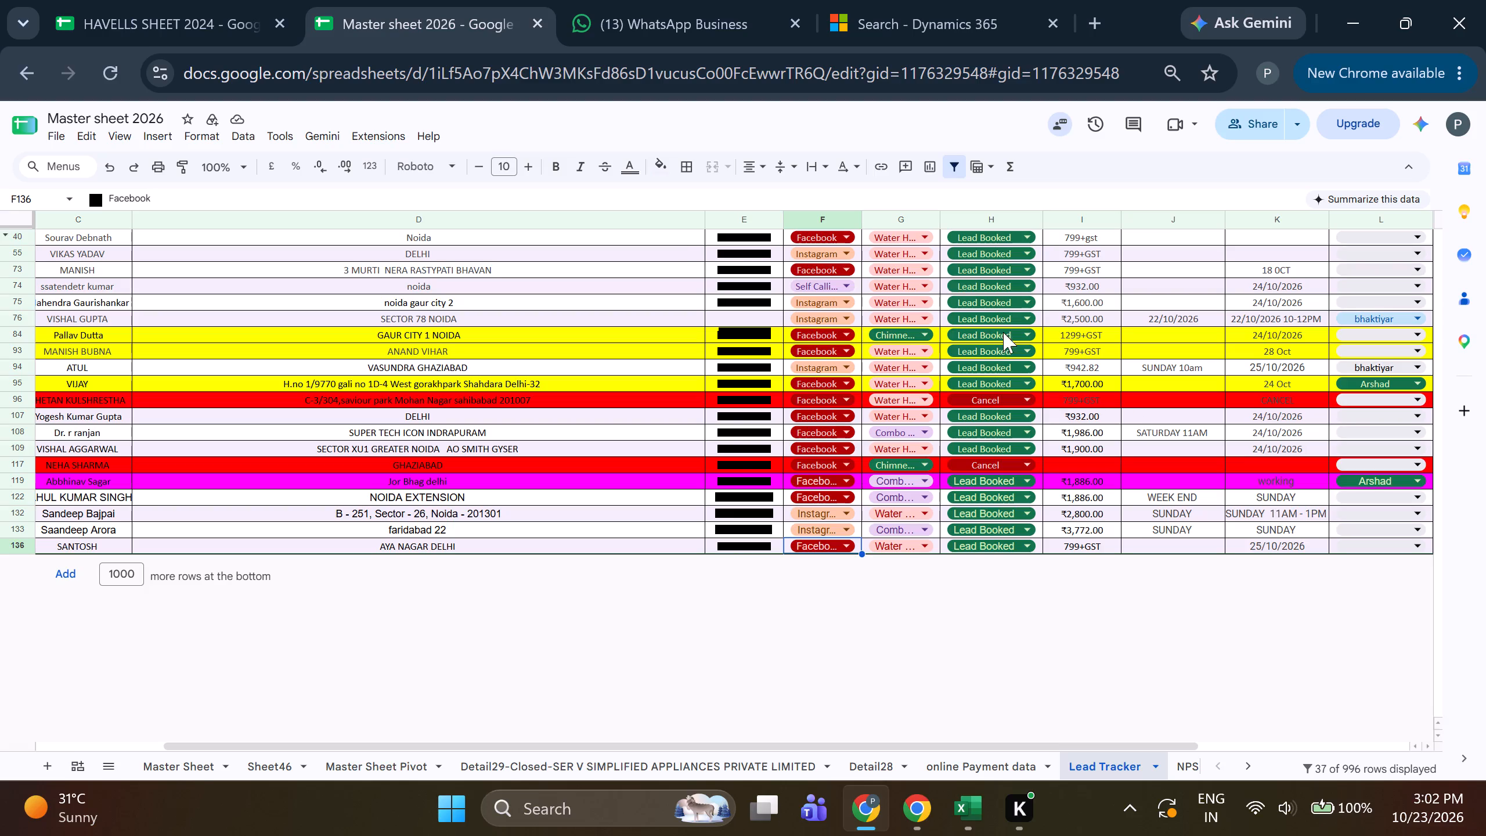
scroll(950, 378, up, 1)
click(951, 169)
scroll(672, 424, up, 11)
Unhide rows 1 to 28 above the anand vihar lead, including the header row.
click(6, 240)
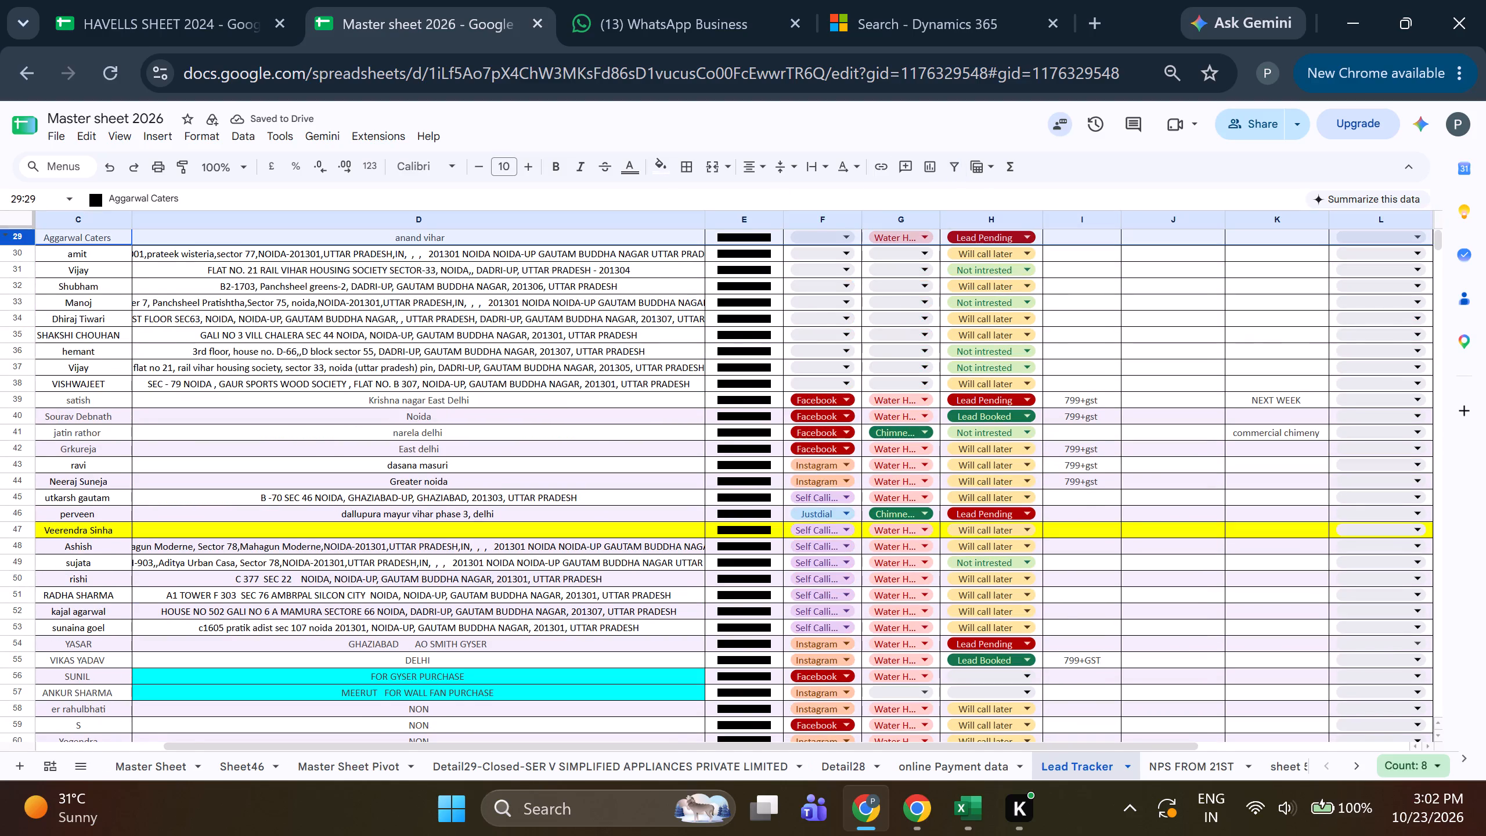
click(0, 246)
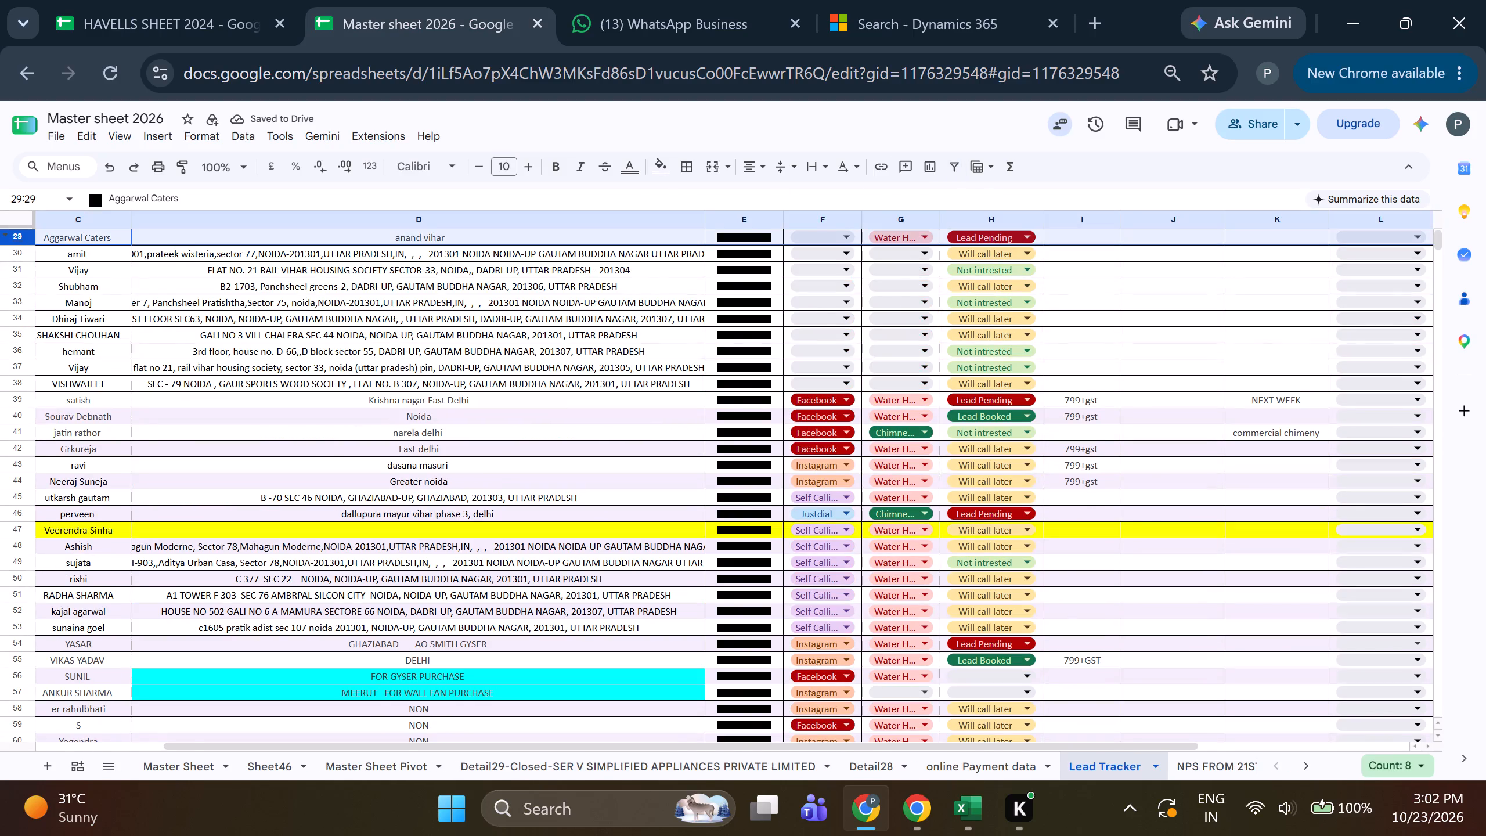
click(1, 240)
drag(8, 232, 0, 275)
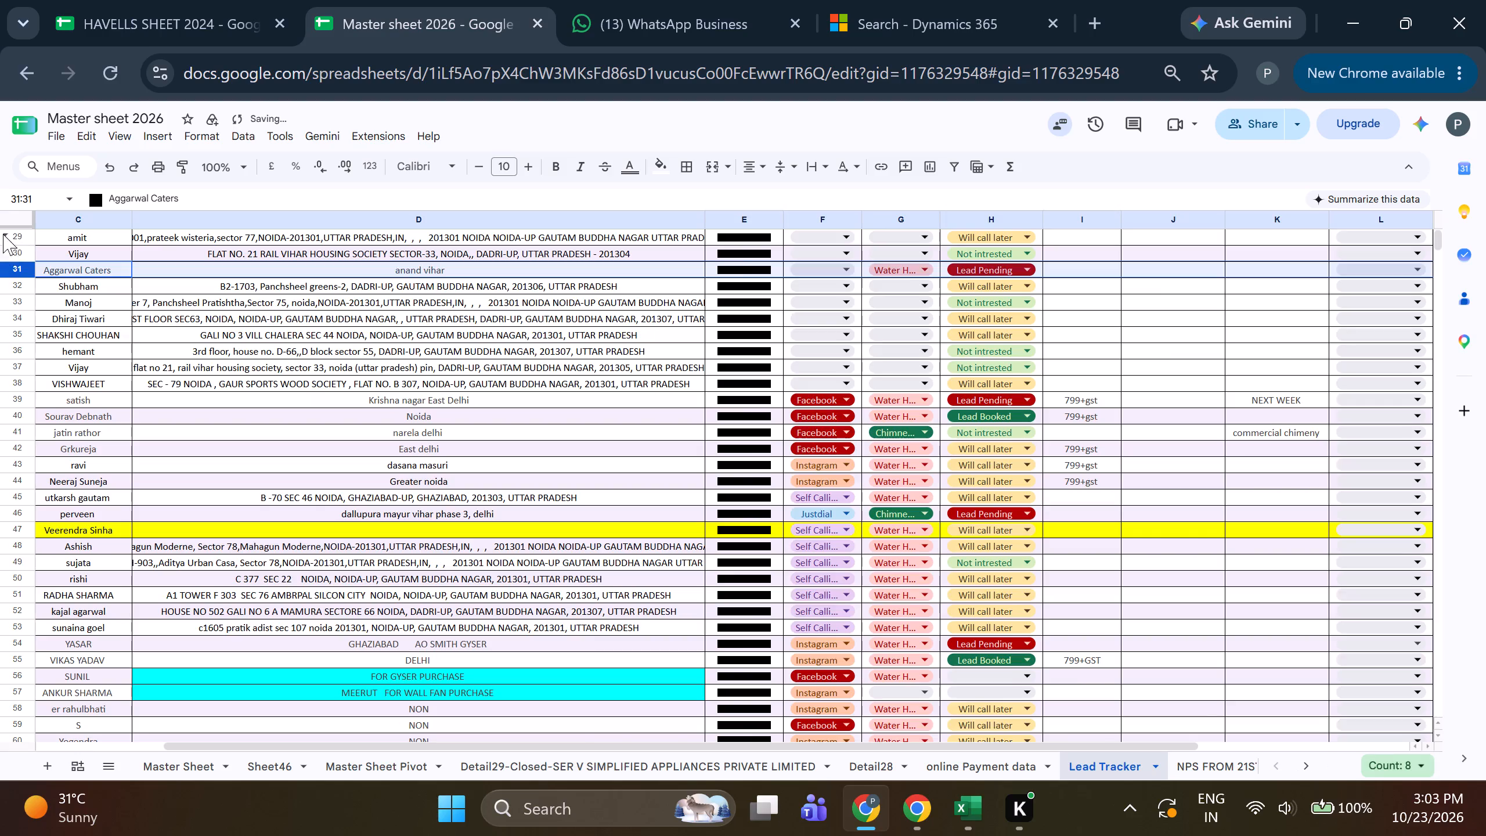
click(3, 231)
scroll(344, 397, down, 3)
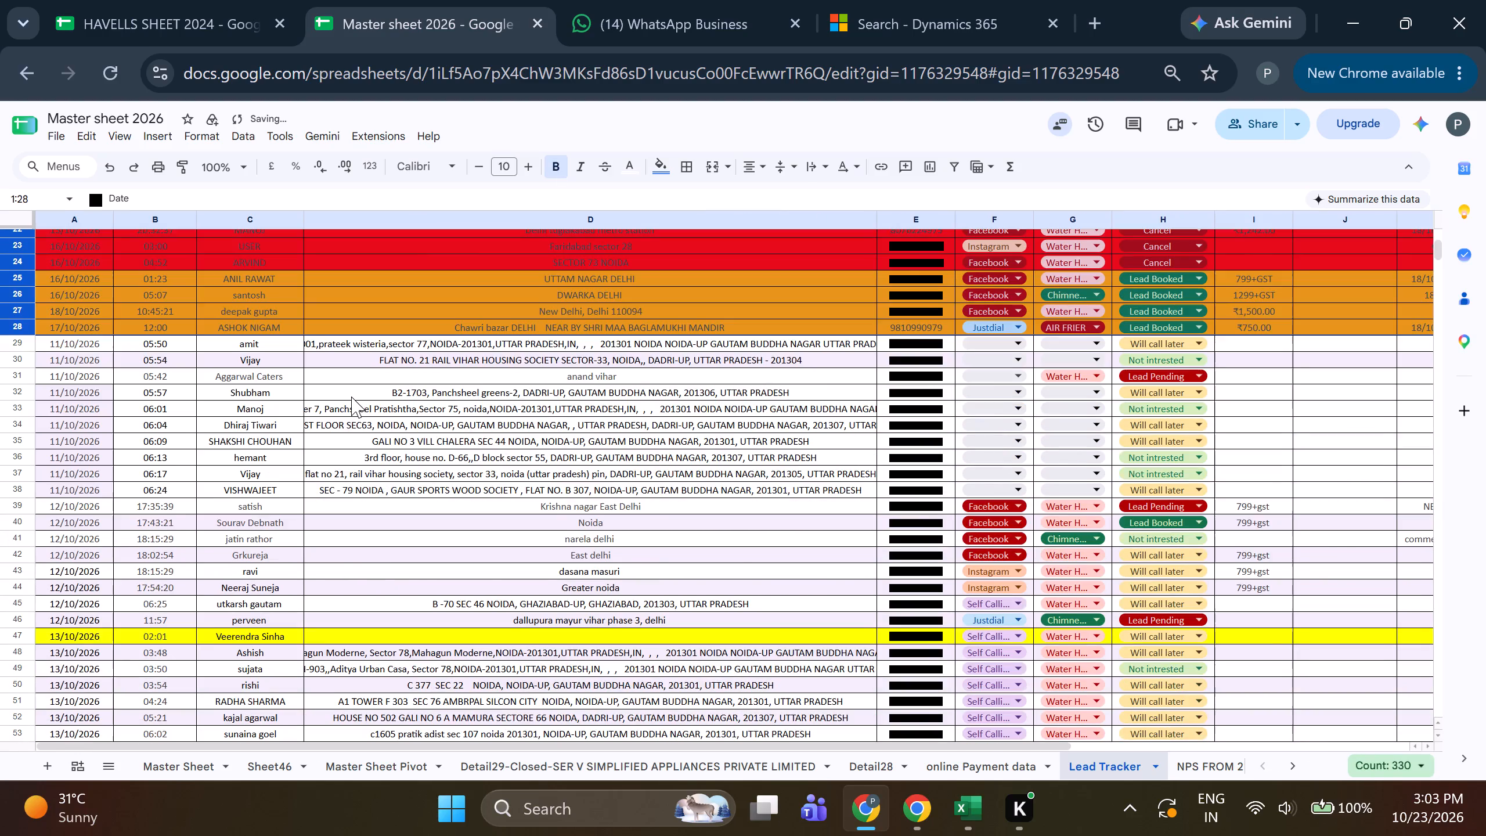
scroll(626, 412, down, 1)
scroll(854, 361, up, 5)
scroll(973, 329, up, 4)
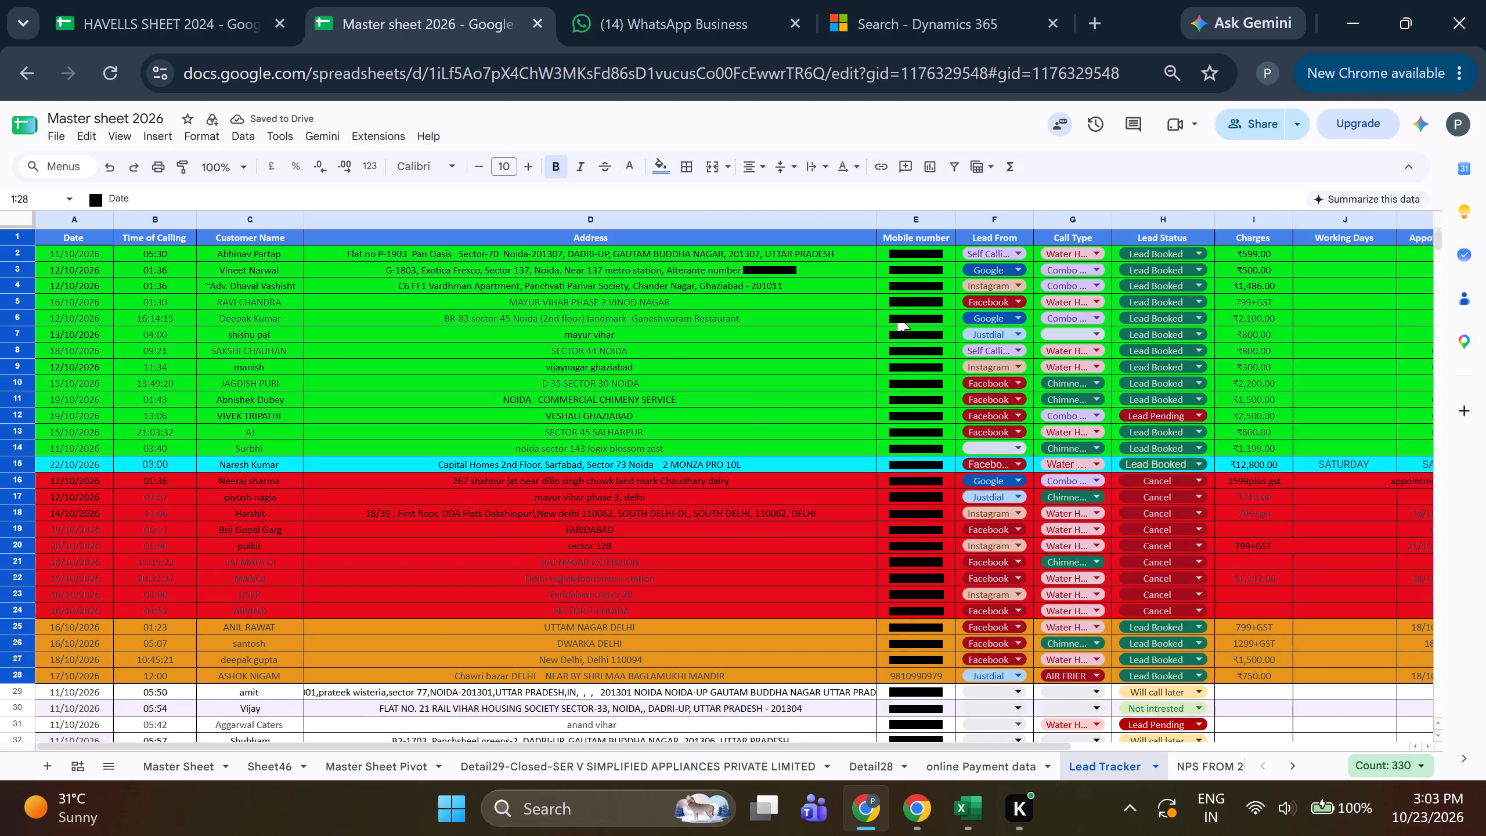
Create a new filter on the lead table and limit the Lead Status column to Lead Booked only.
click(743, 399)
click(956, 170)
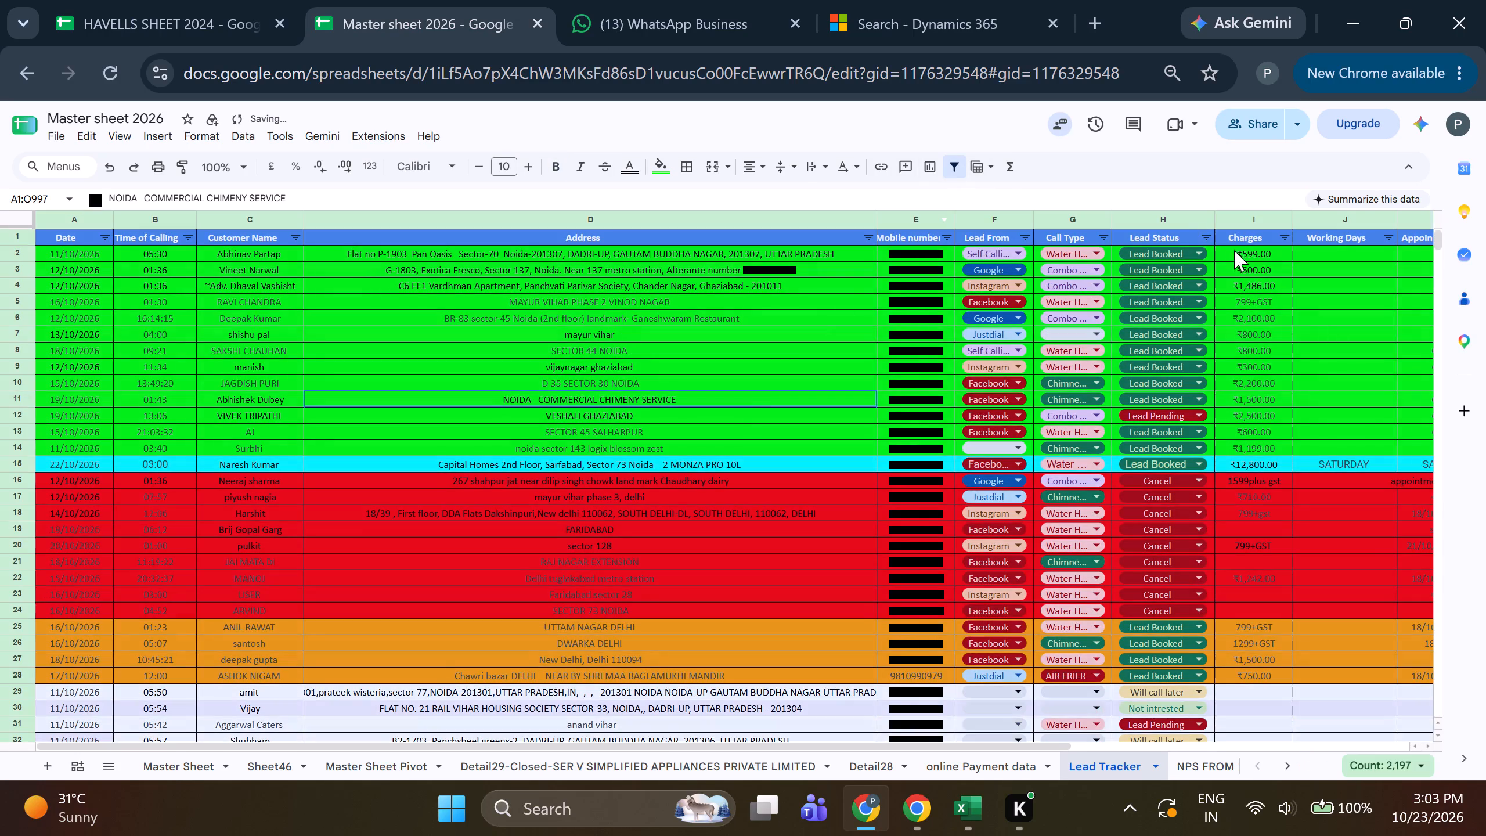
click(1210, 235)
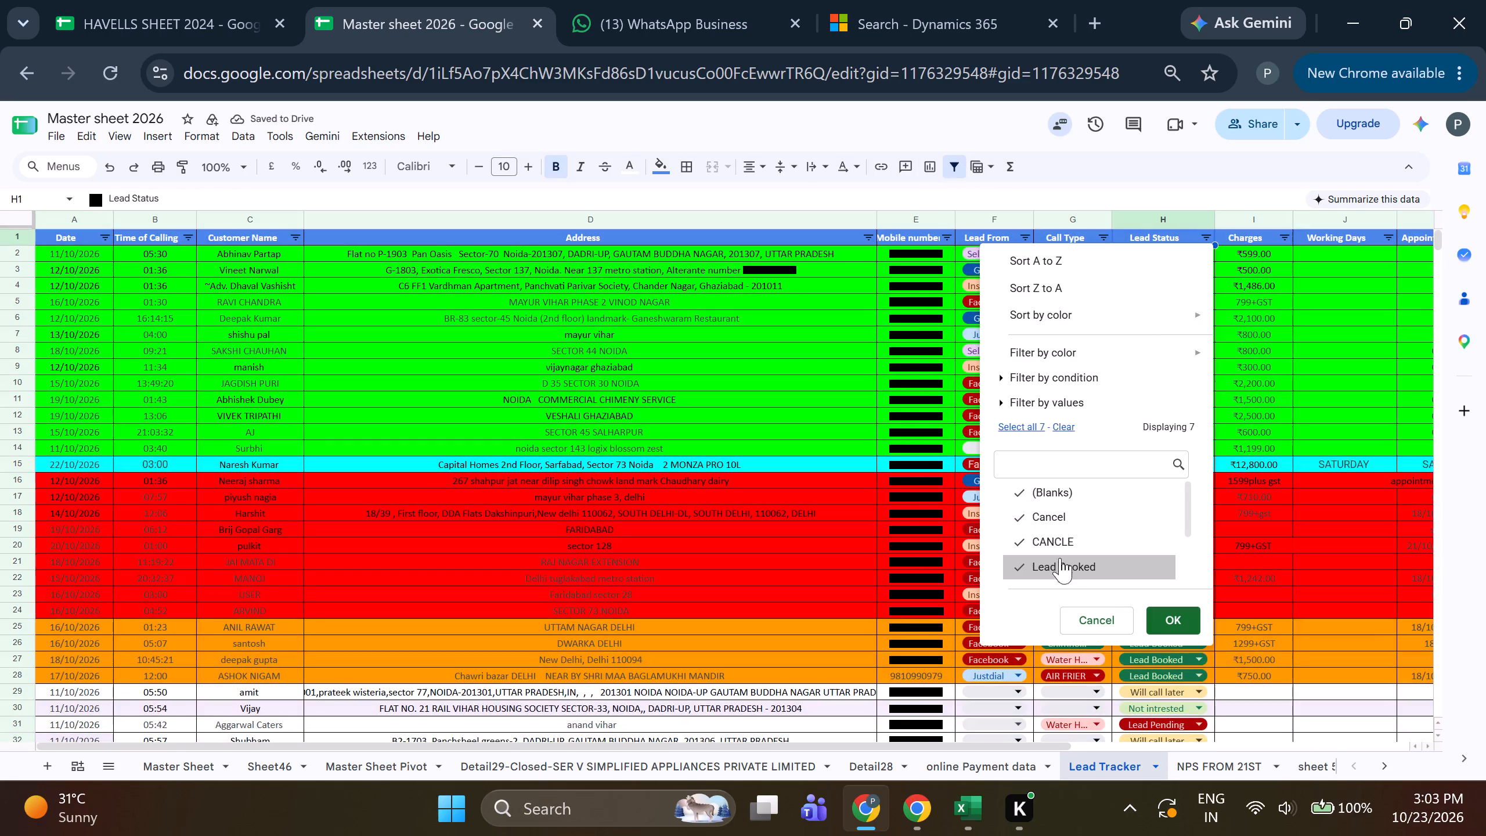
click(1061, 431)
click(1076, 571)
click(1171, 619)
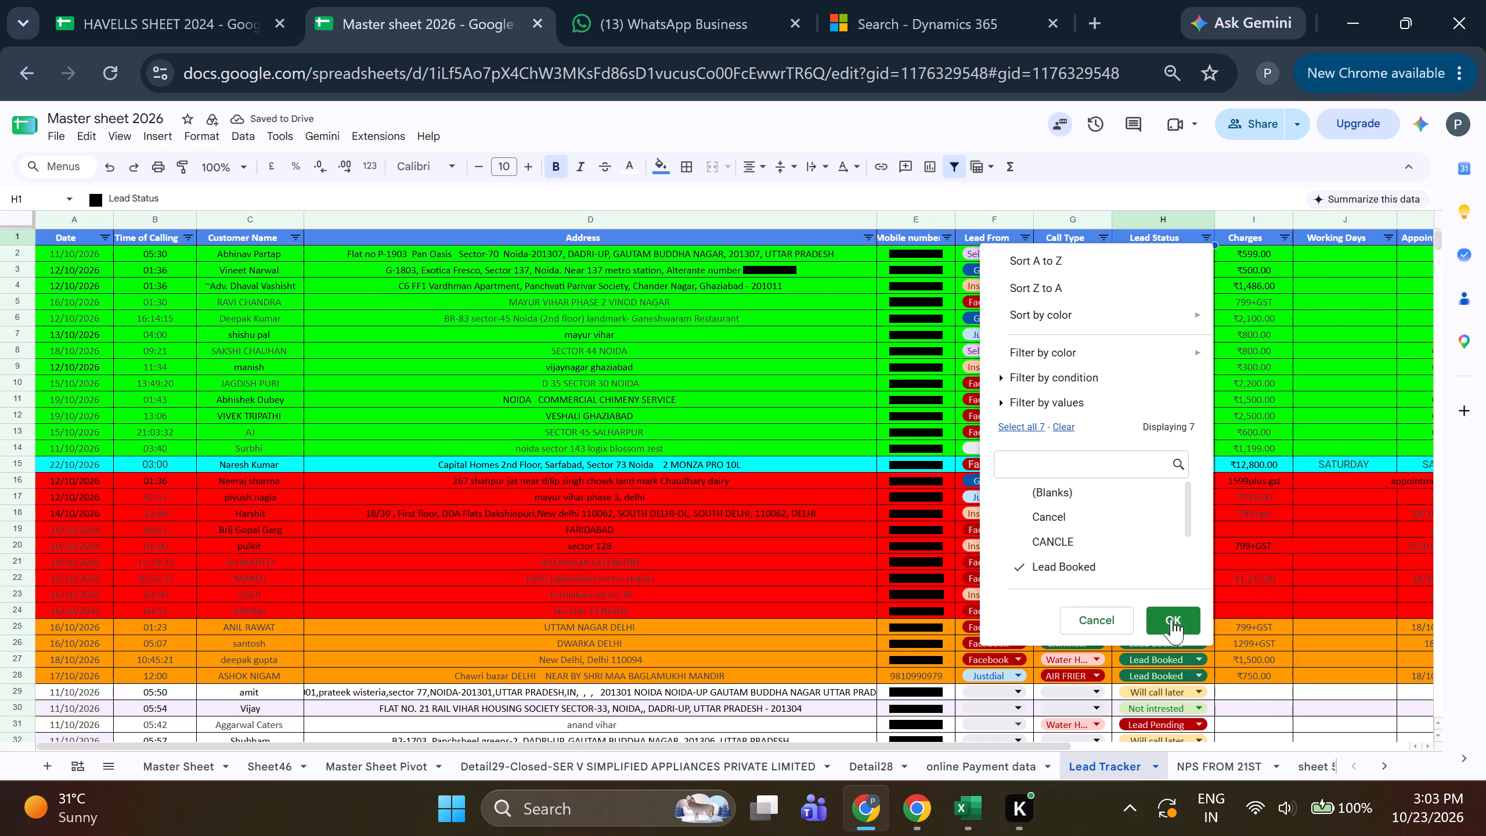
Look through the filtered leads and select the Lead Status column to check its count.
scroll(1184, 453, down, 8)
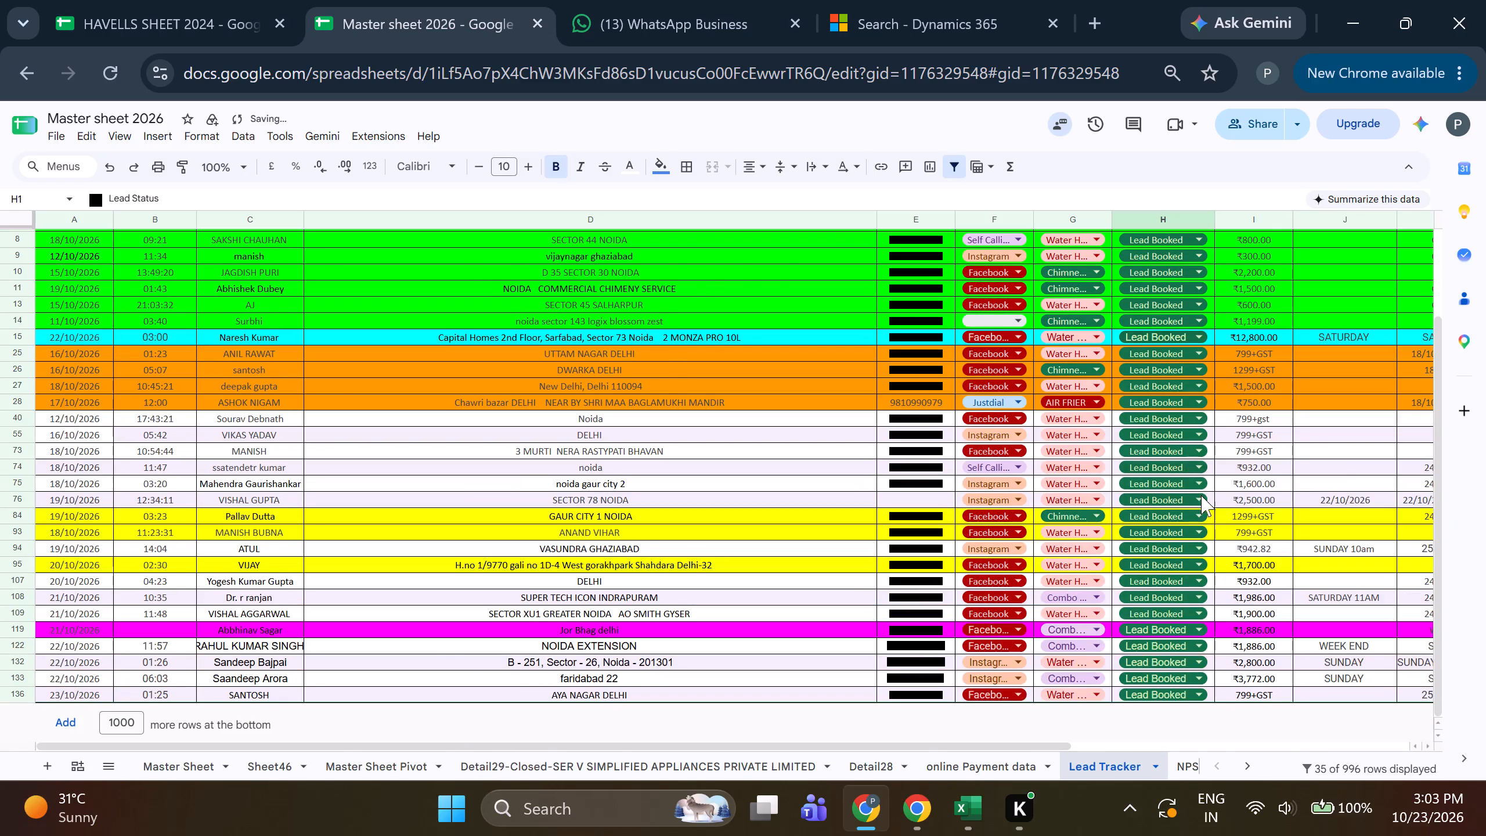
scroll(1204, 527, up, 5)
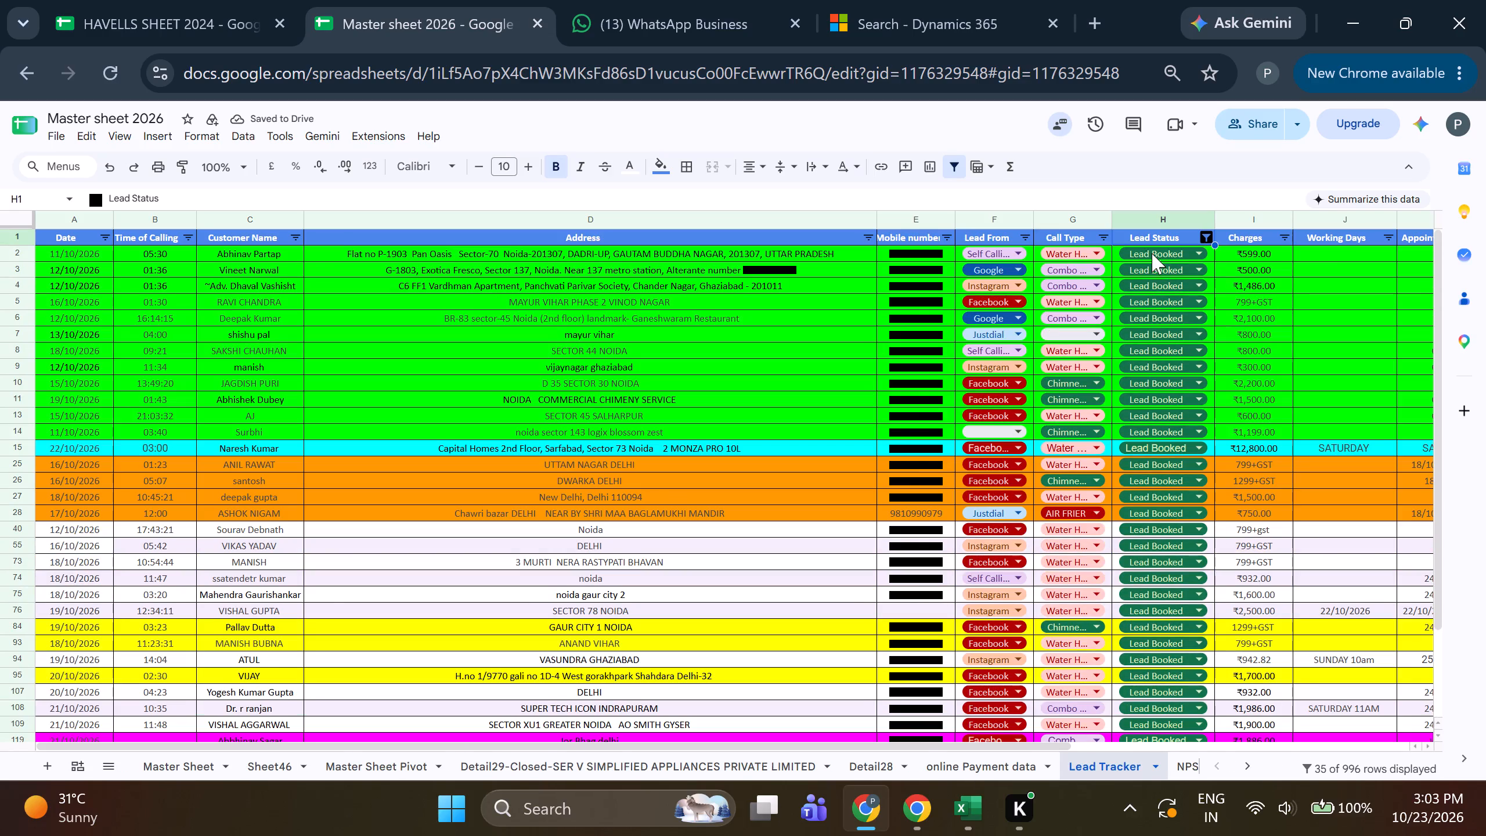
click(1150, 219)
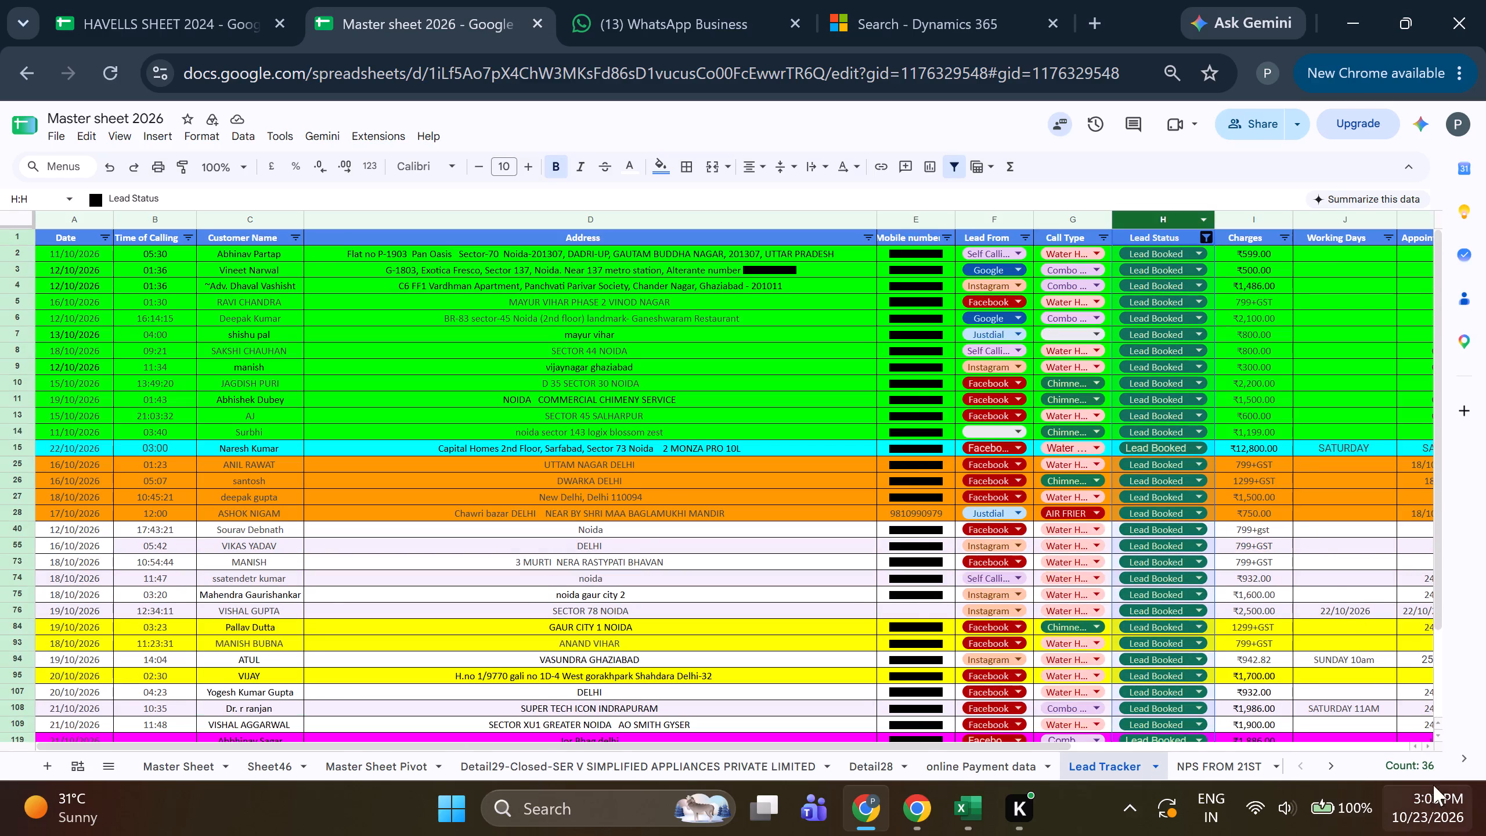
click(1412, 761)
scroll(1311, 518, down, 3)
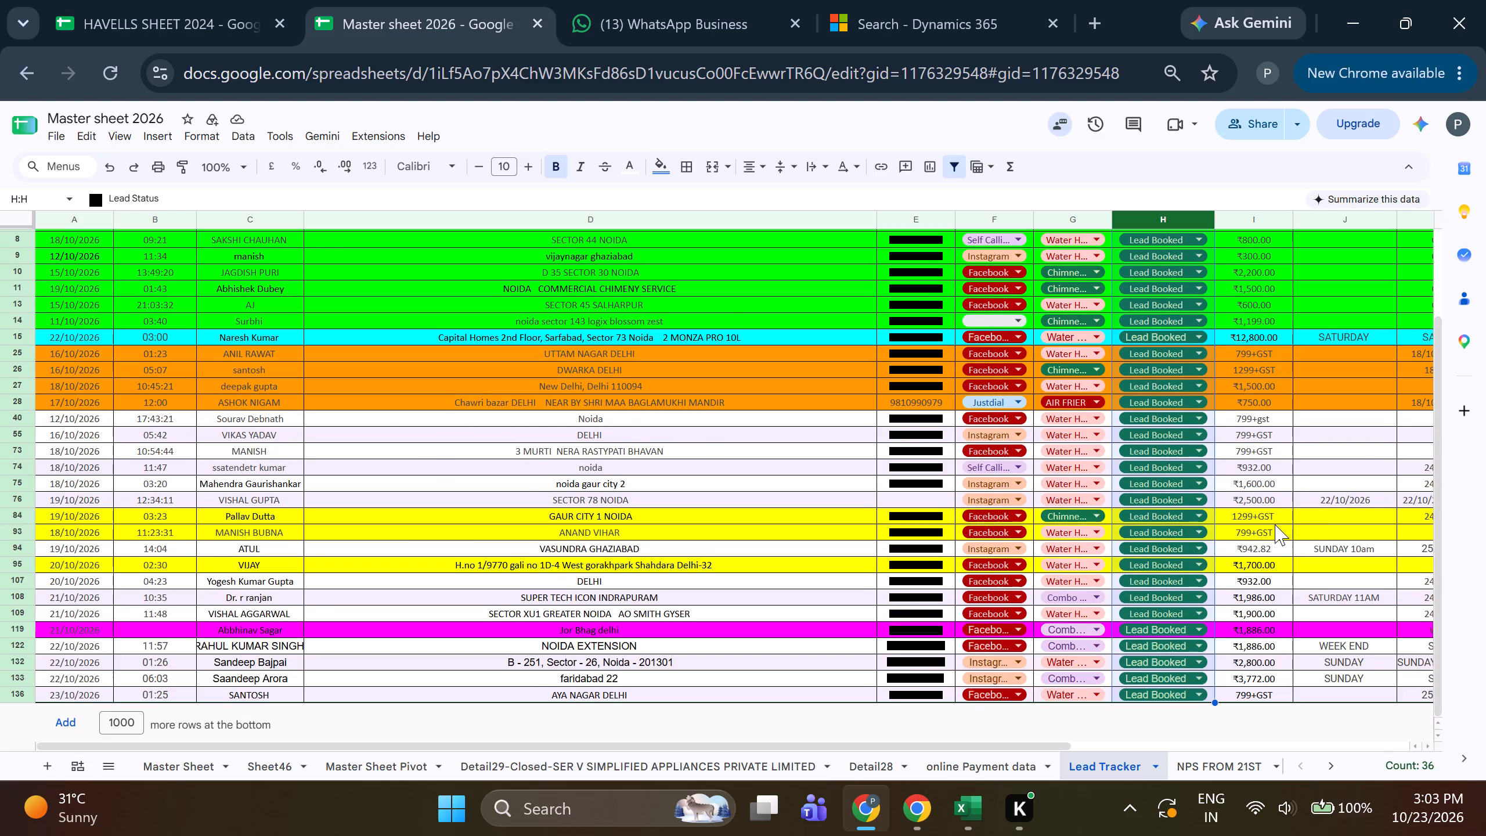
Zoom the page out to 50% and select the Appointment Date cells from row 40 to row 133 to check their count.
click(1332, 459)
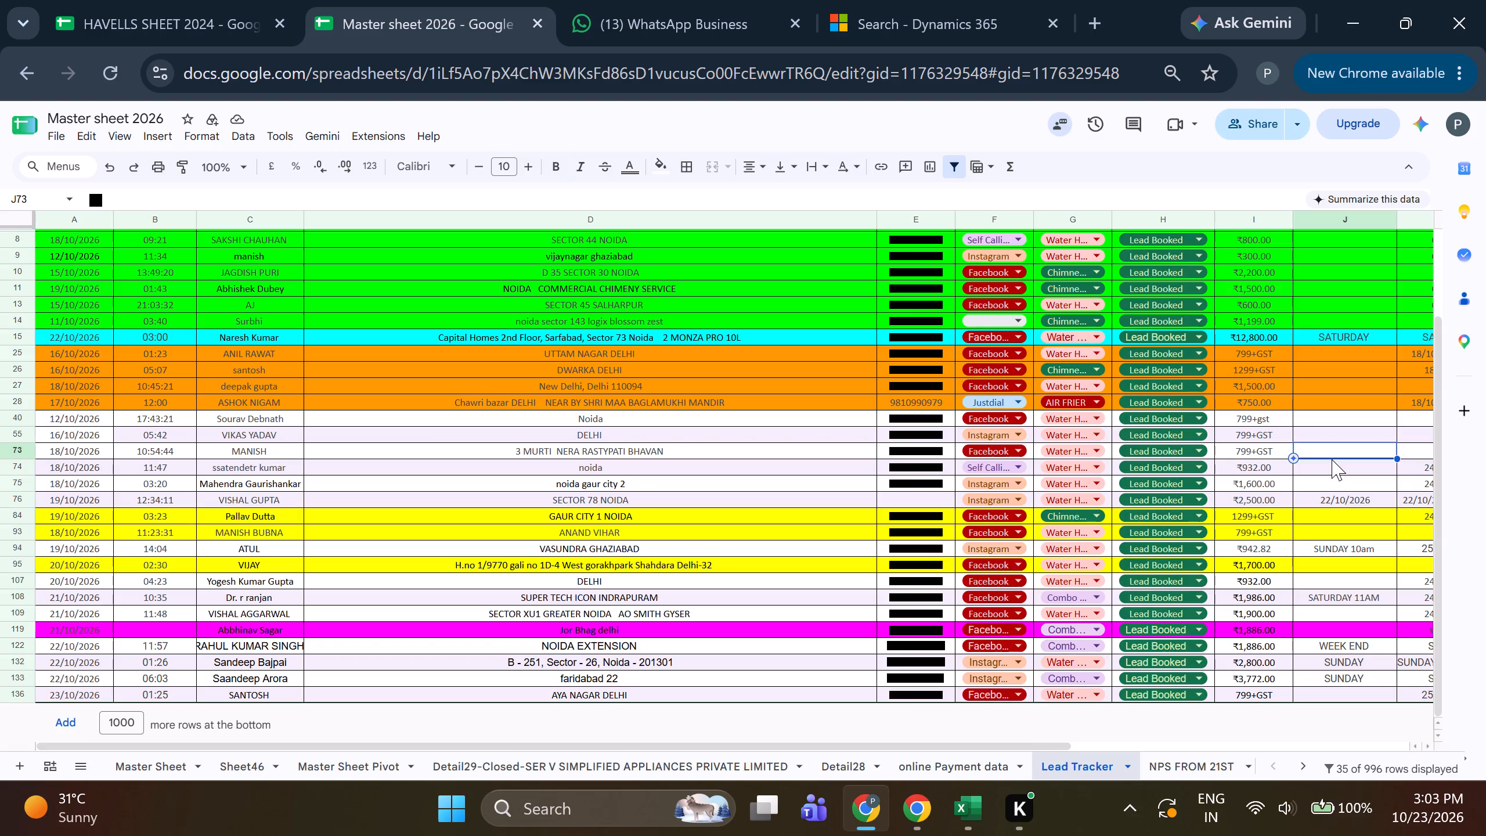
key(ctrl+minus)
scroll(1140, 388, up, 3)
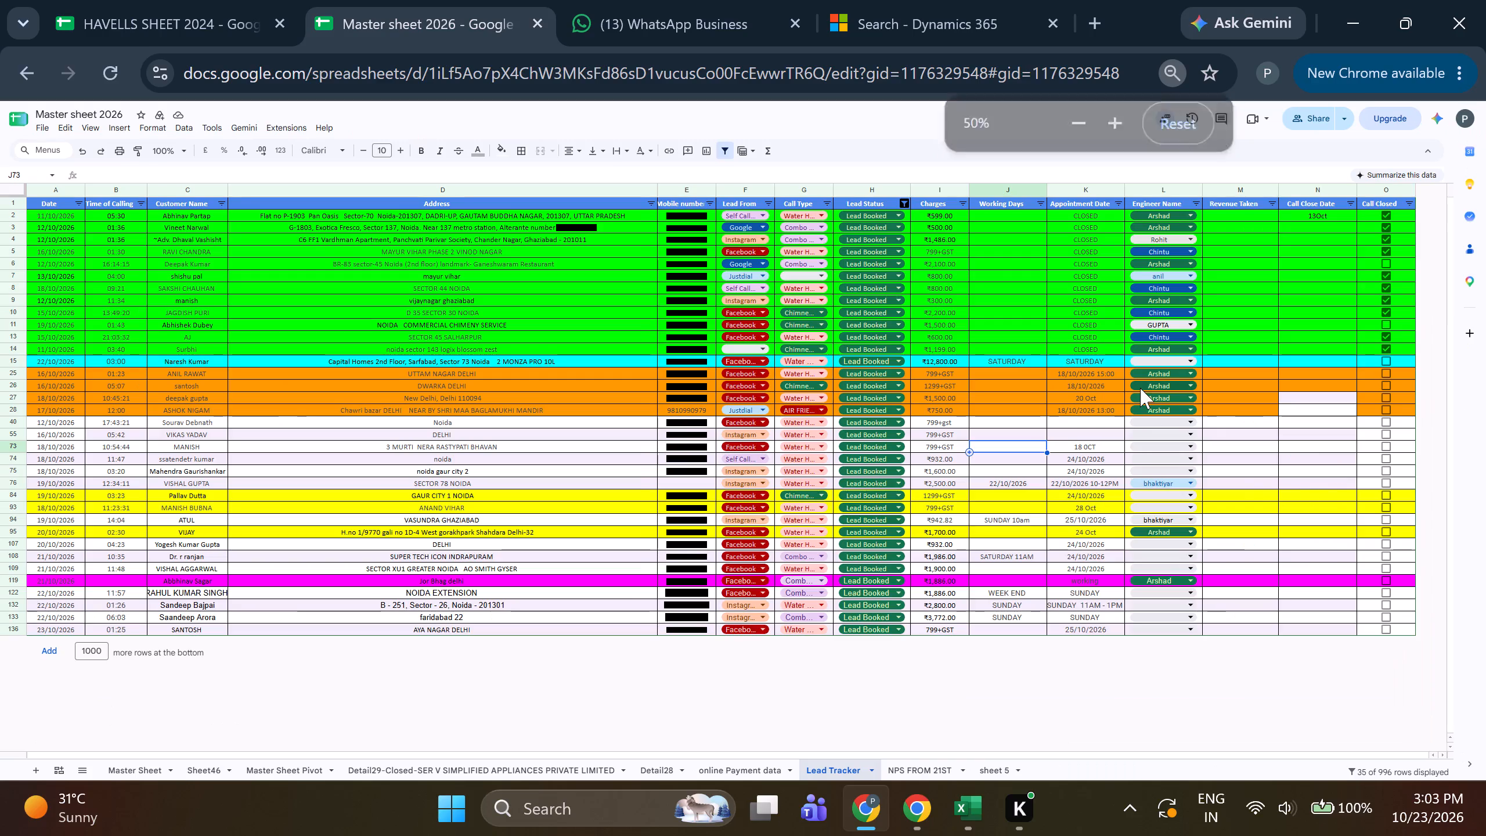
scroll(1140, 395, up, 1)
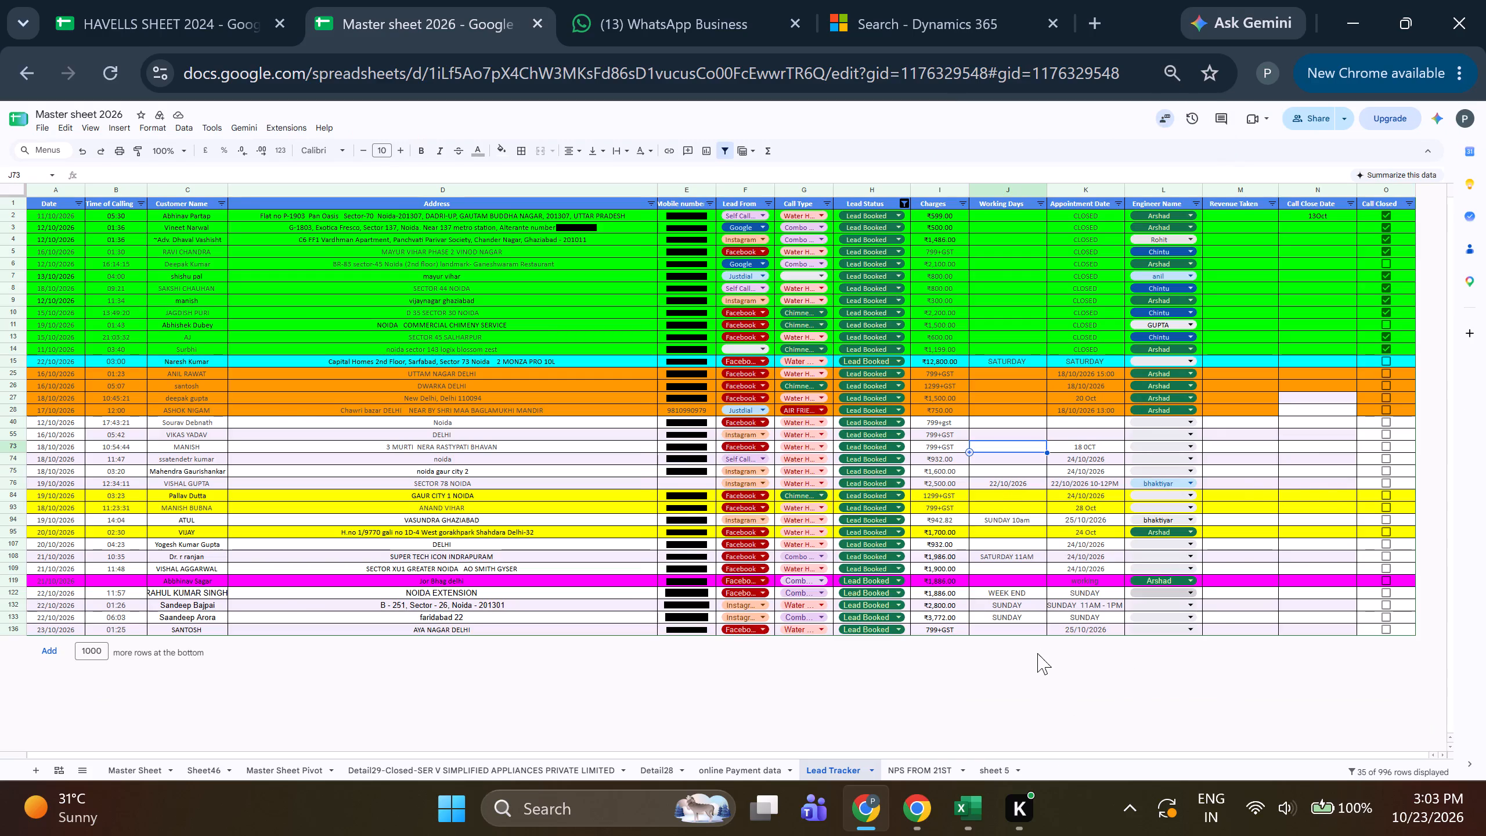
click(1037, 666)
drag(1069, 419, 1074, 590)
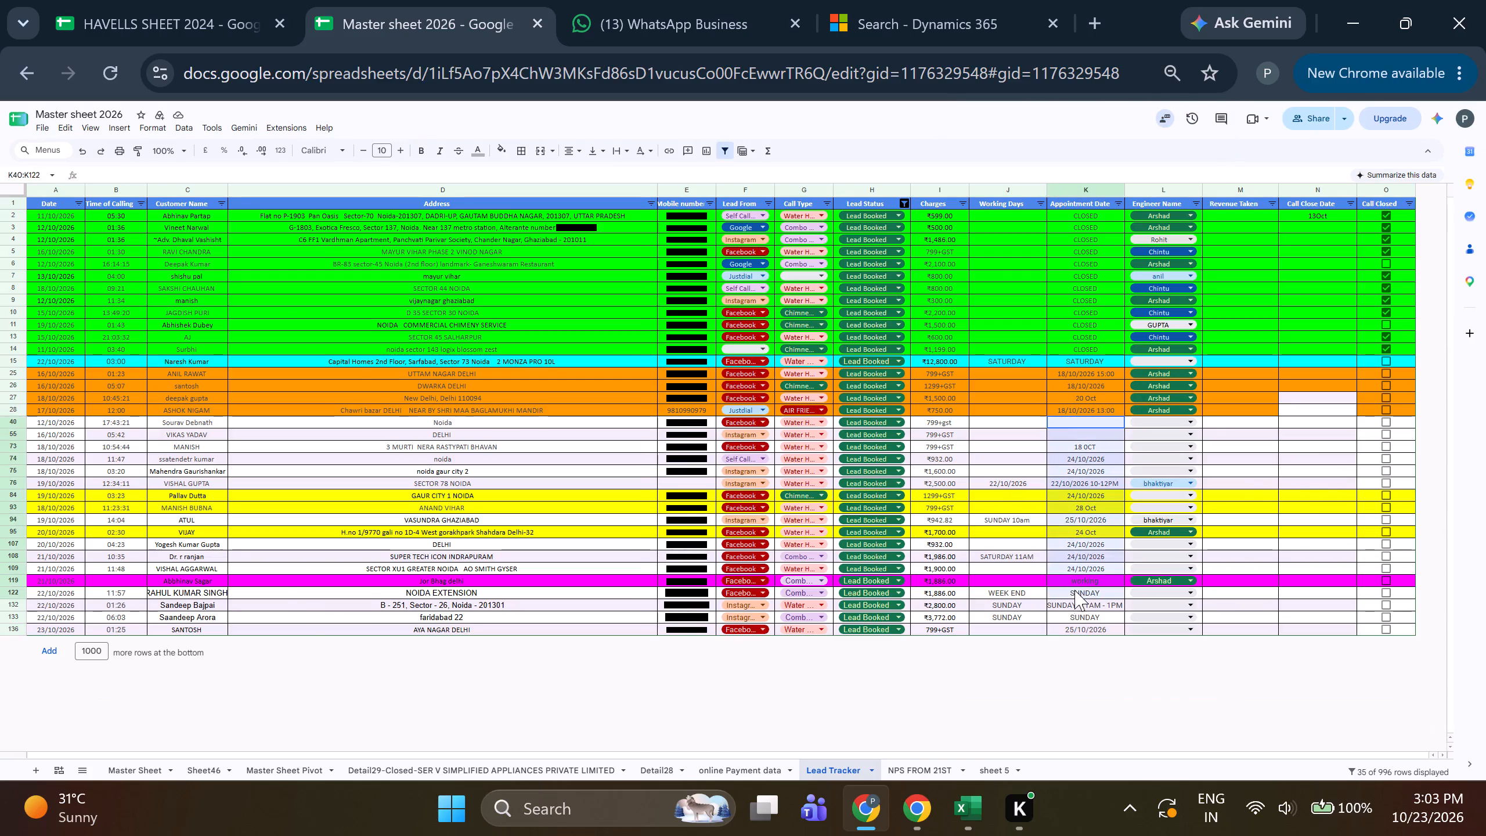
drag(1074, 590, 1080, 621)
click(1075, 661)
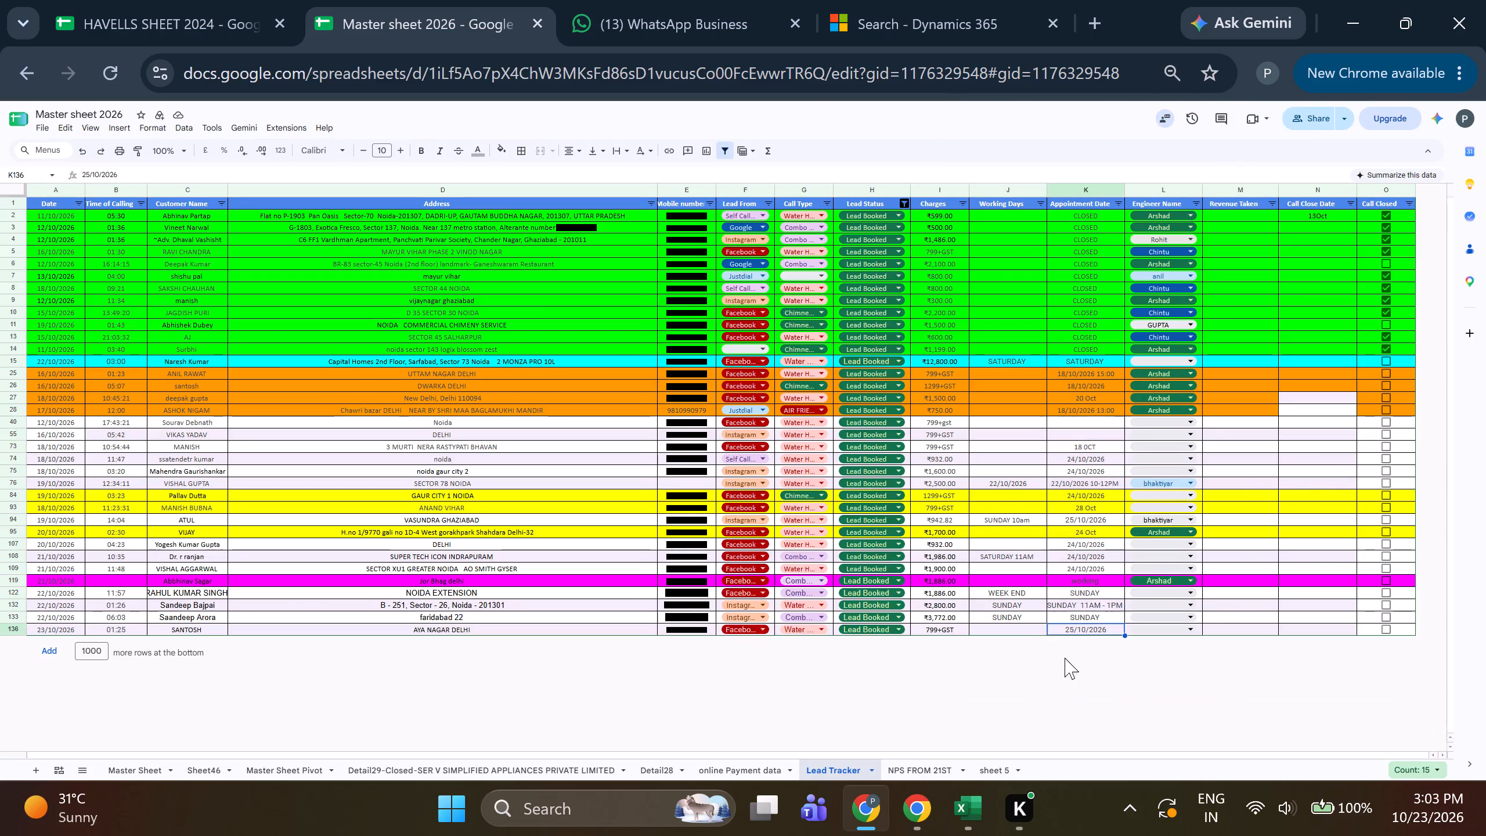
Select the Charges cells from row 40 to row 136 and examine their summary statistics.
drag(926, 424, 978, 630)
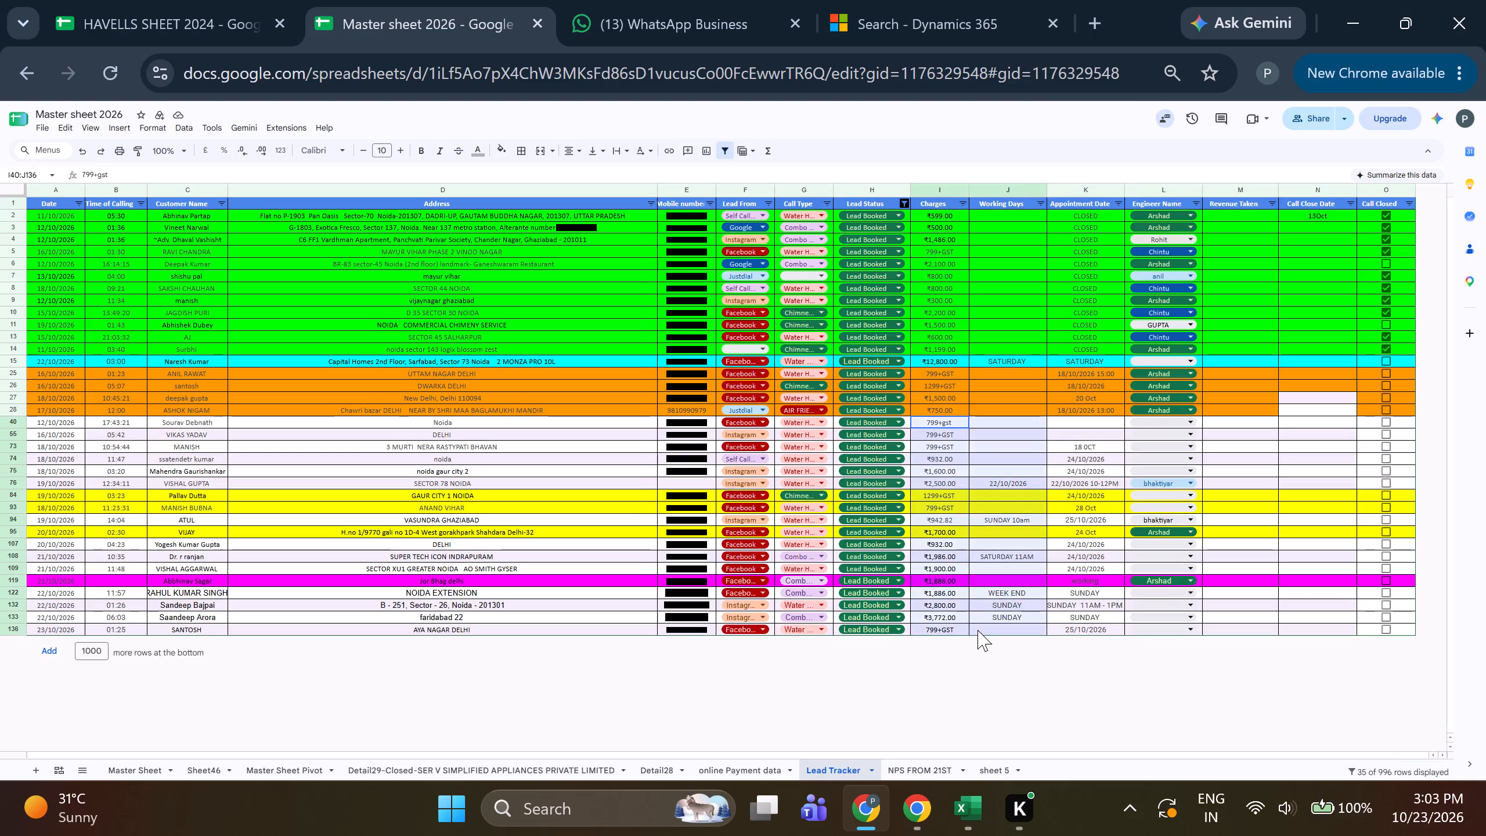
drag(978, 630, 936, 633)
click(1382, 774)
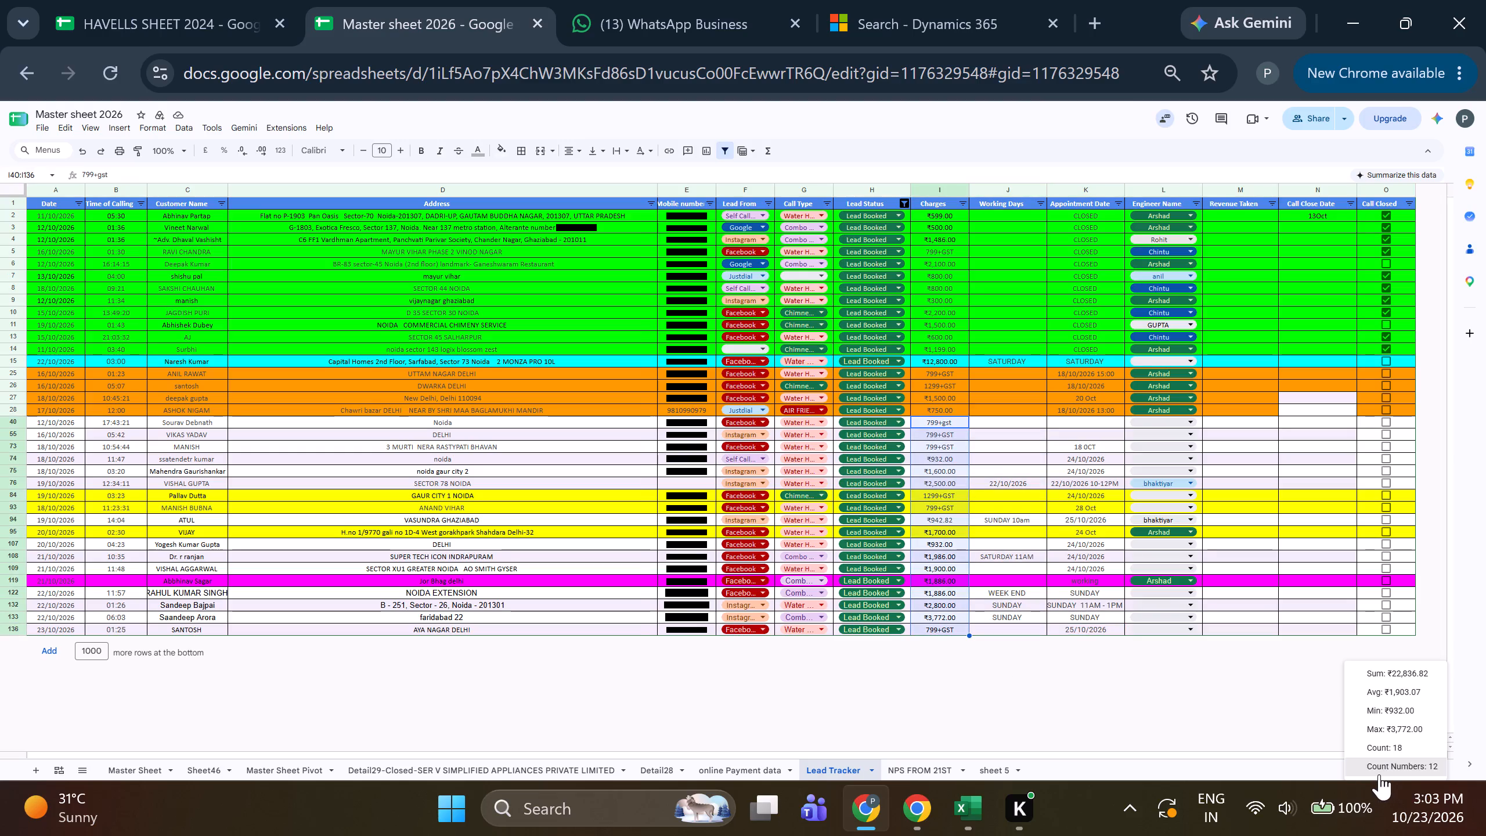
click(1296, 719)
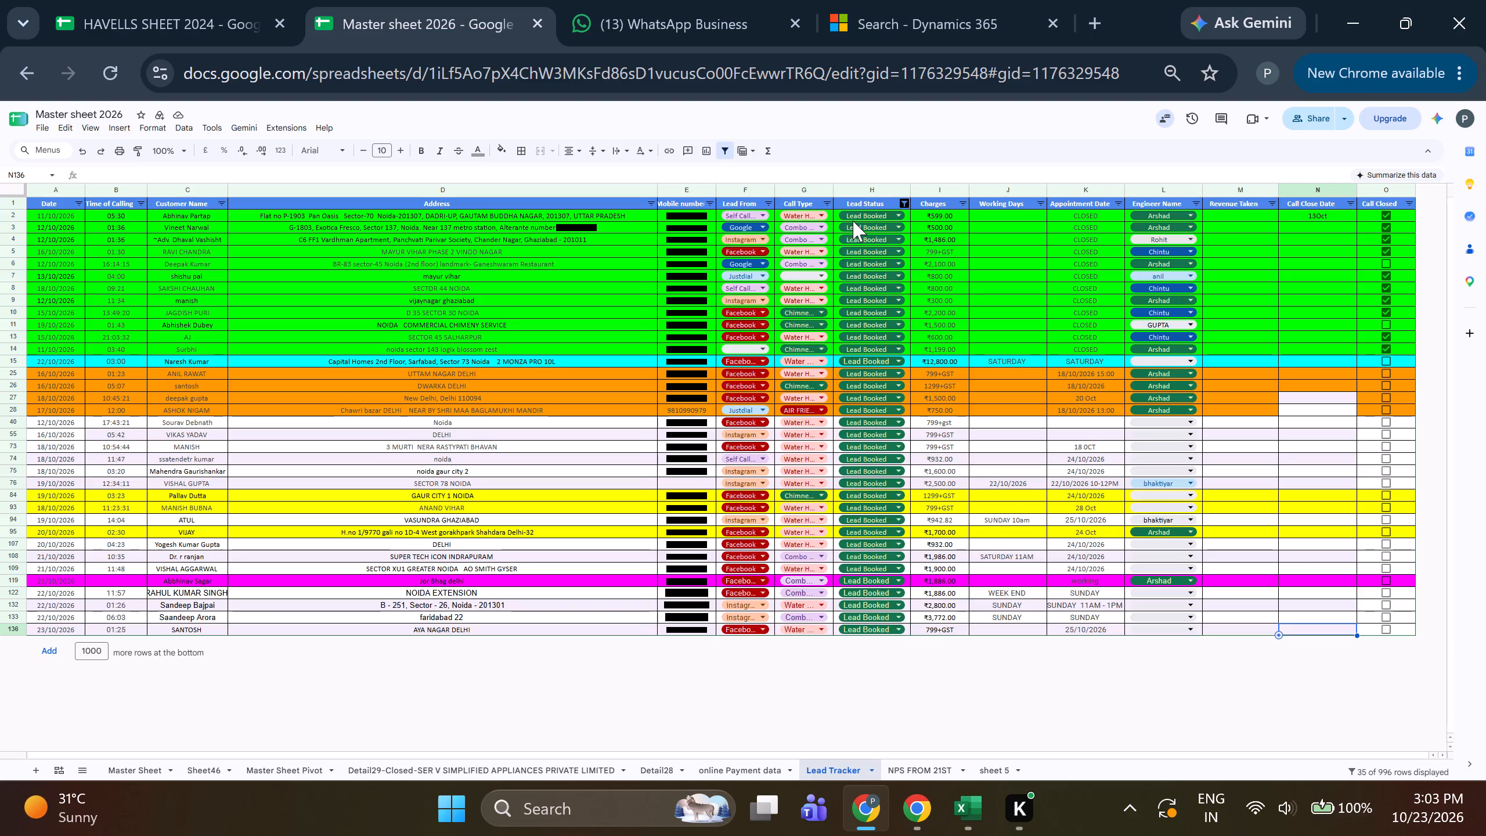
Select the Charges cells of the green and cyan leads in rows 2 to 15 and examine their summary statistics.
drag(859, 210, 854, 354)
drag(917, 215, 922, 302)
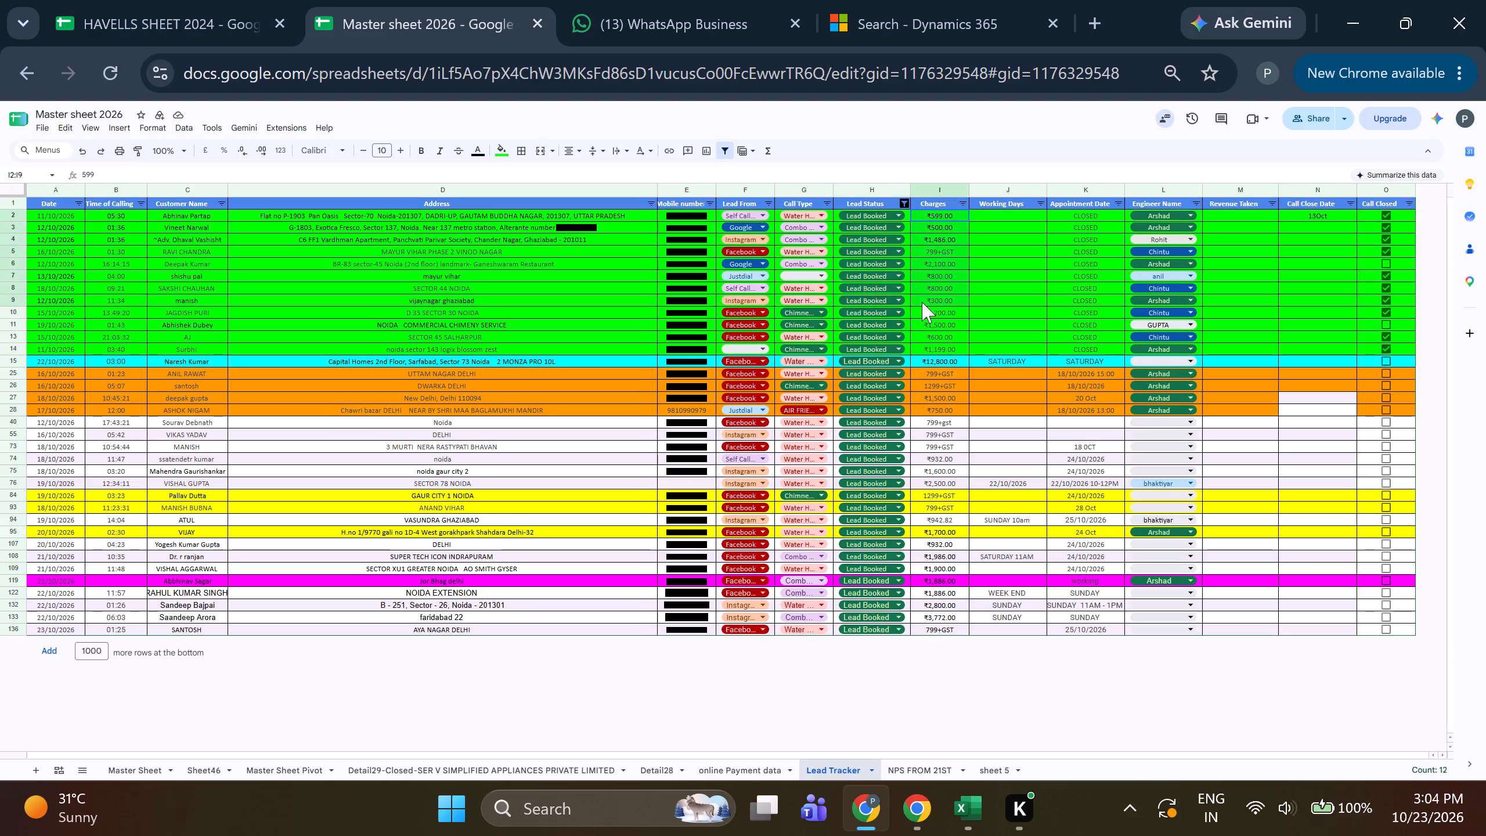
drag(922, 302, 927, 360)
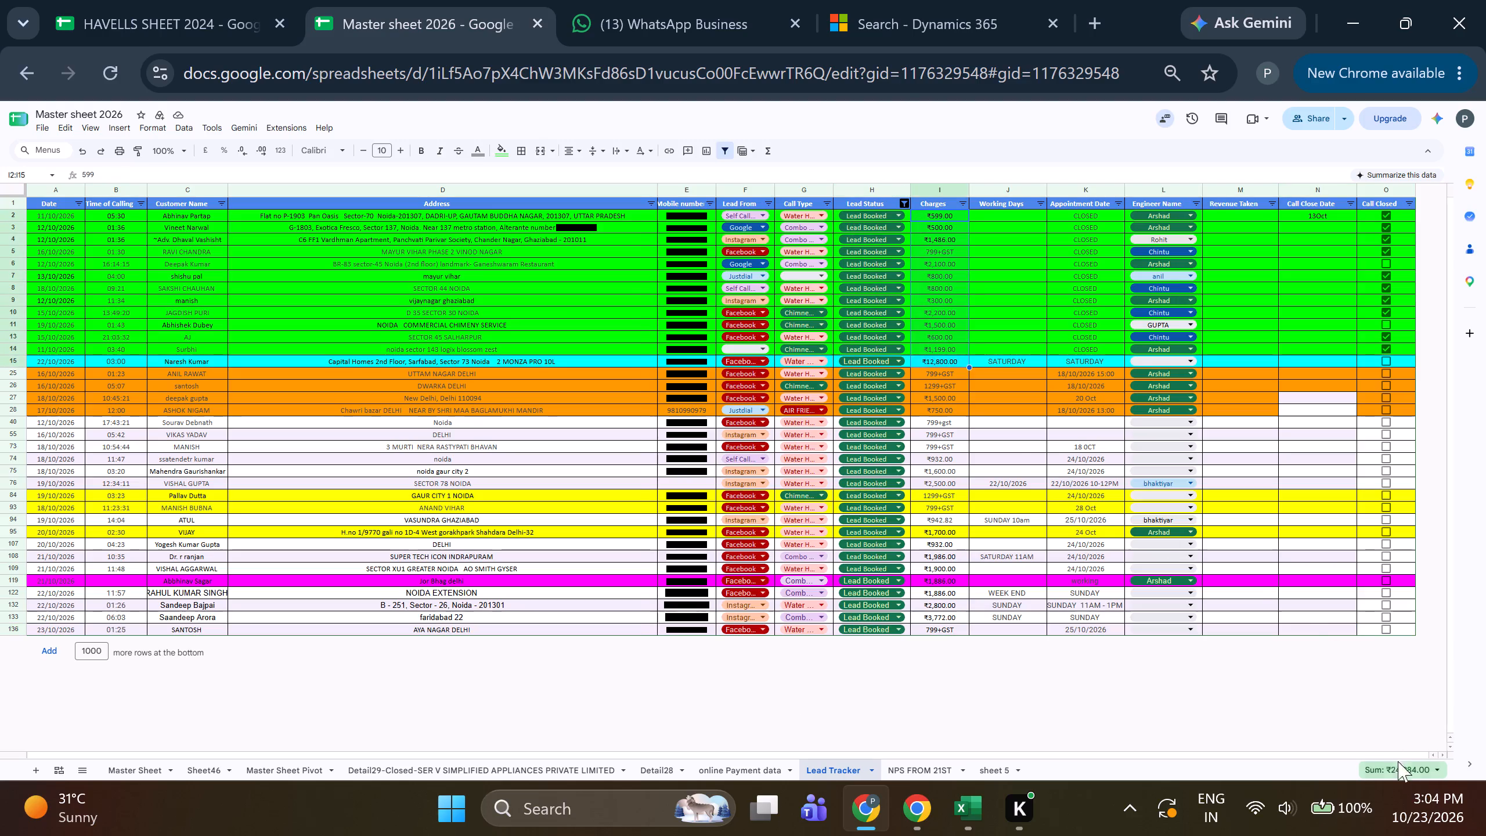
click(1395, 766)
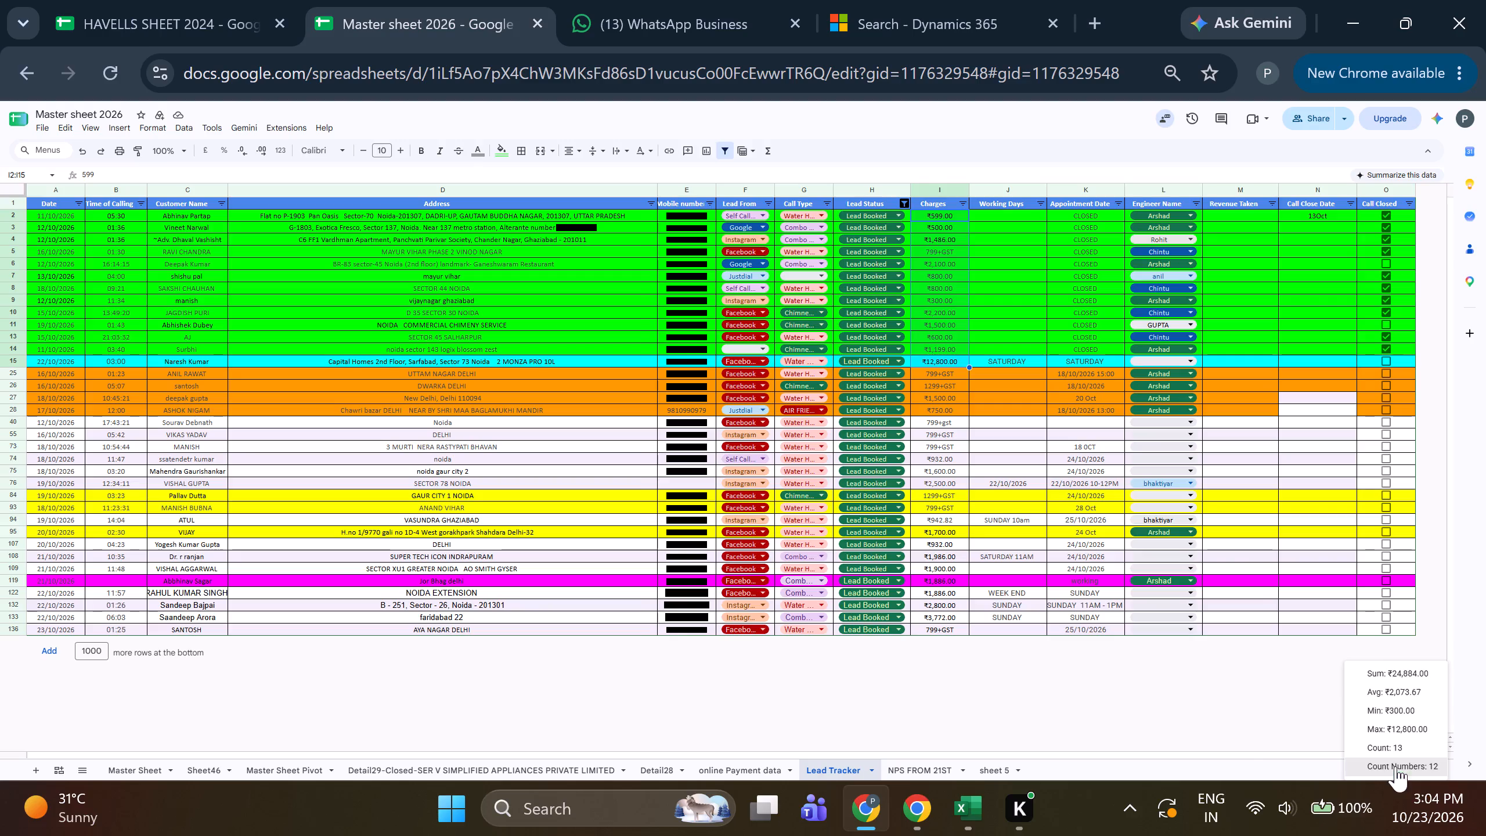
click(1207, 708)
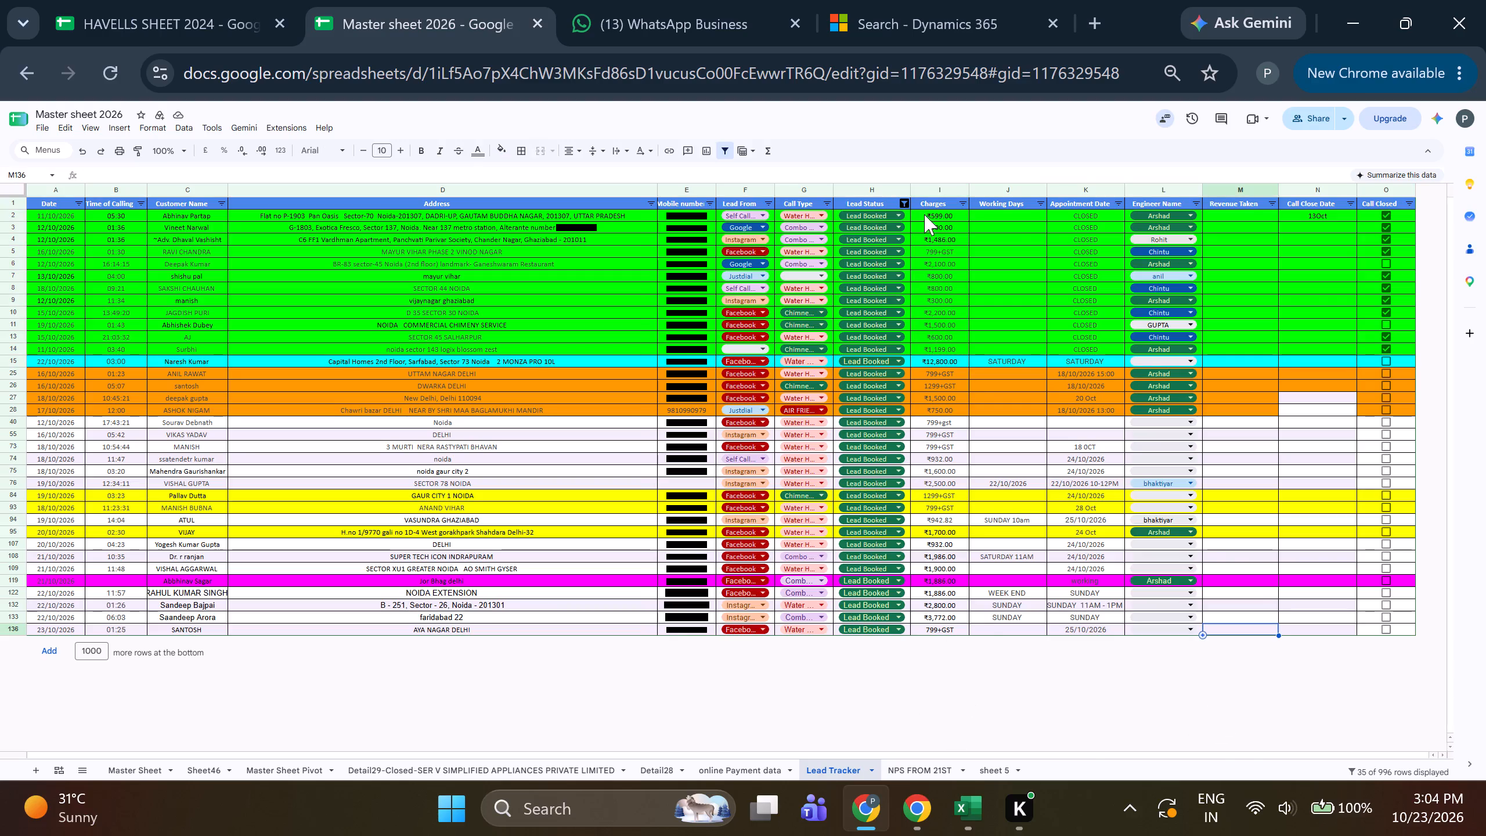
Reselect the Charges cells in rows 2 to 15 and set the selection summary to show Count Numbers.
click(1002, 229)
drag(928, 211, 939, 312)
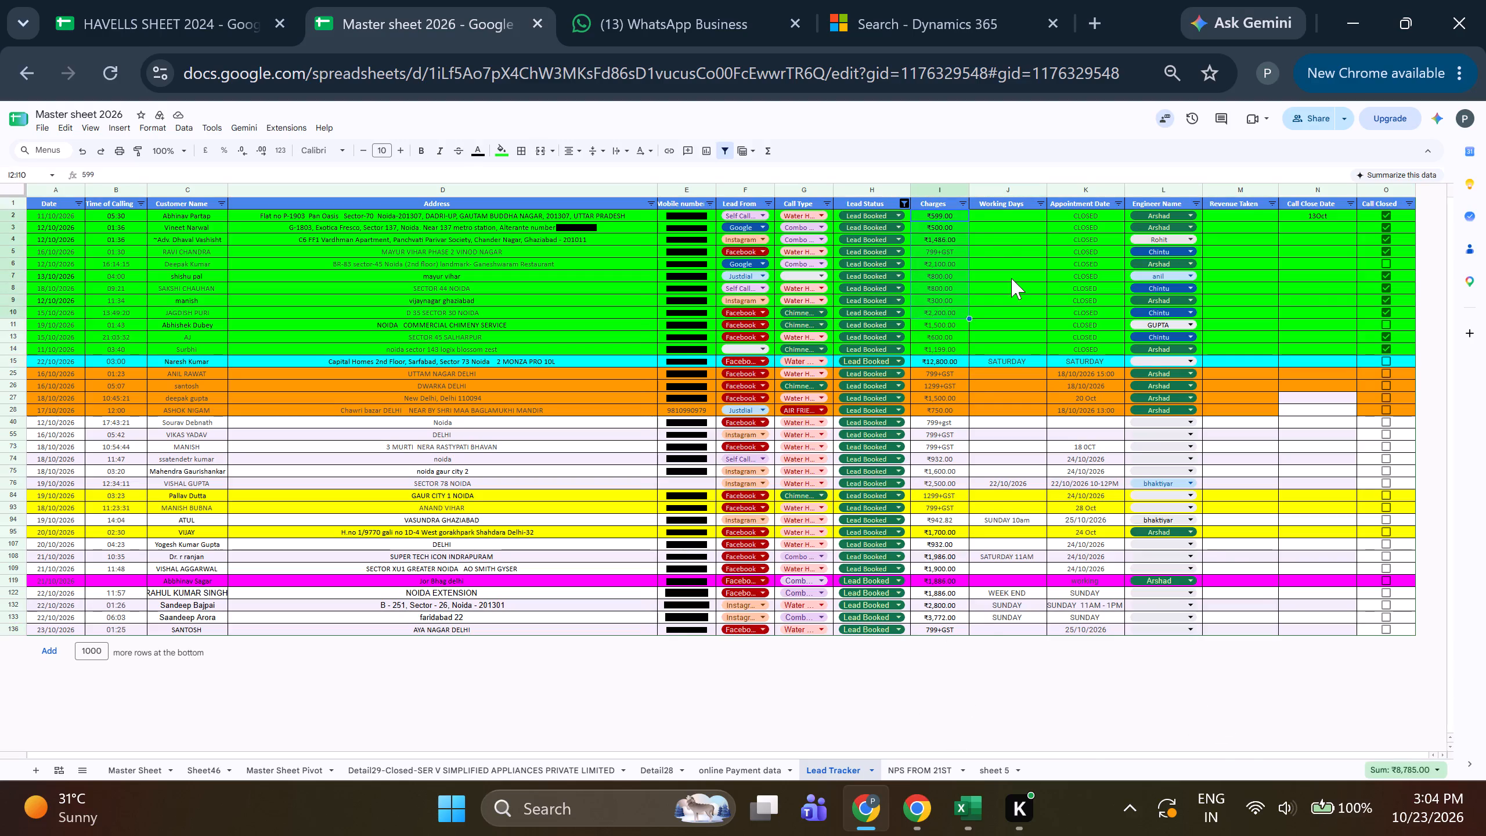
click(1011, 278)
drag(936, 215, 946, 371)
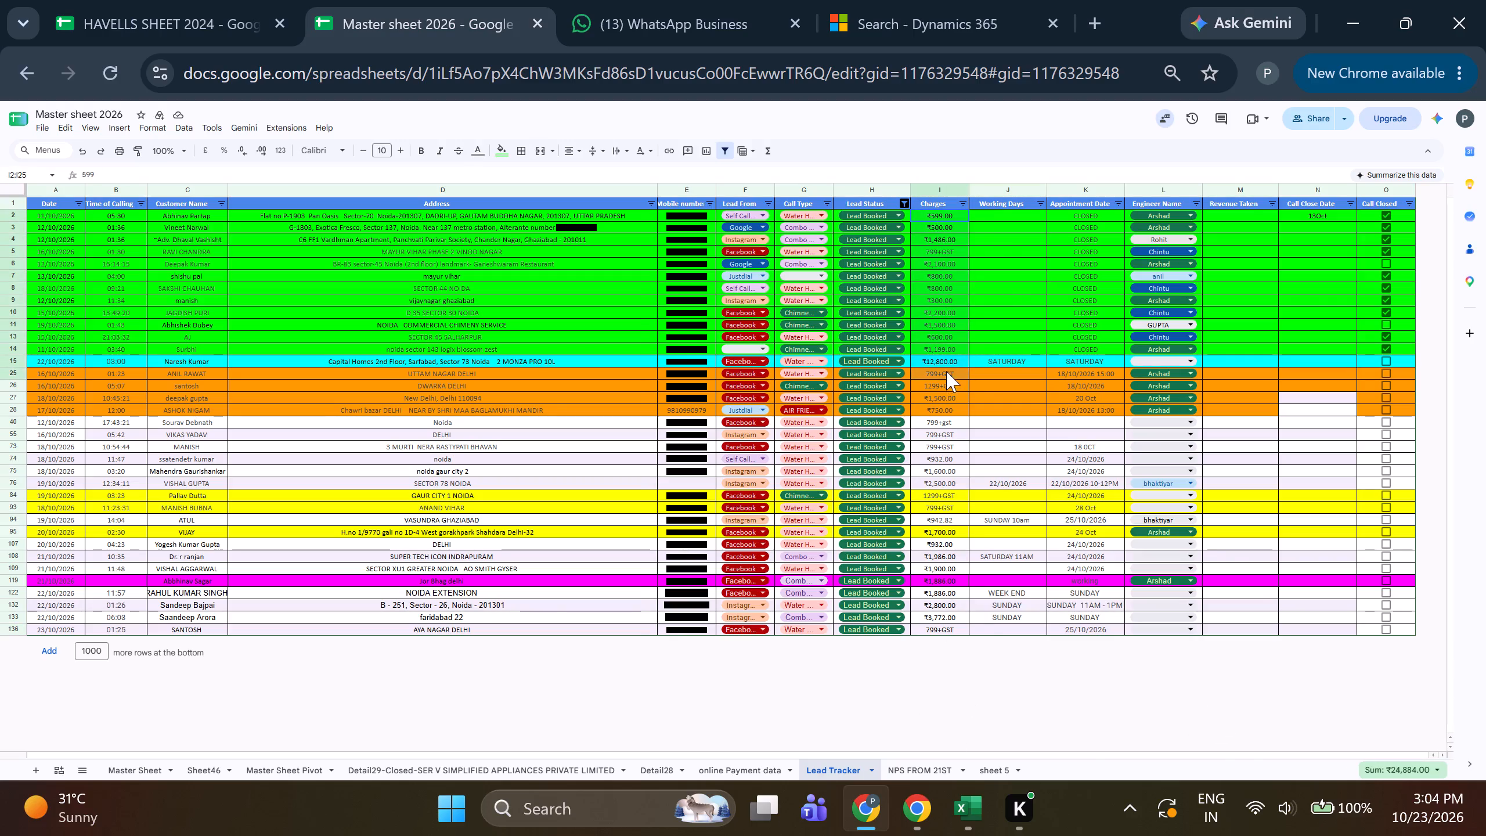
drag(946, 371, 948, 365)
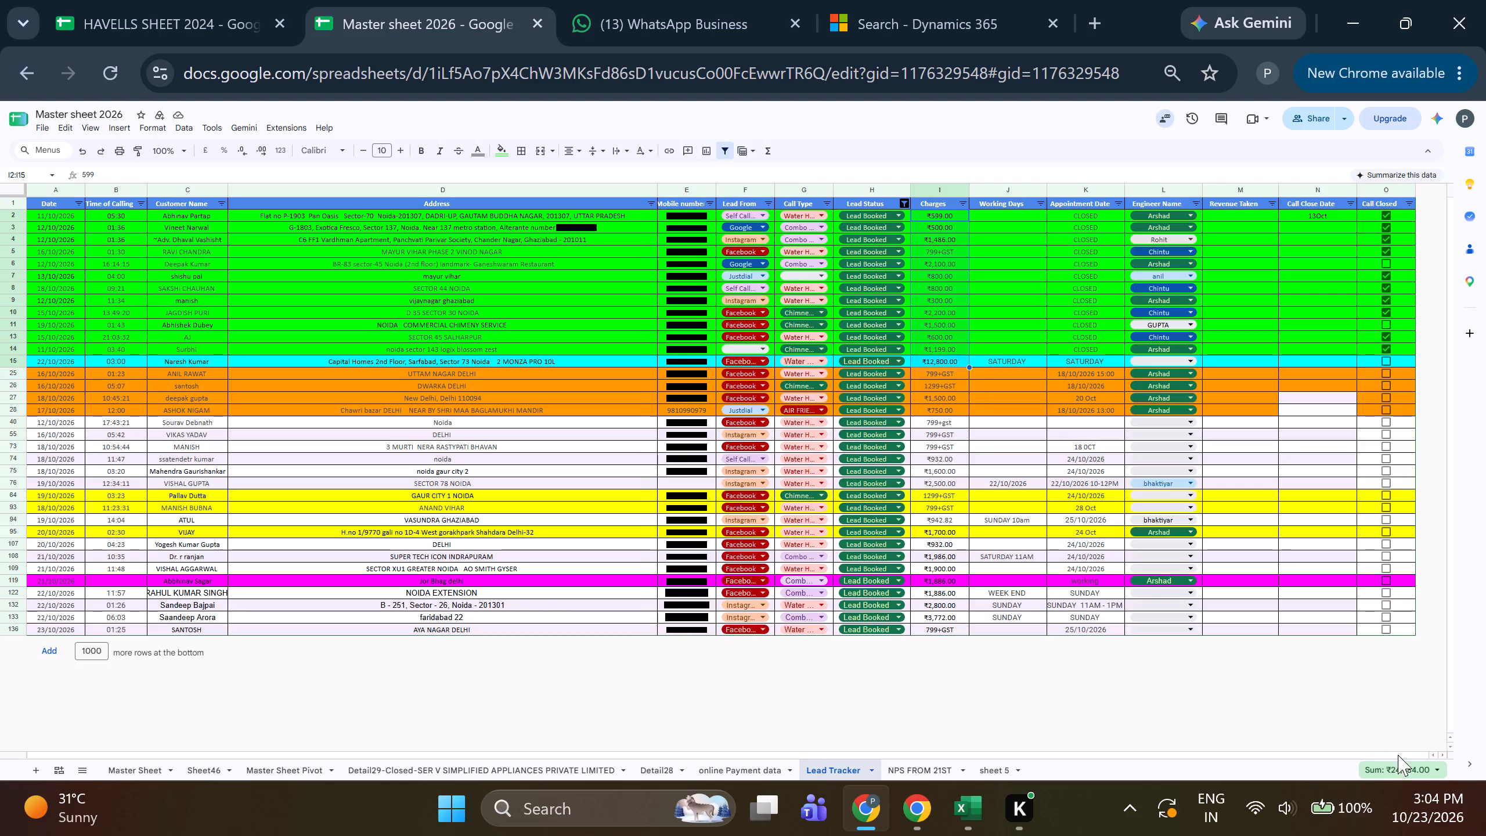
click(1411, 770)
click(1377, 770)
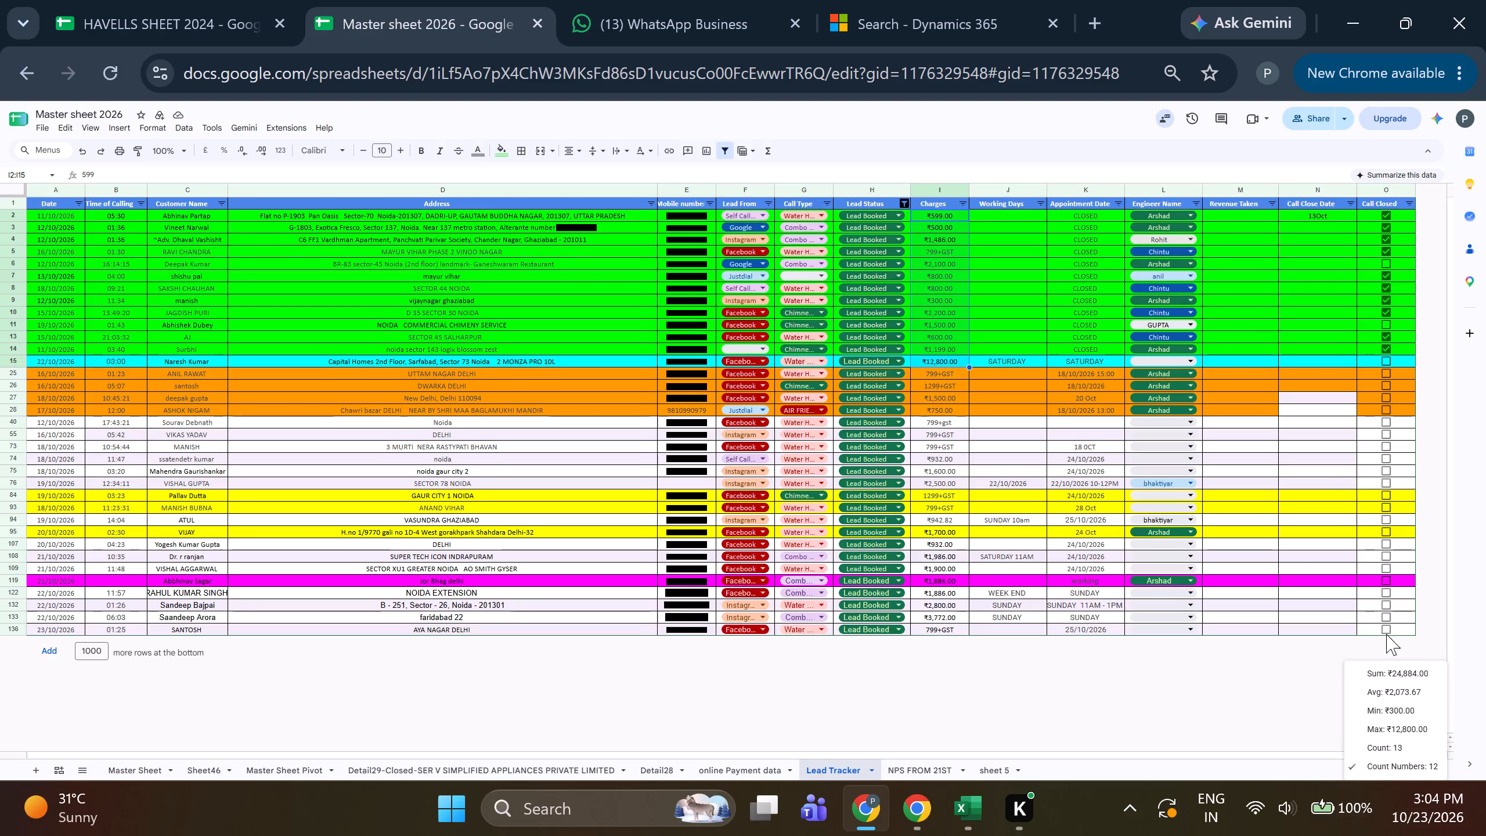
Mark the leads in rows 6 and 11 as Call Closed.
click(1139, 735)
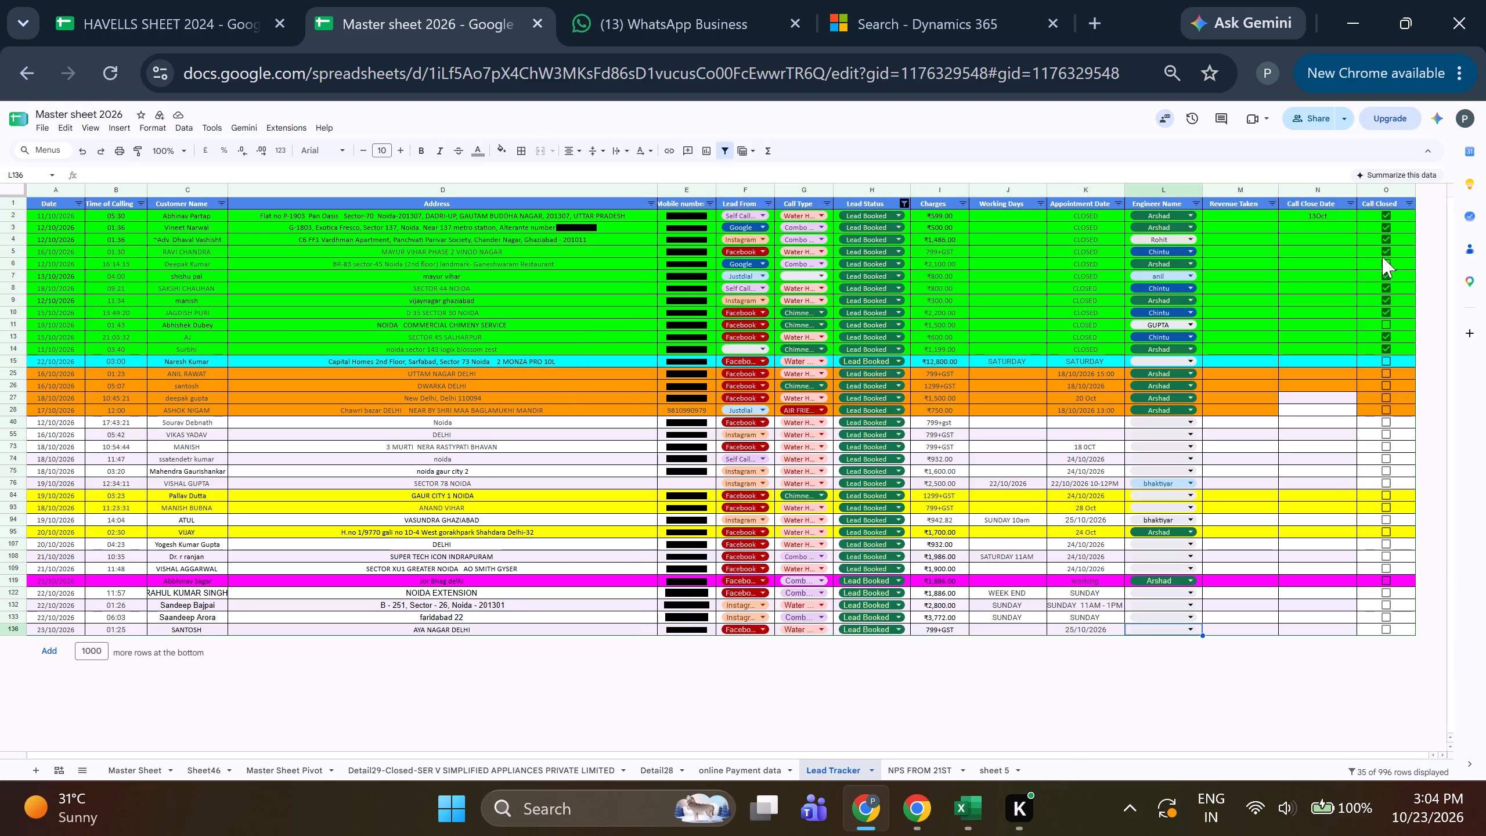
click(1383, 261)
click(1385, 325)
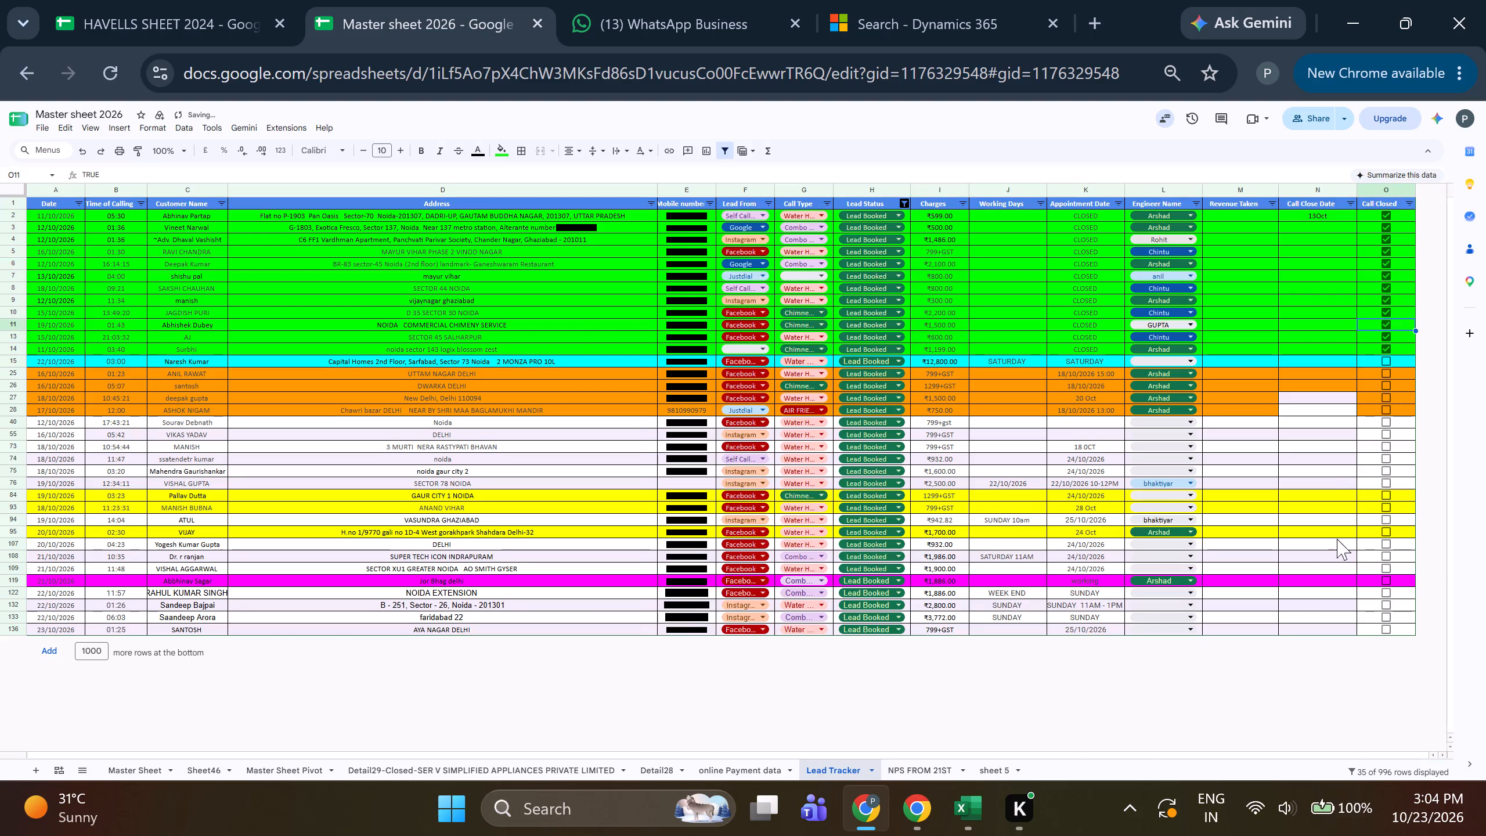
click(1249, 680)
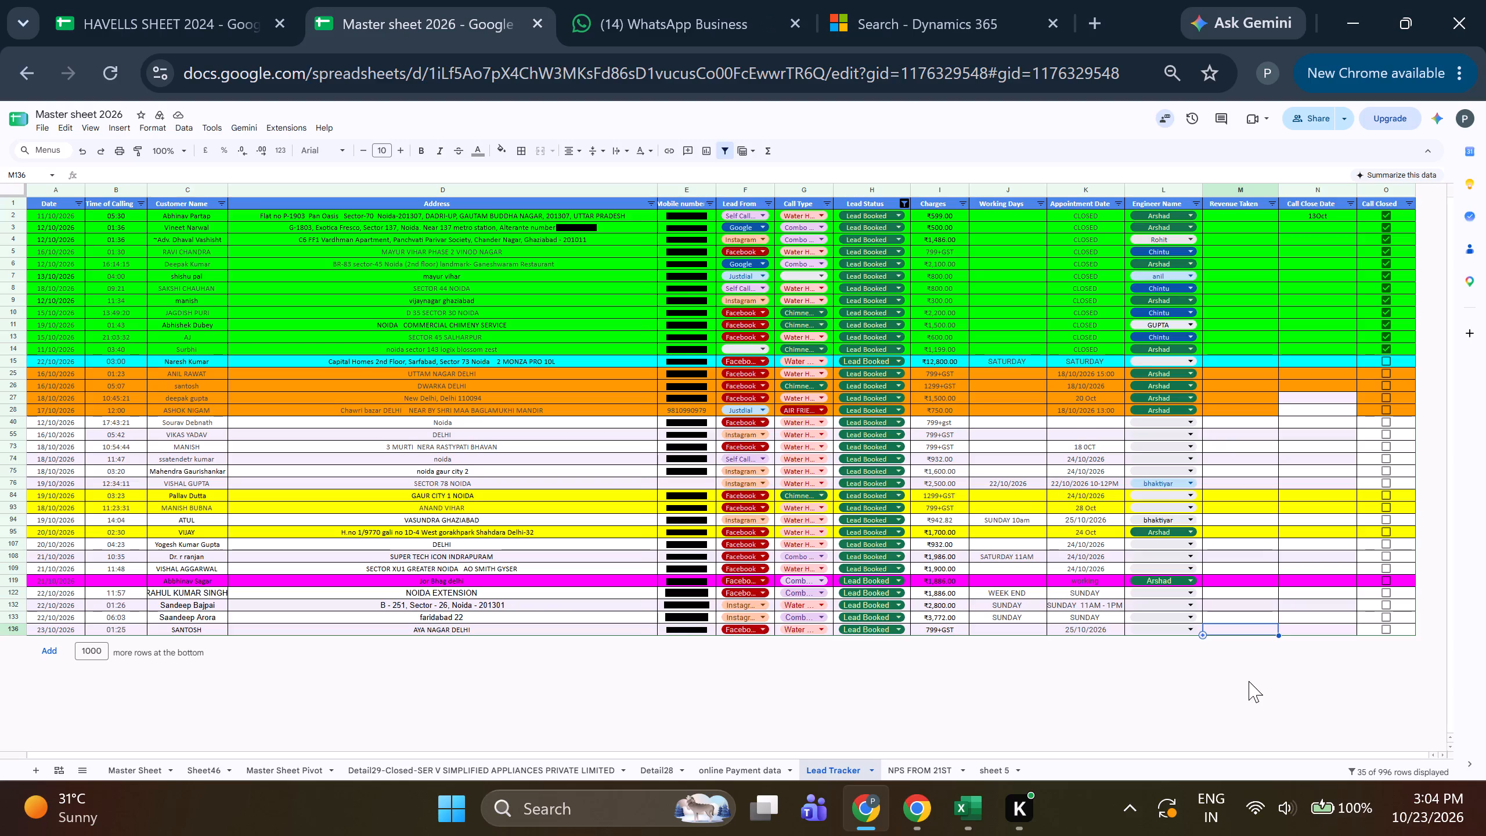
click(1228, 685)
Copy the orange Call Close Date cell from row 26 onto the unfilled Call Close Date cells in rows 27 and 28.
click(1321, 403)
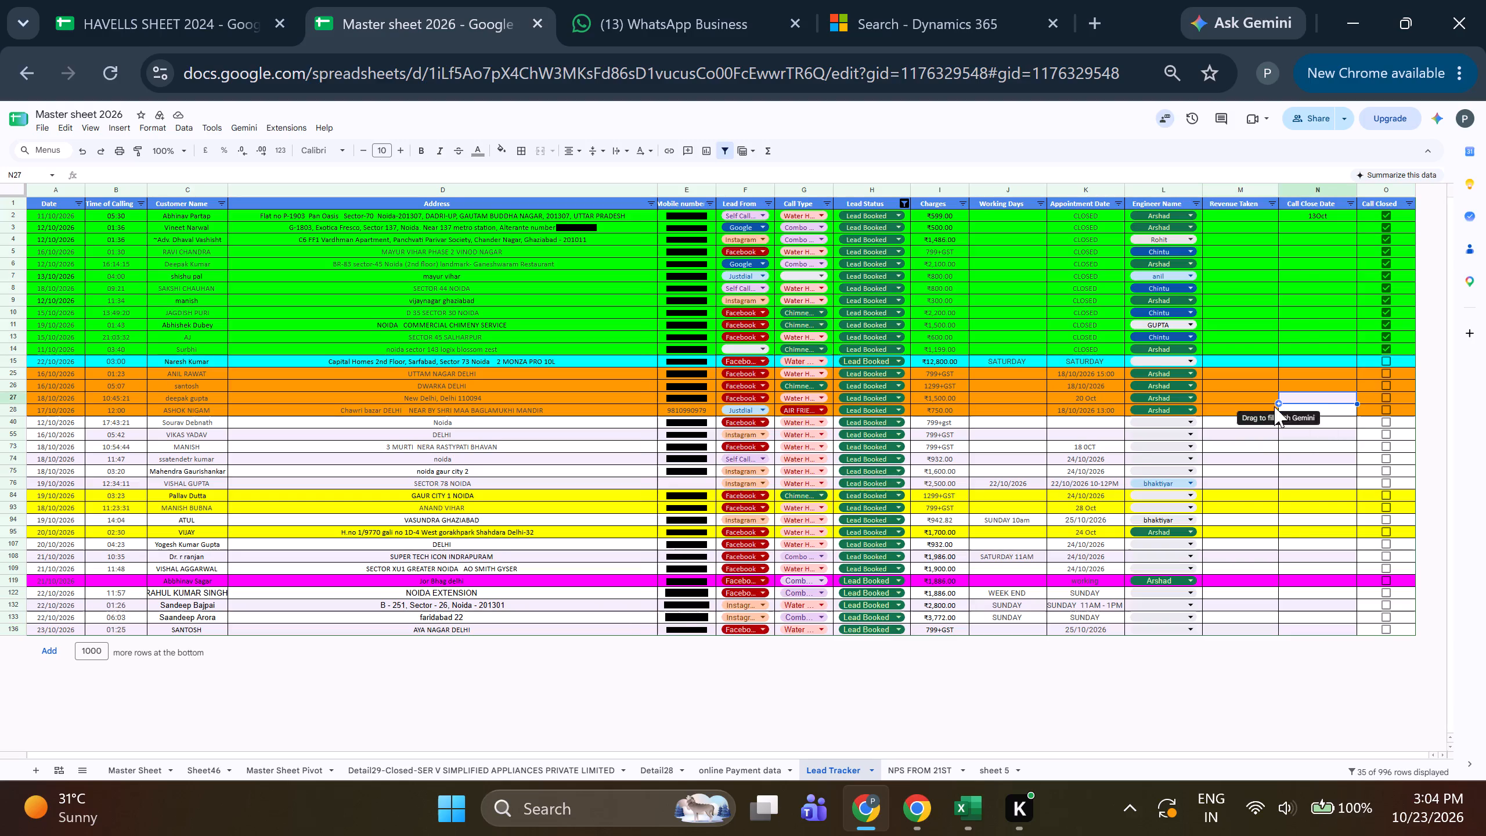
click(1290, 389)
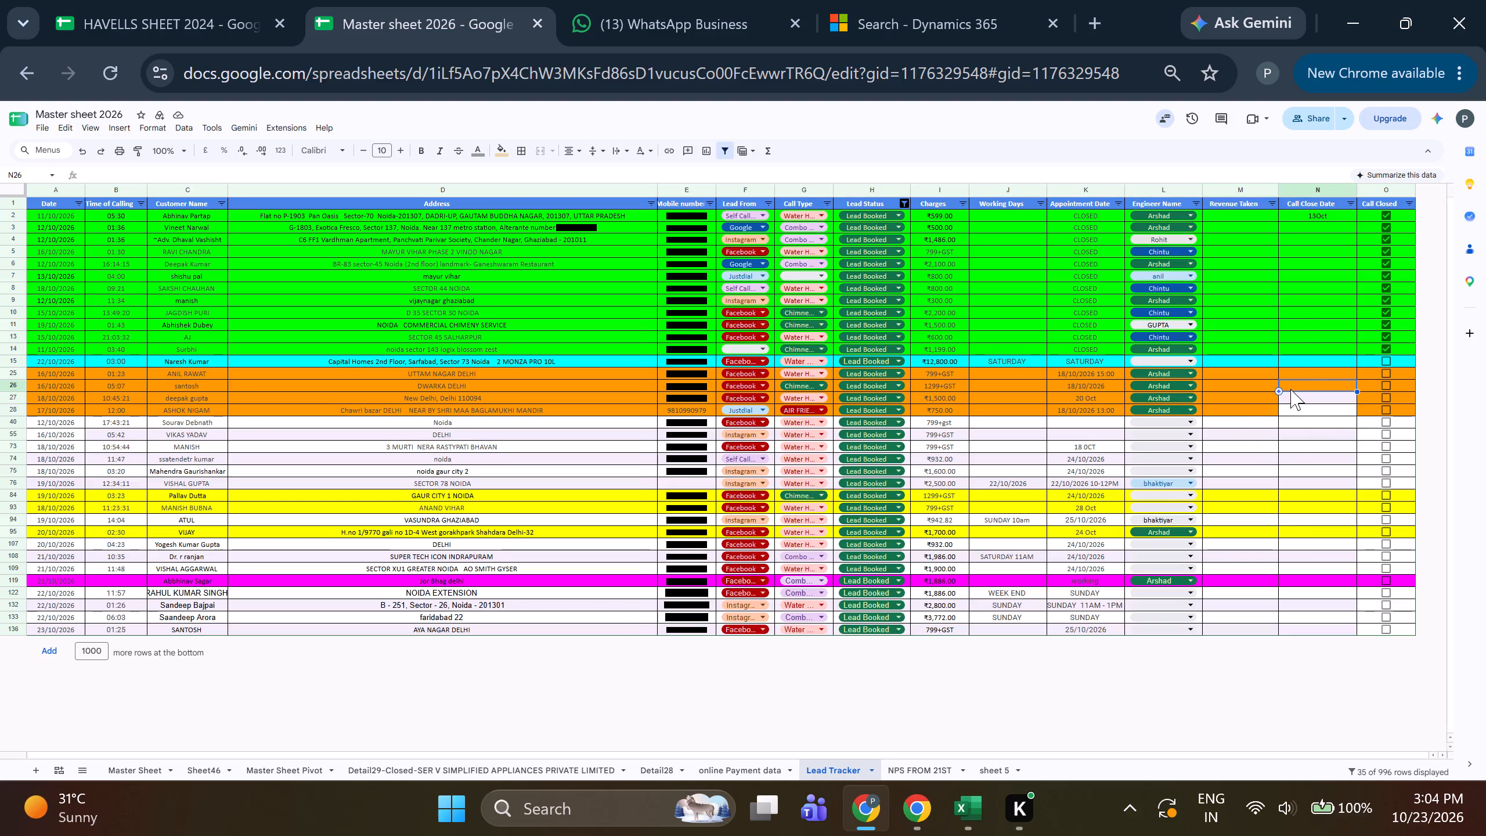
key(ctrl+c)
click(1305, 398)
drag(1311, 398, 1317, 401)
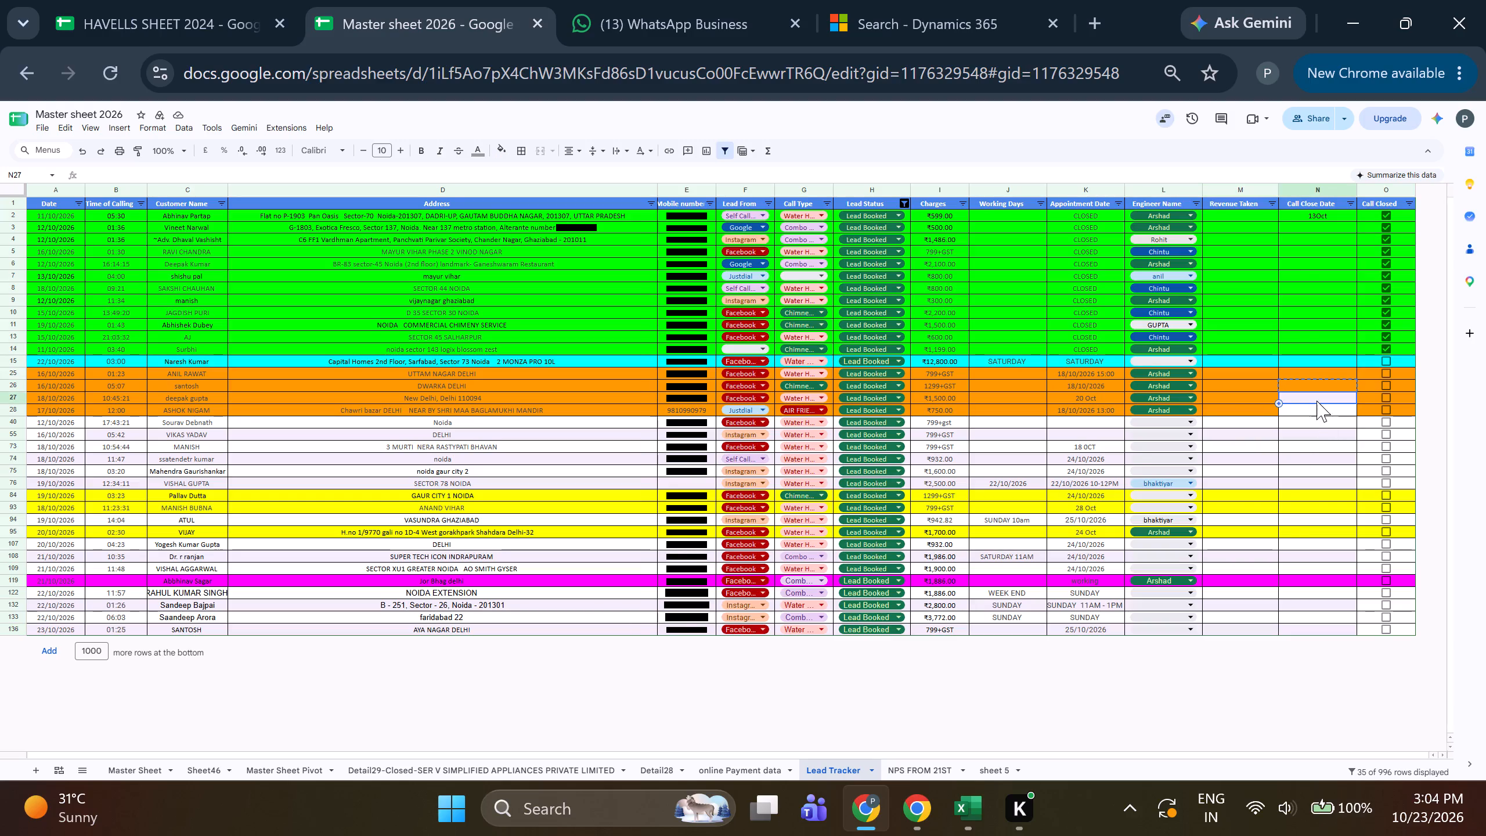
drag(1317, 401, 1319, 407)
key(ctrl+v)
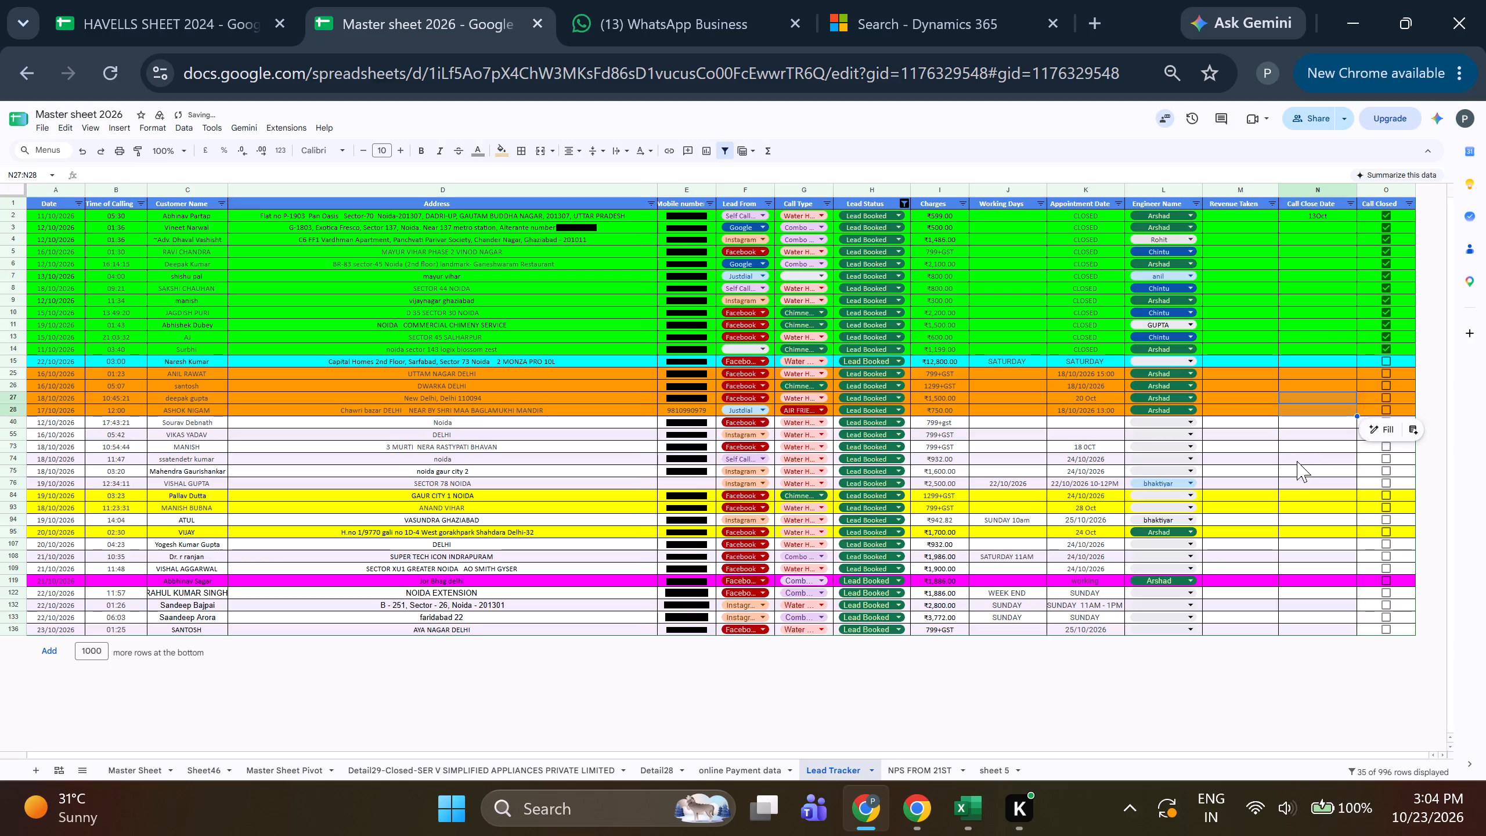
click(1280, 438)
click(1219, 430)
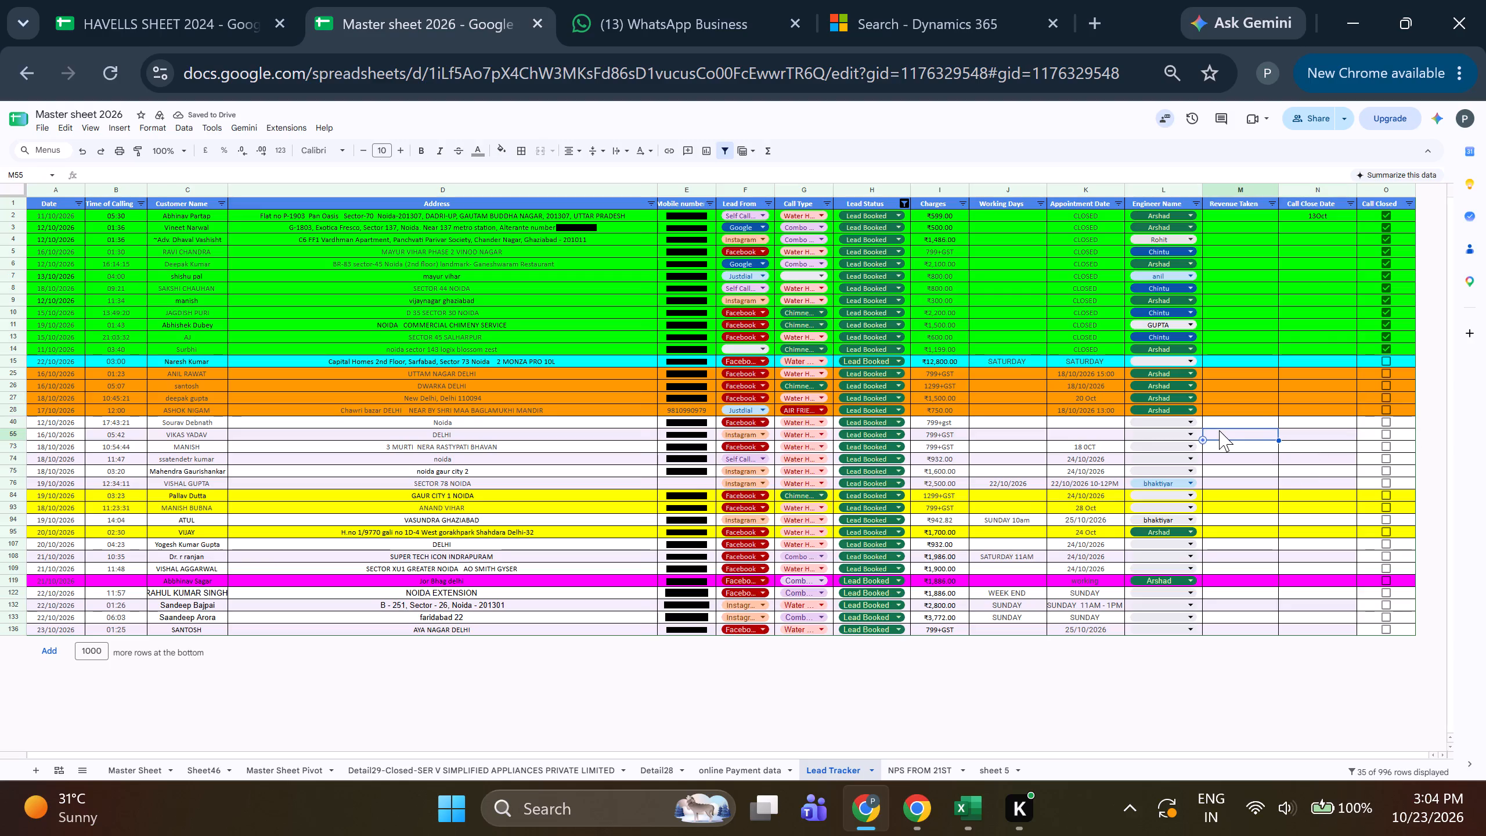
Select the Charges cells of the filtered green and cyan leads in rows 2 to 15 and examine their summary statistics.
scroll(1246, 405, up, 2)
click(1193, 691)
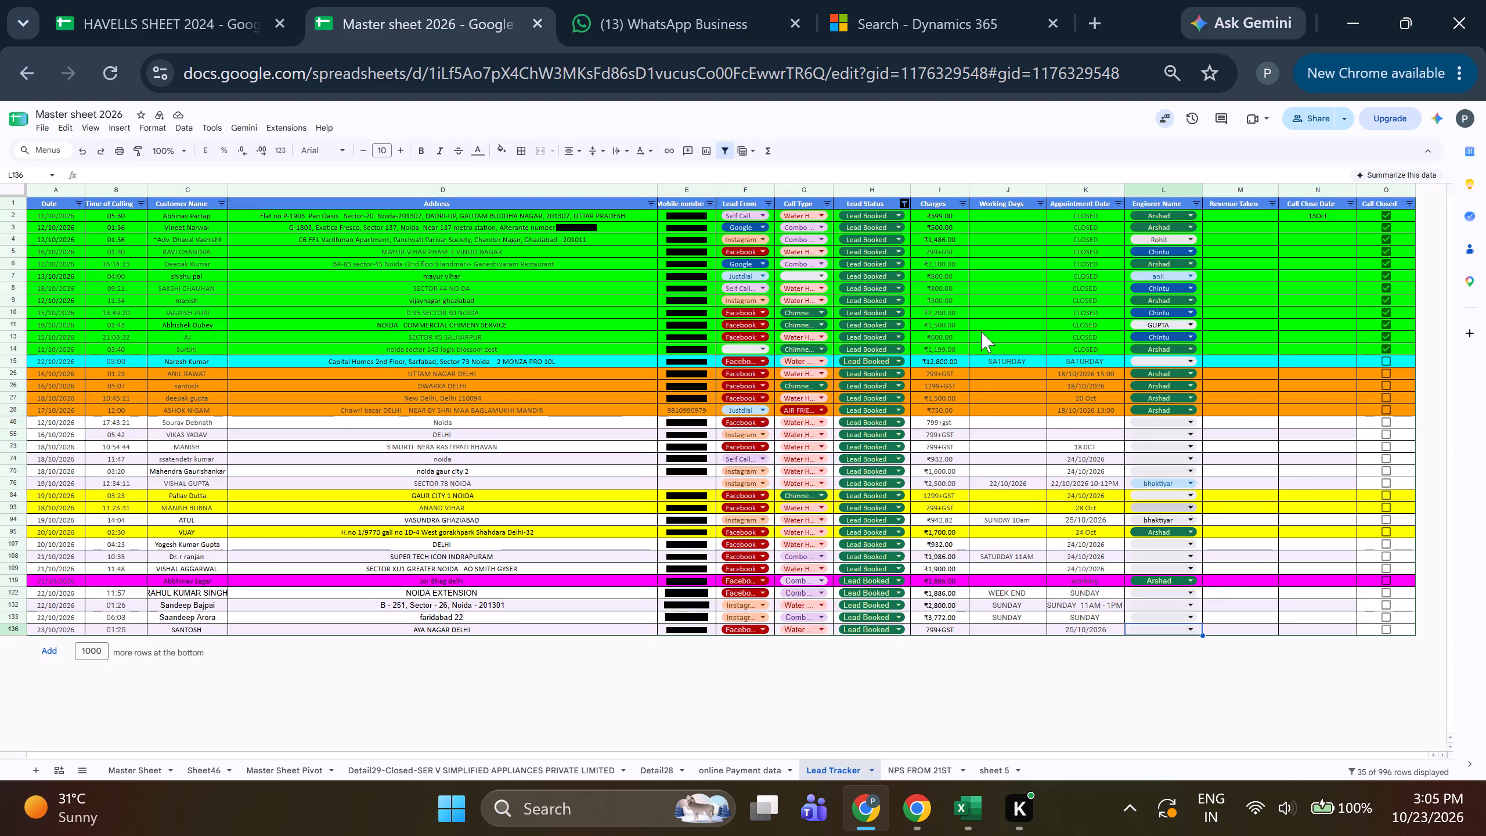
drag(942, 214, 939, 340)
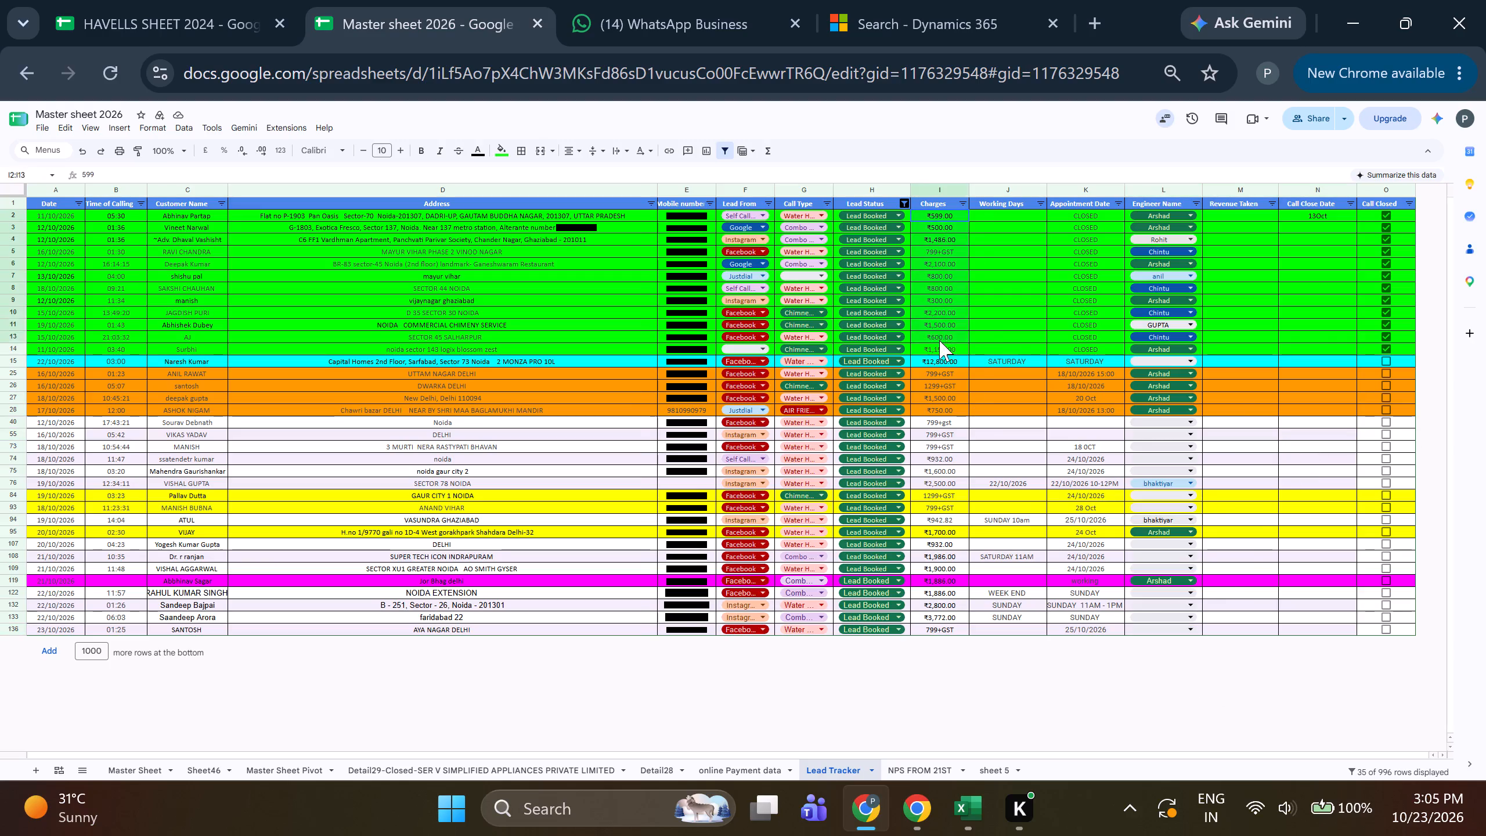
drag(939, 340, 933, 364)
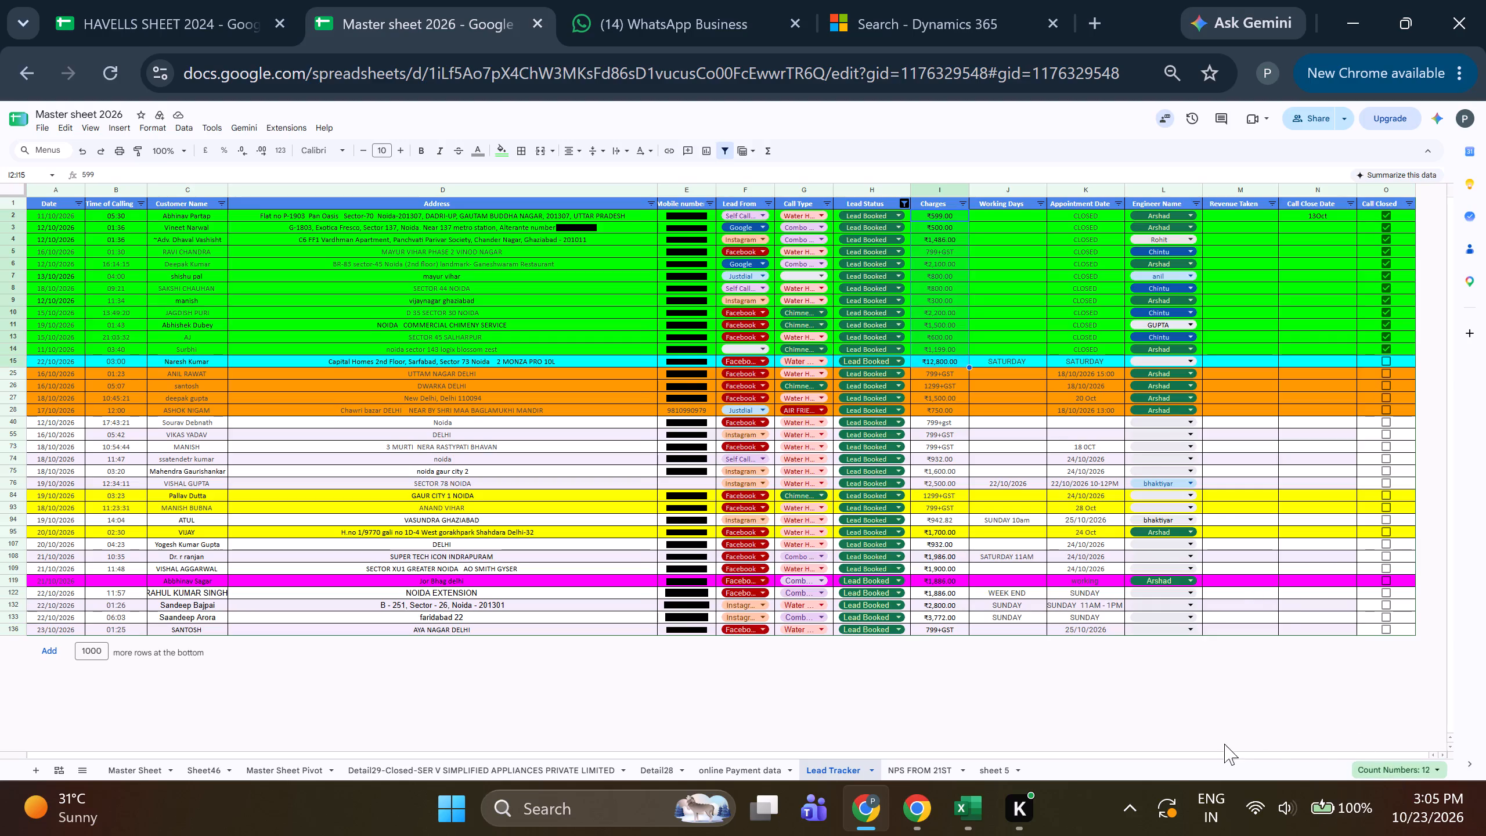
click(1384, 766)
click(1207, 727)
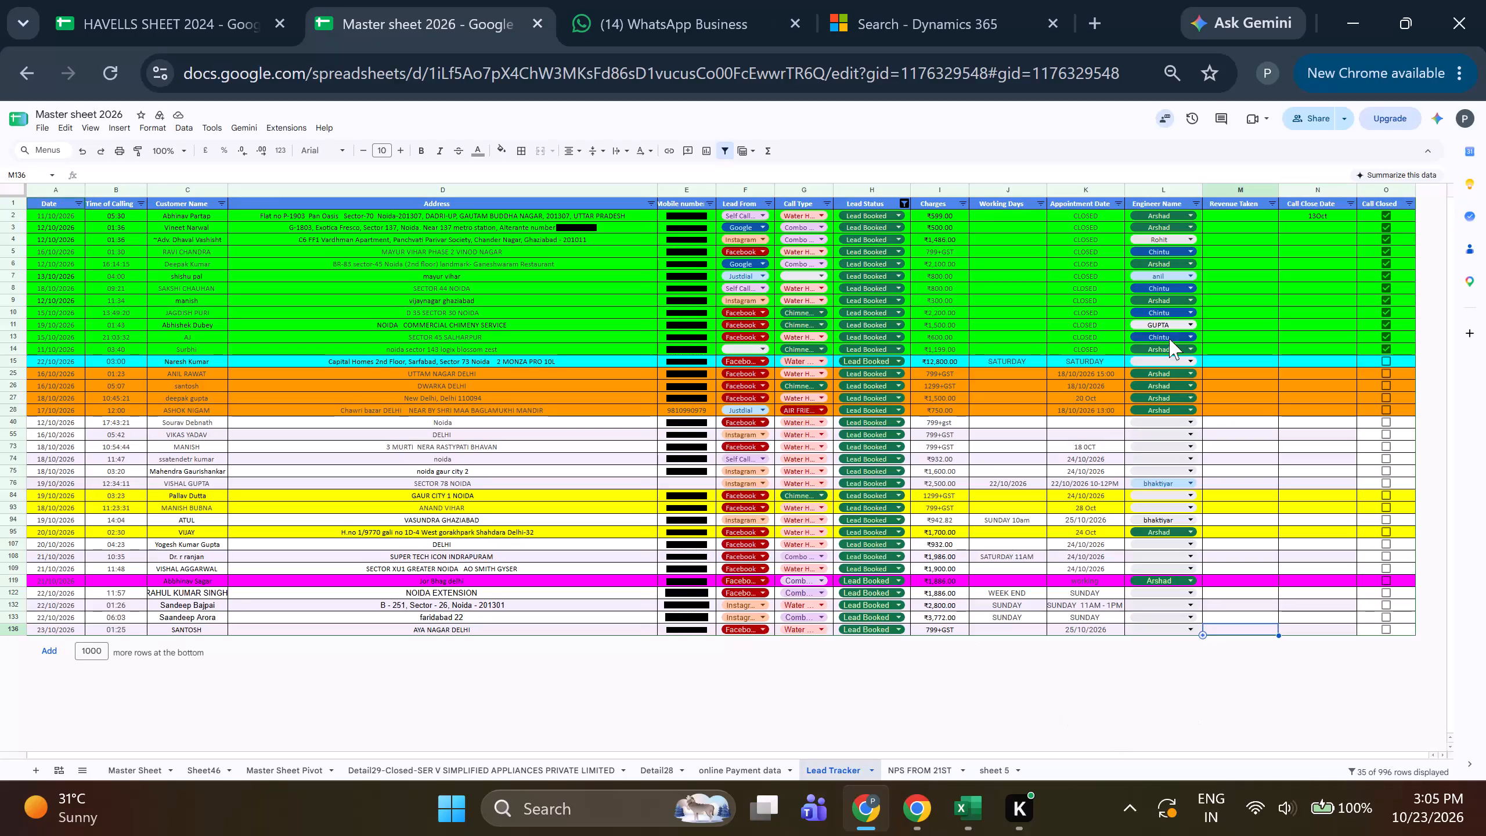
drag(942, 212, 958, 298)
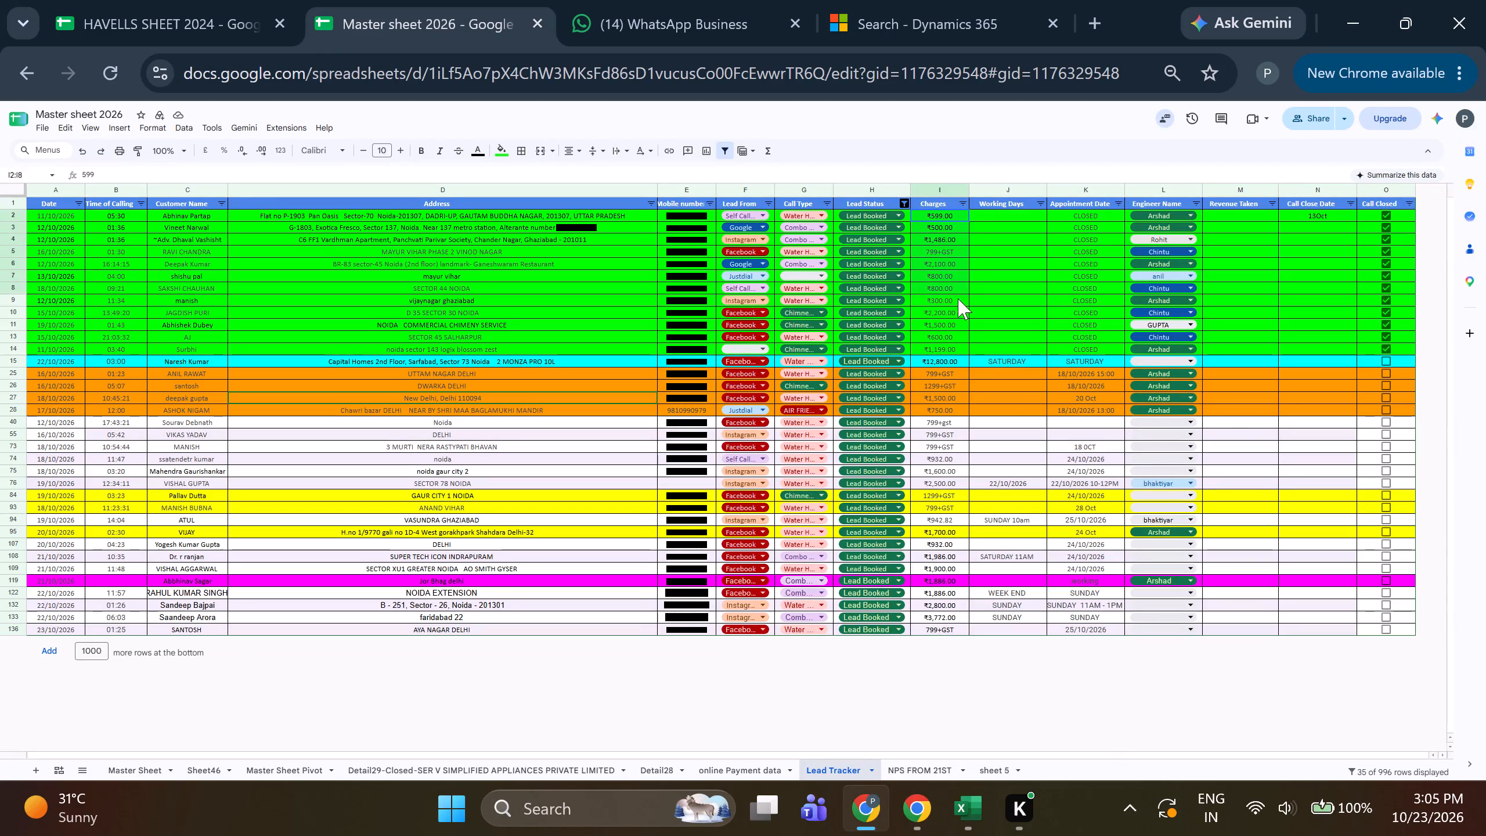
drag(958, 298, 946, 357)
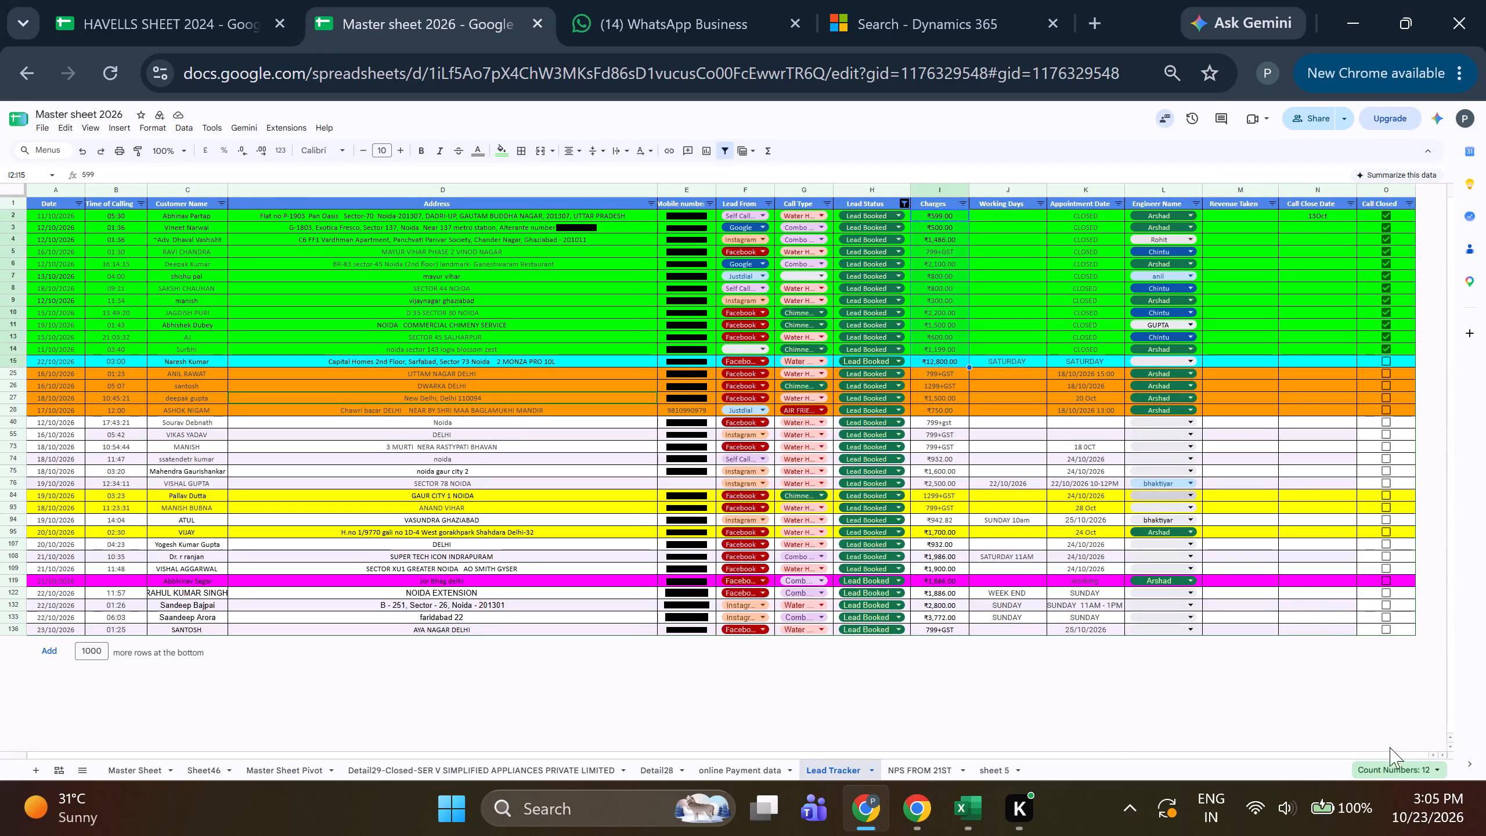
click(1399, 770)
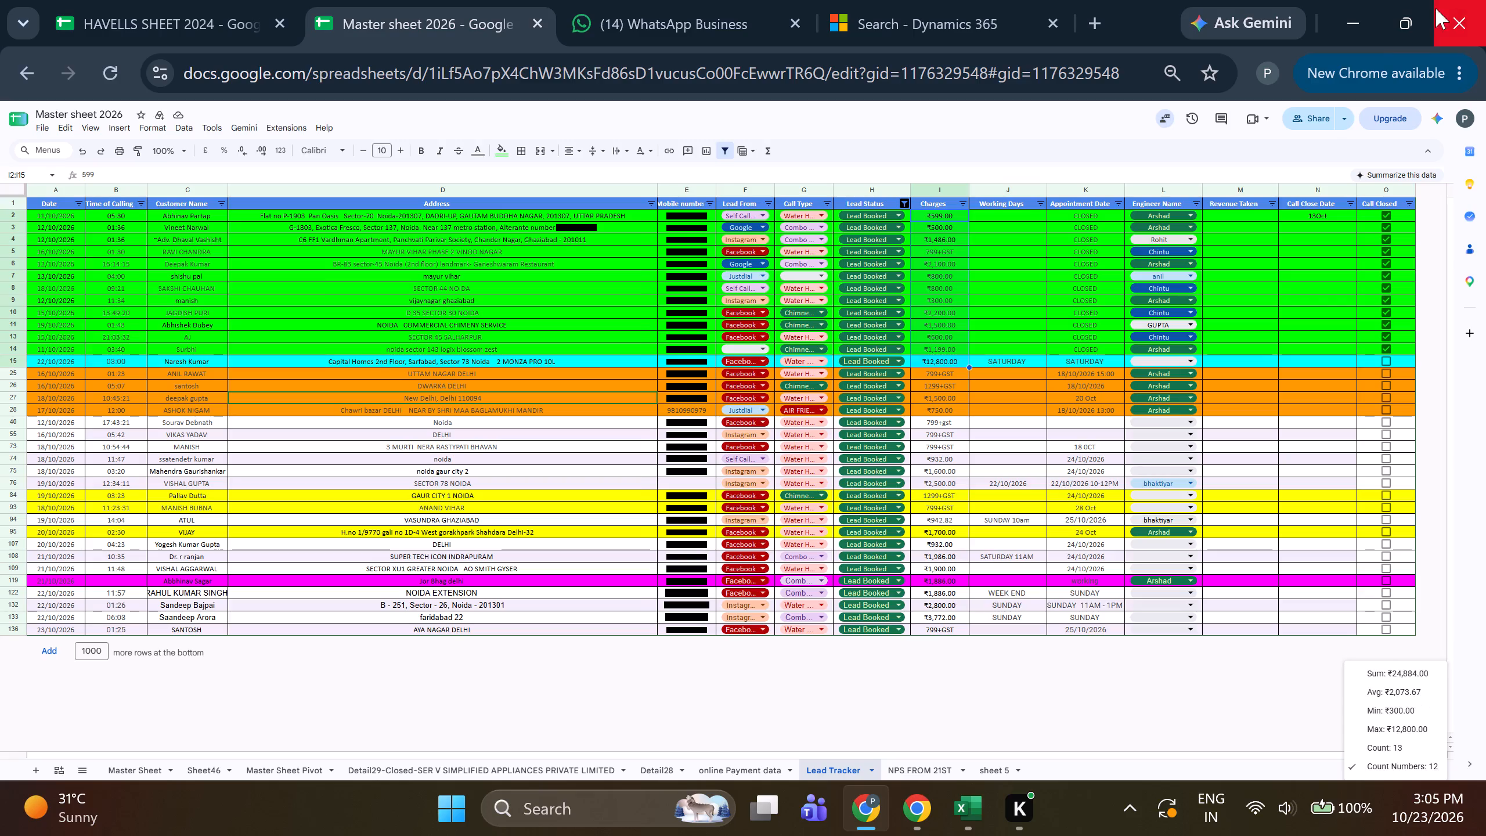
Examine the row 7 lead's entries from Appointment Date across to Call Closed.
click(1105, 280)
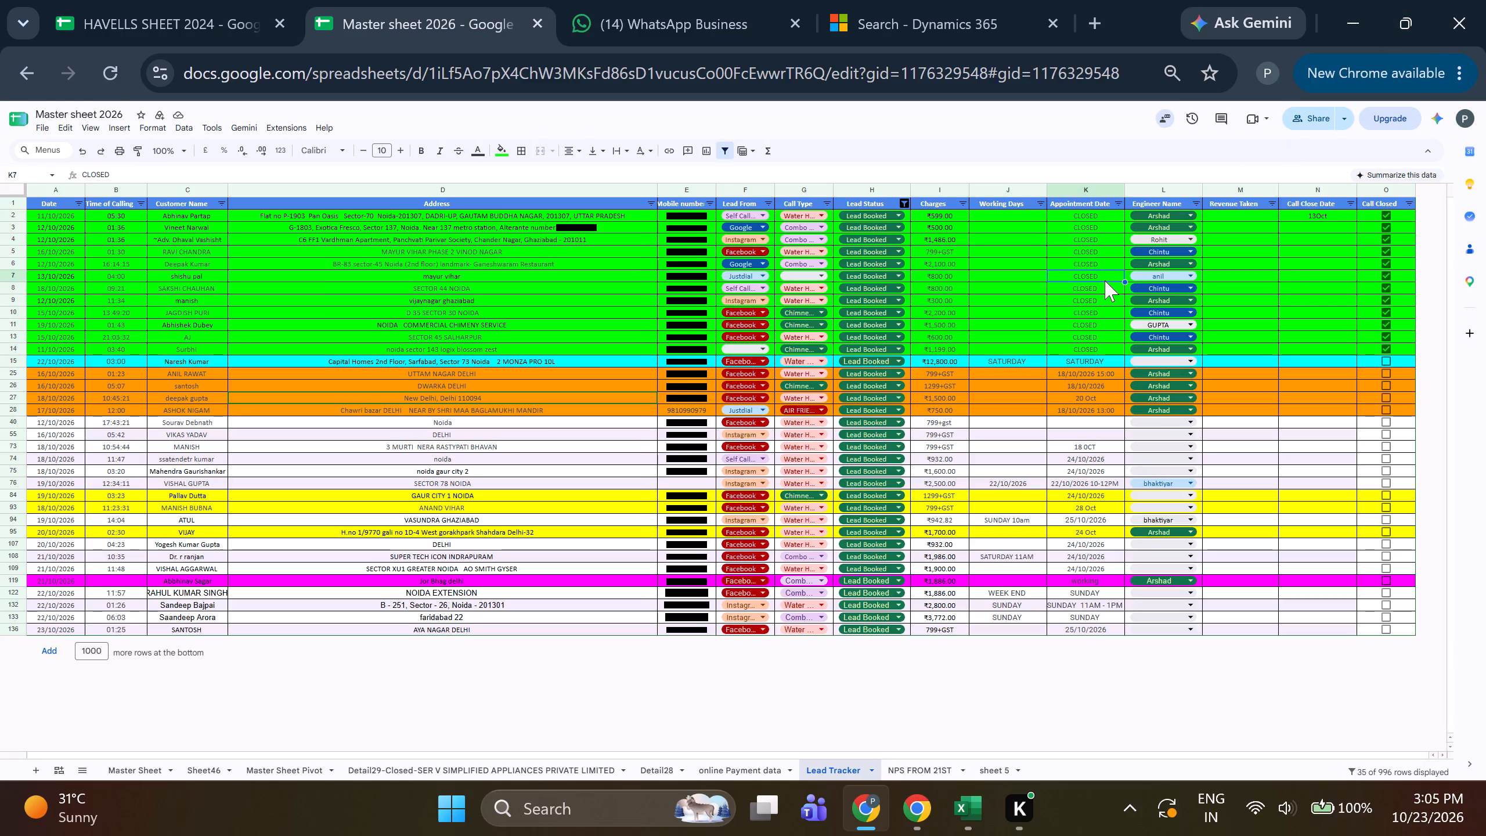
key(Right)
key(Right)
key(Right)
key(Right)
key(Right)
key(Right)
key(Right)
key(Right)
key(Right)
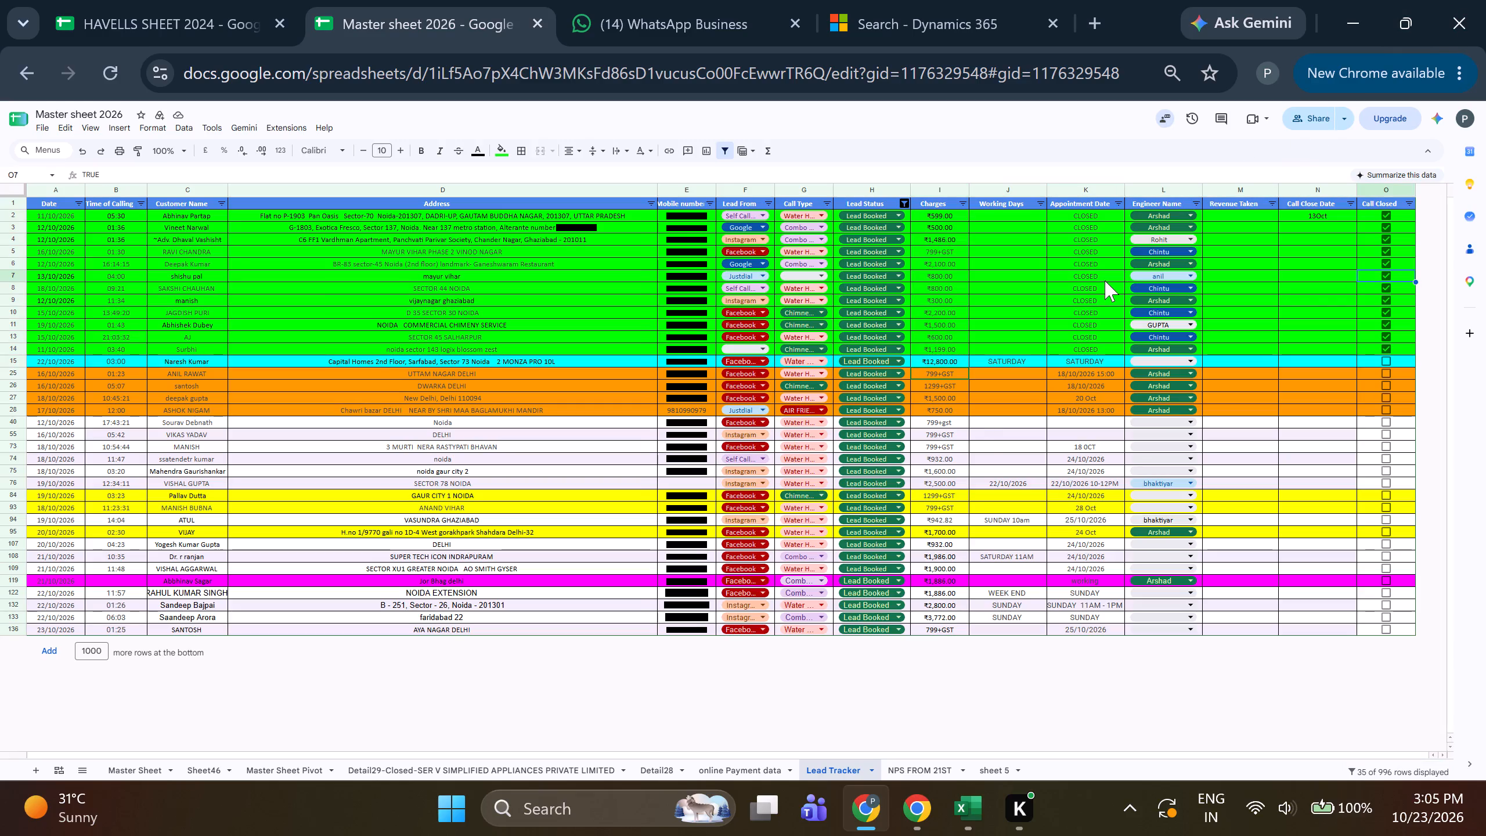
Remove the filter from the Lead Tracker so that leads of every status are listed.
click(481, 369)
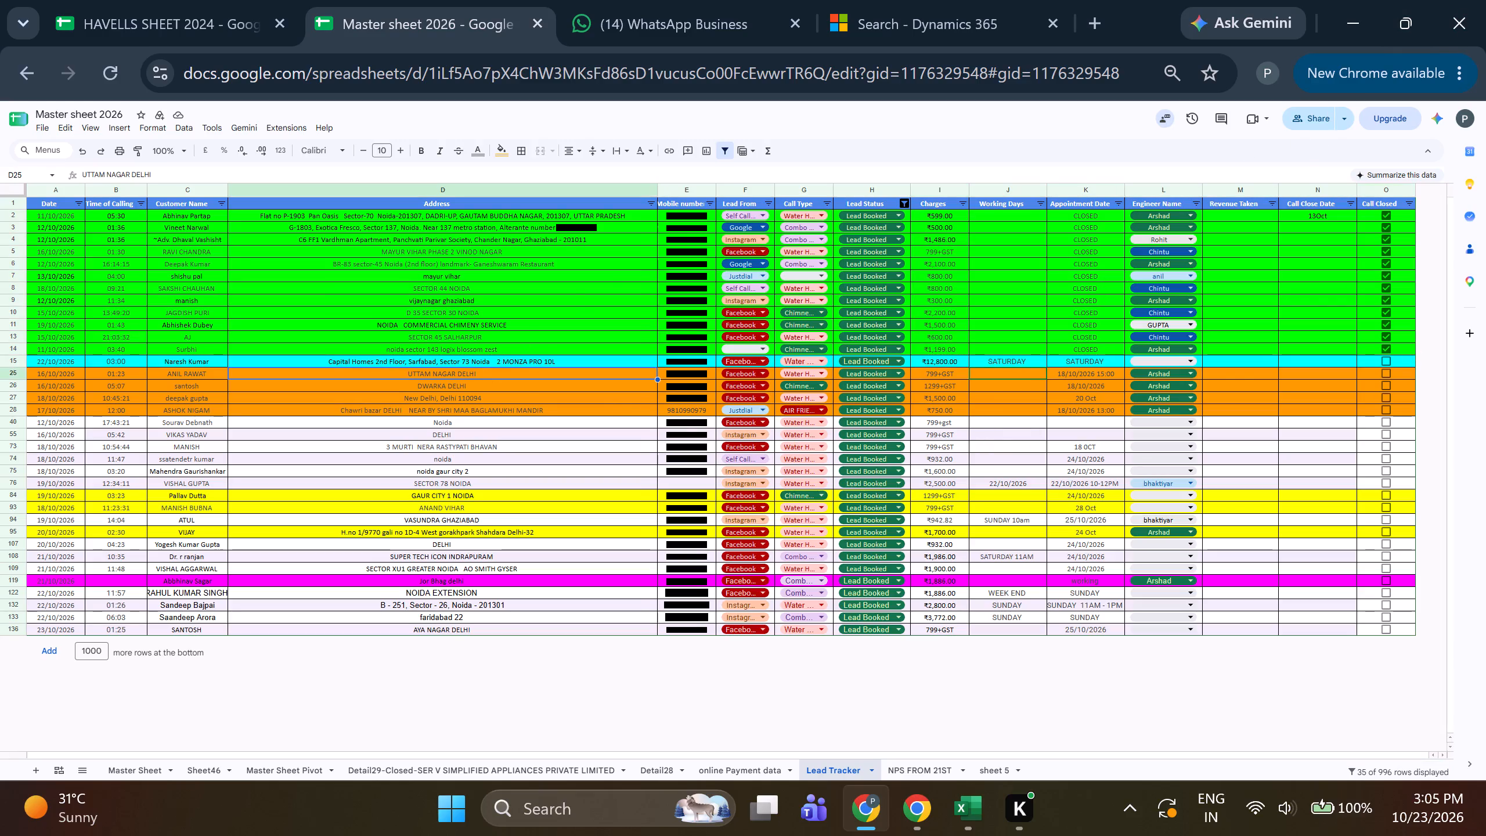
click(724, 153)
scroll(1010, 449, up, 3)
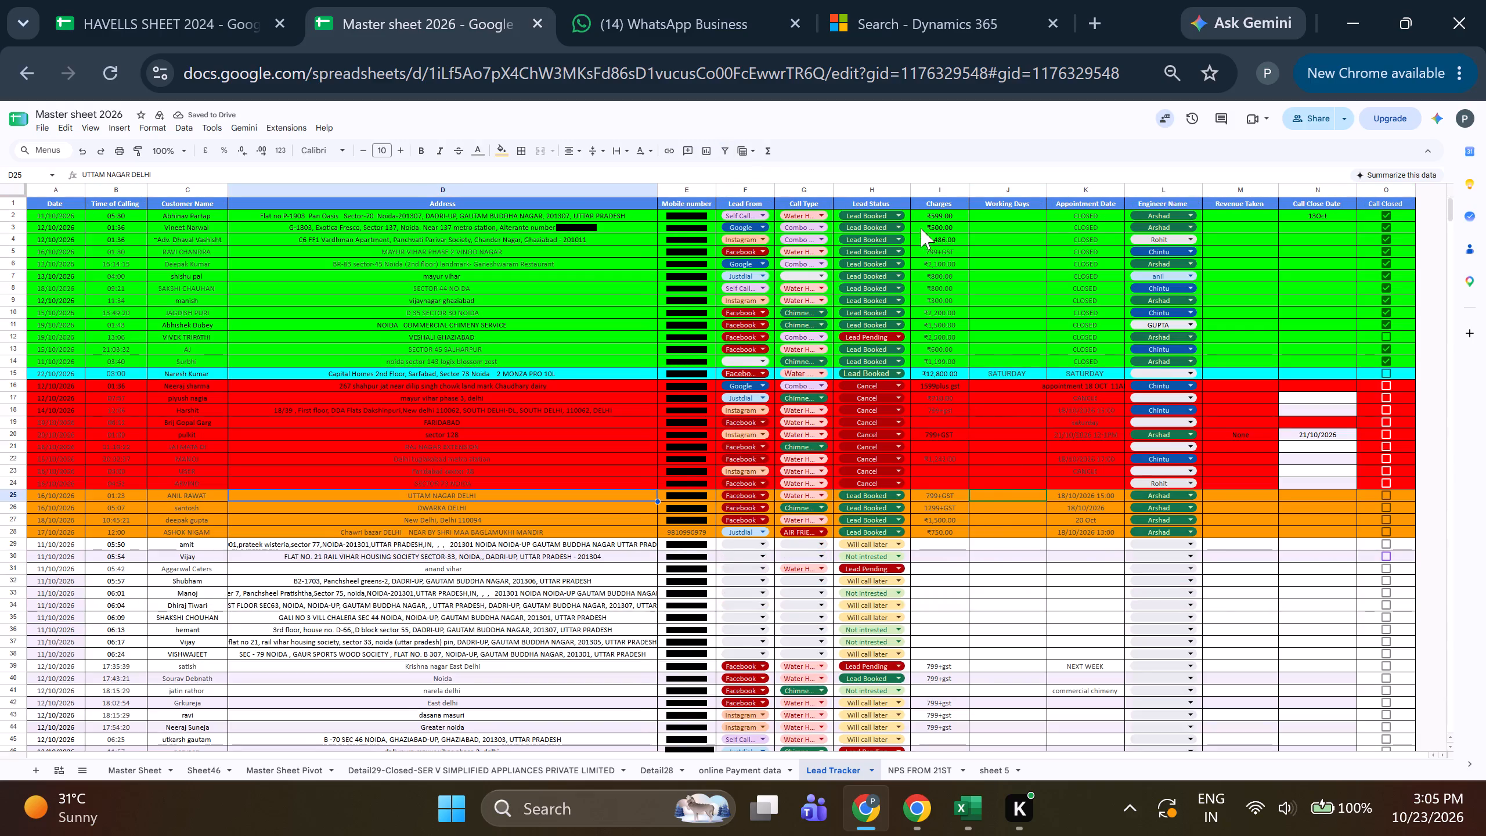
Select the Charges cells in rows 2 to 15 of the unfiltered list and examine their summary statistics.
drag(929, 211, 936, 366)
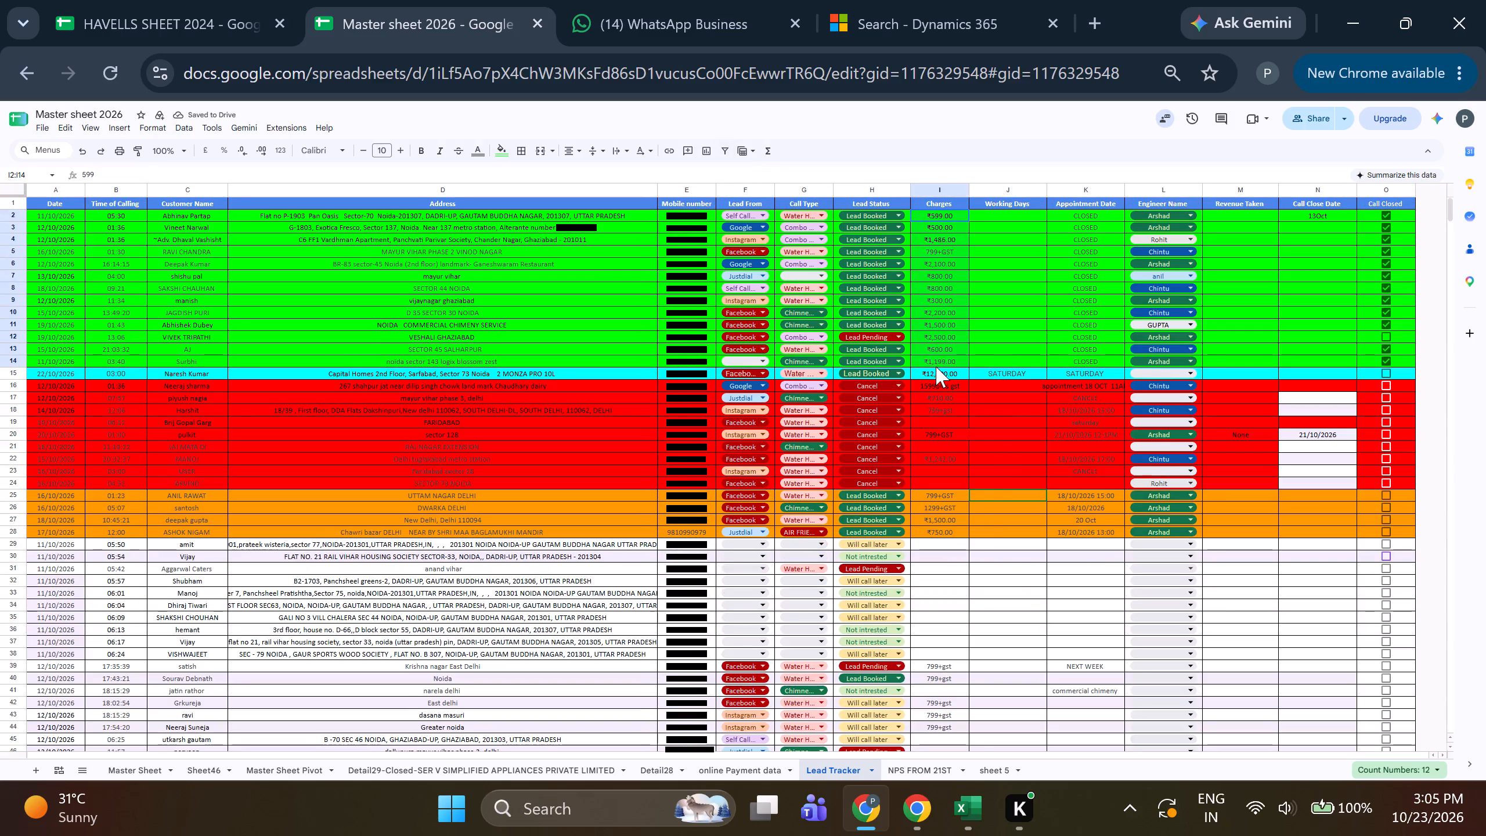
drag(936, 366, 936, 370)
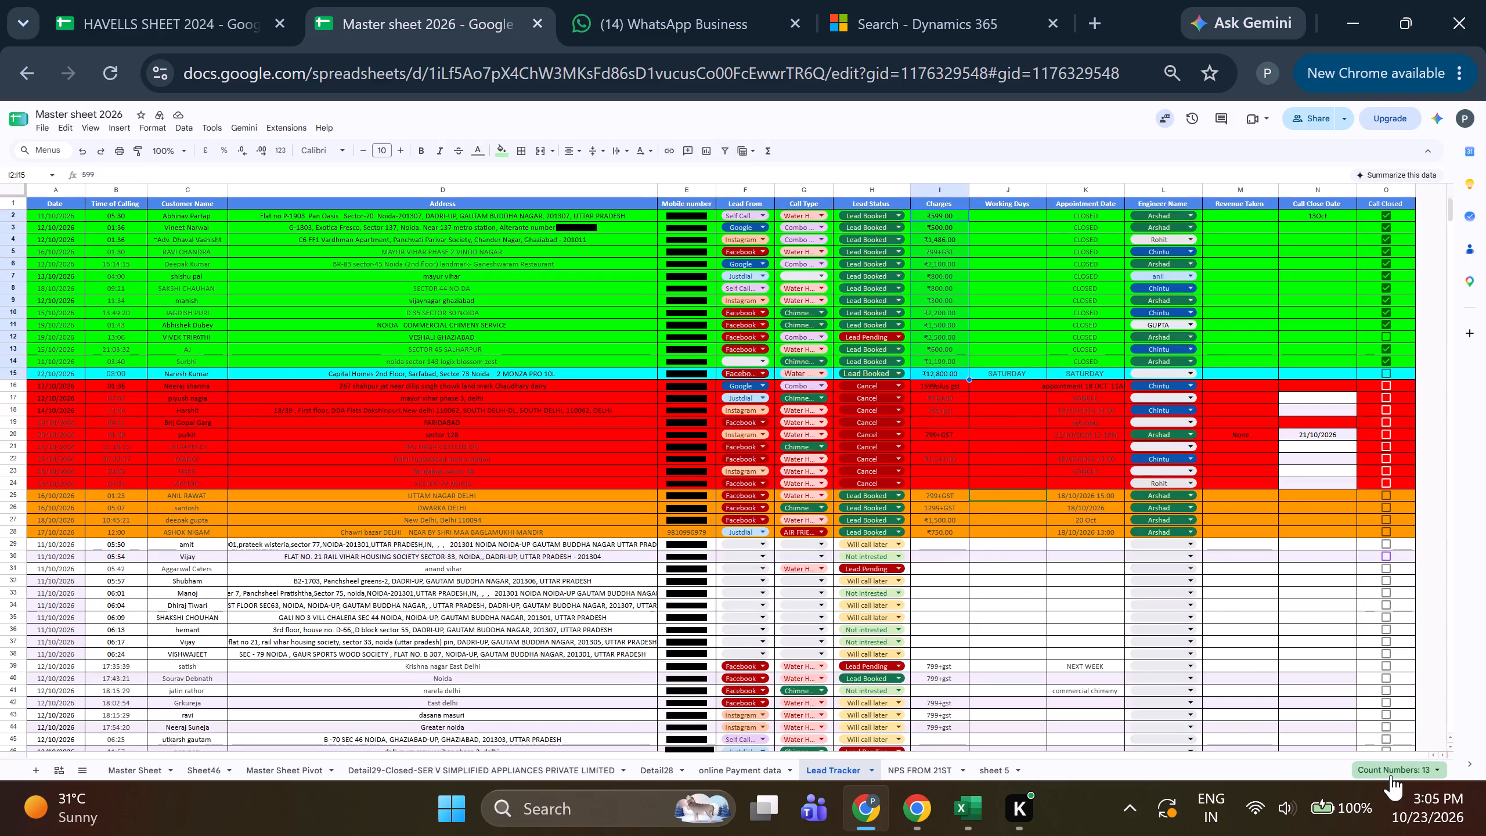
click(1391, 775)
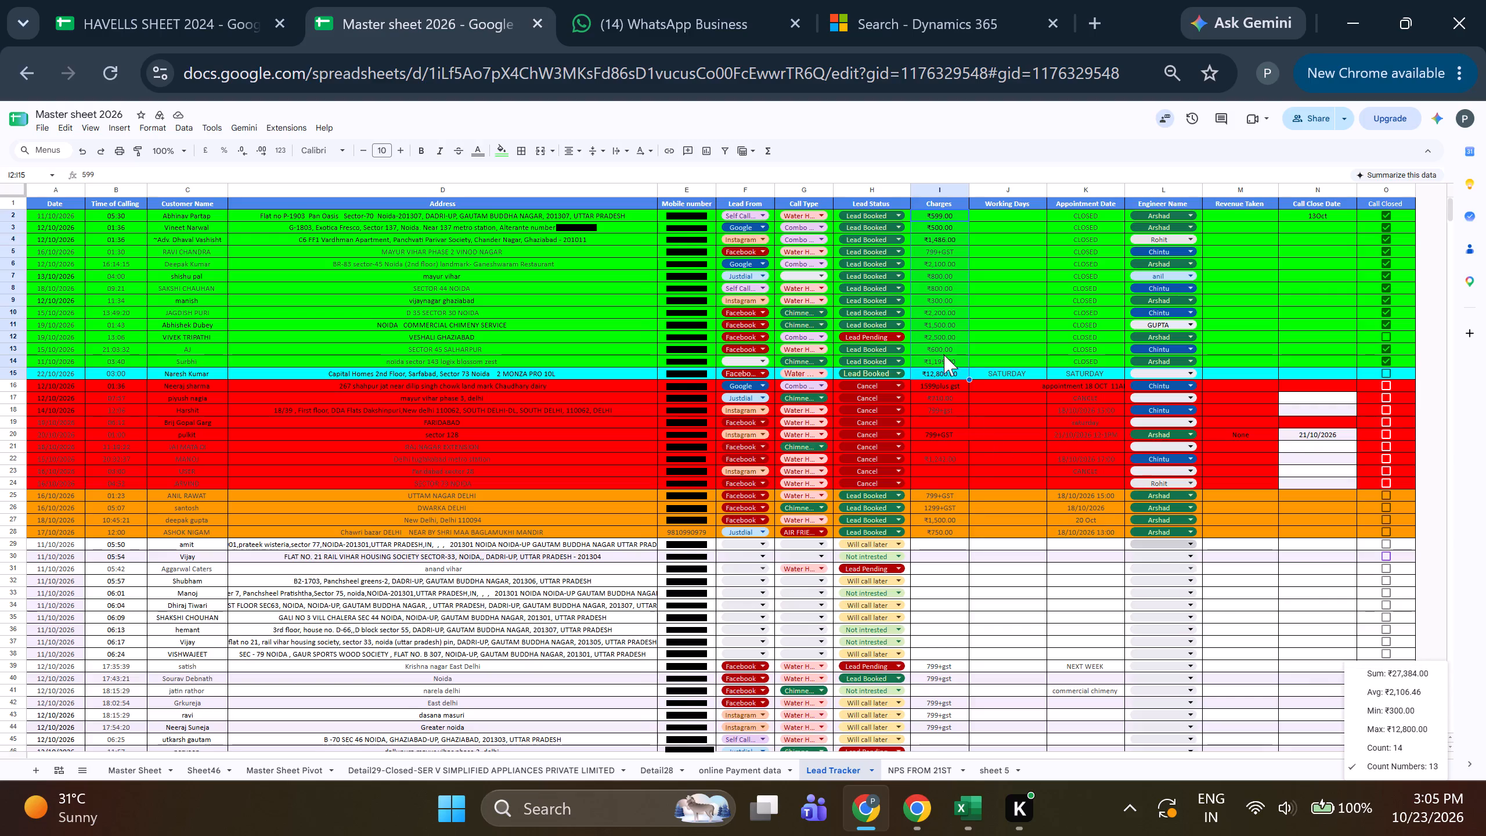
Set the Lead Status of the green lead in row 12 to Lead Booked.
click(964, 336)
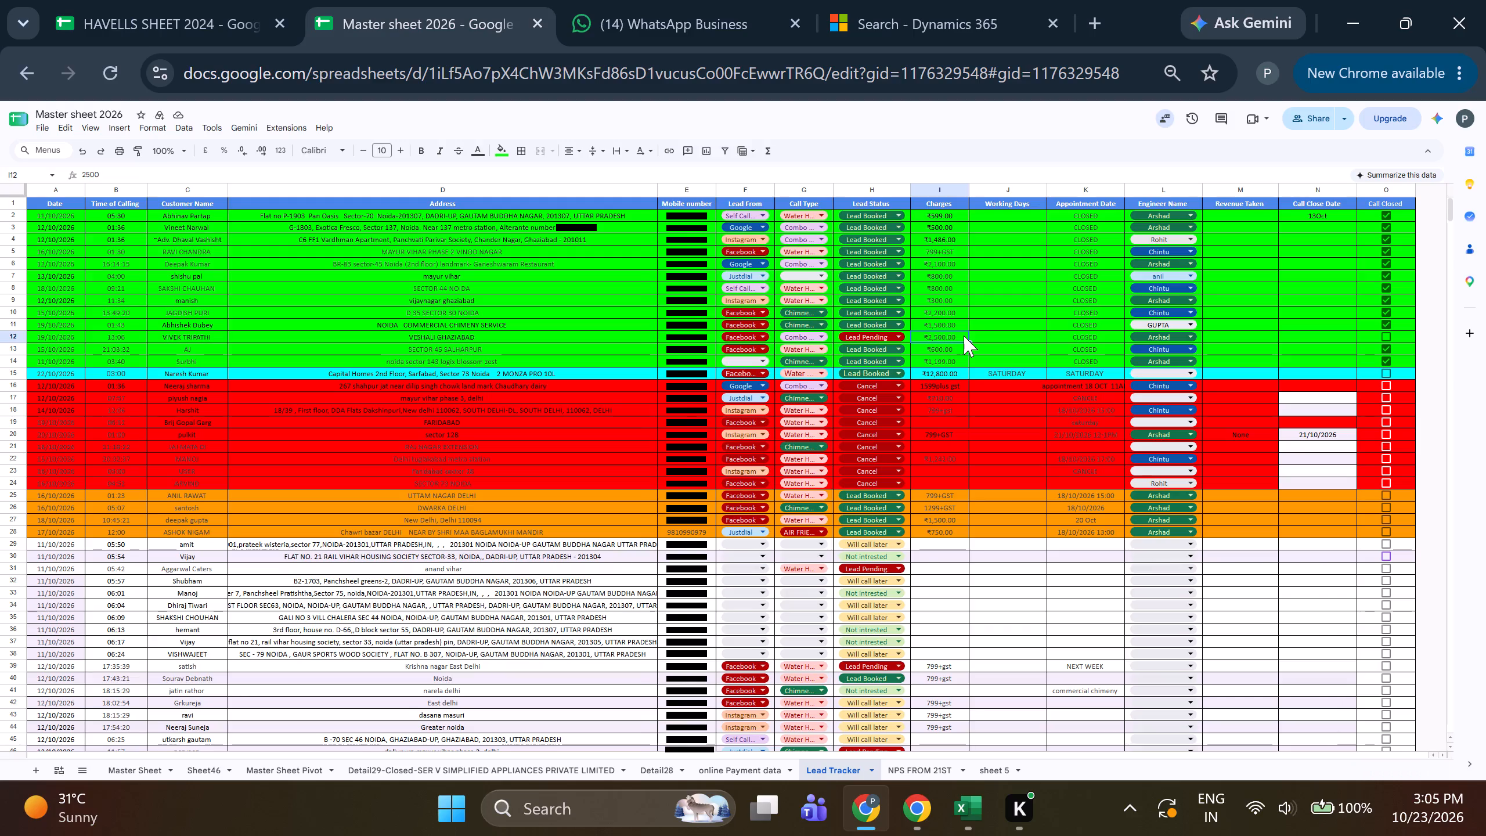
scroll(962, 611, down, 1)
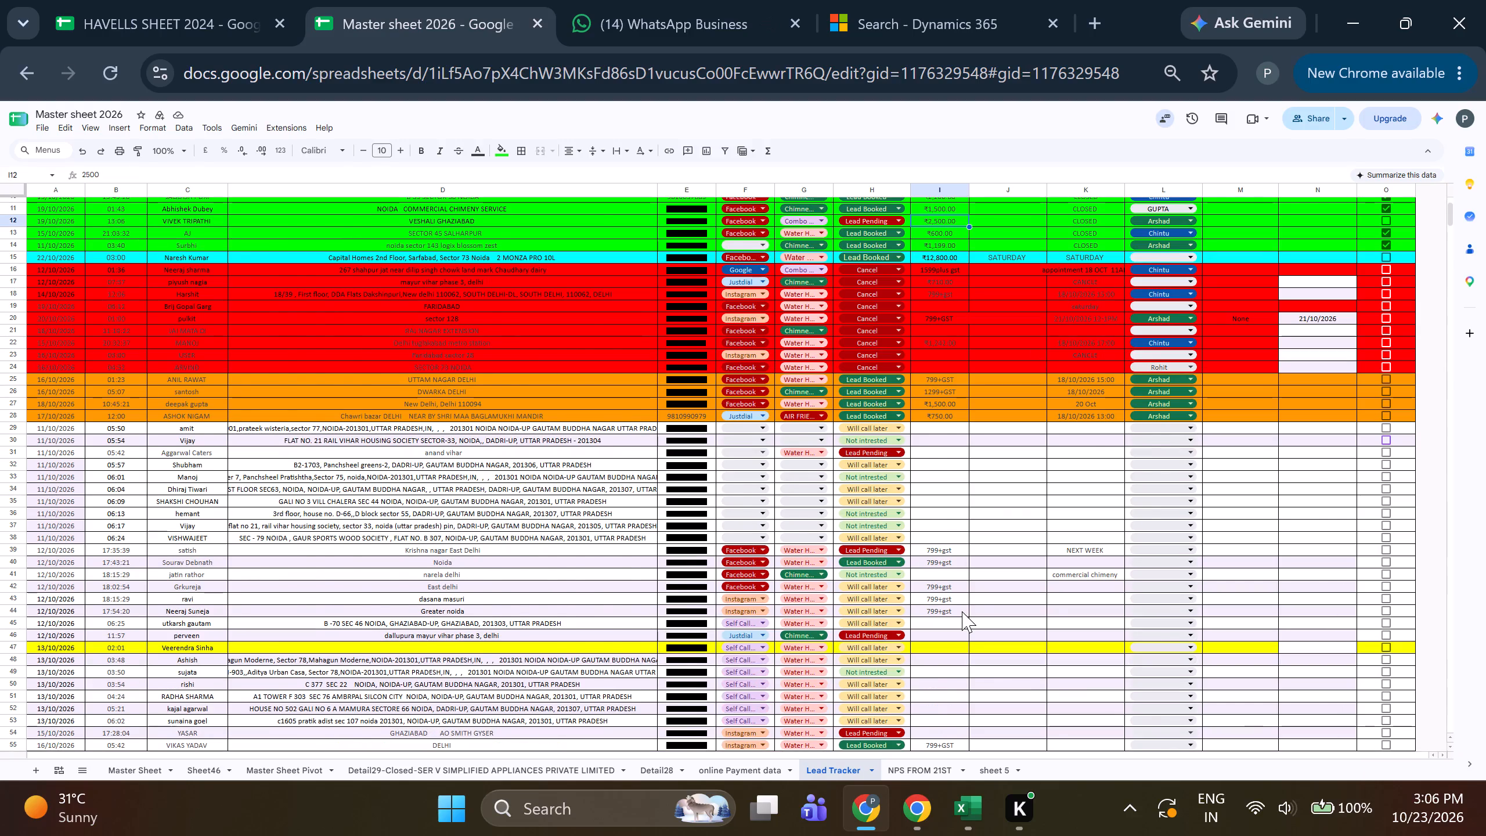
scroll(962, 611, up, 2)
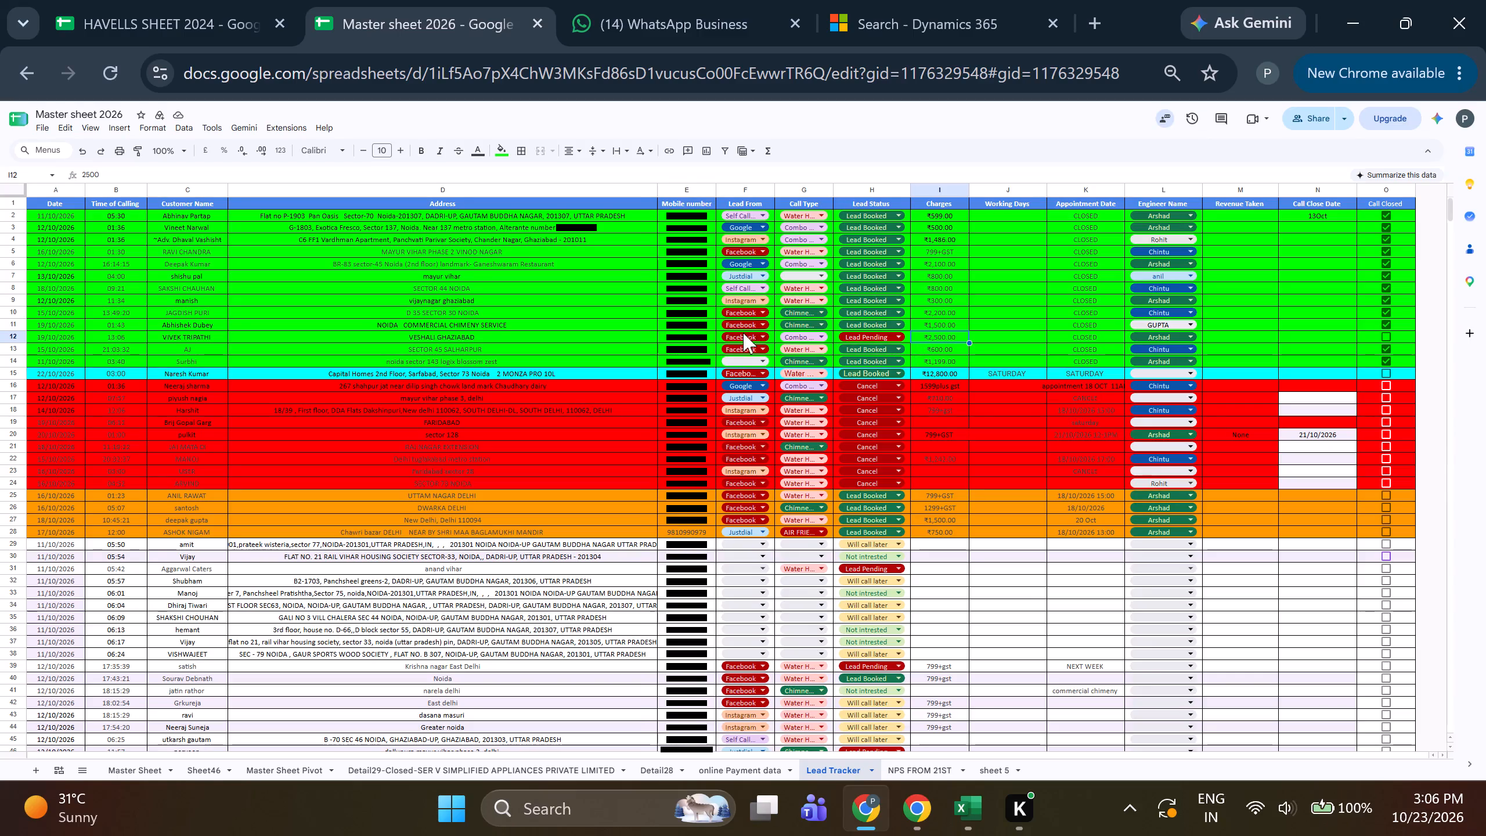
click(667, 334)
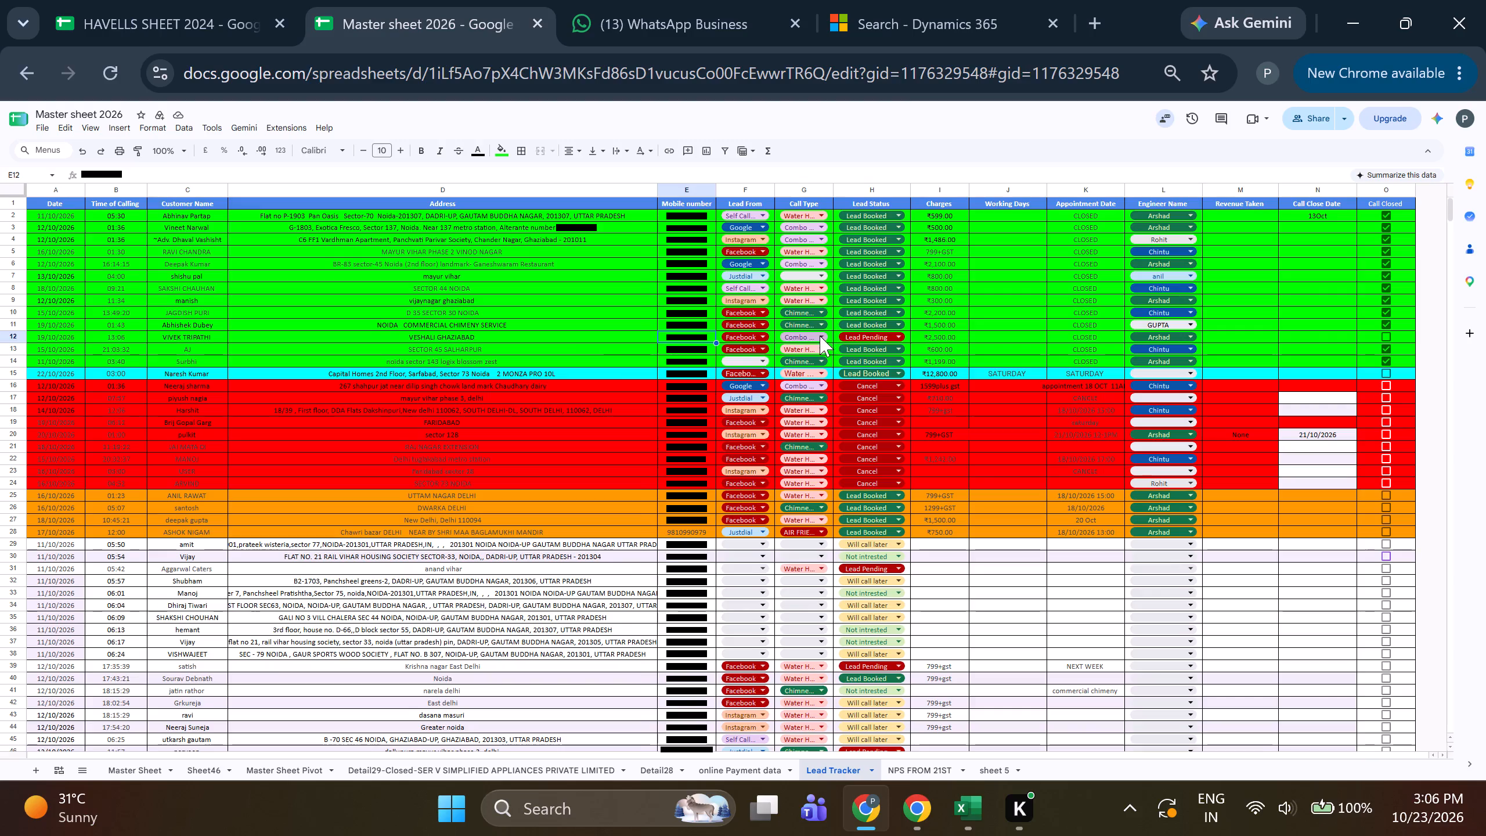
click(851, 336)
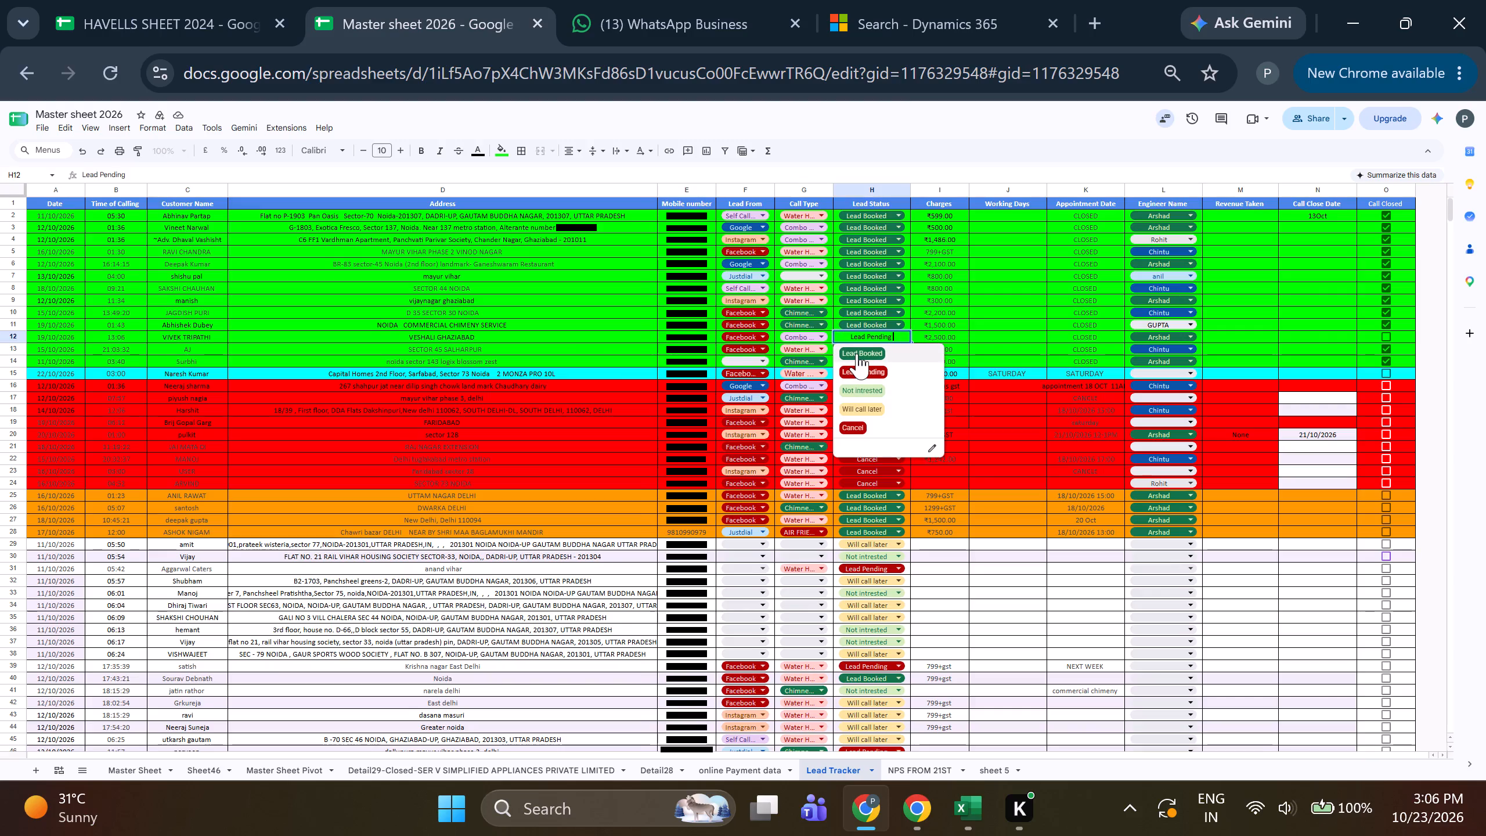
click(857, 354)
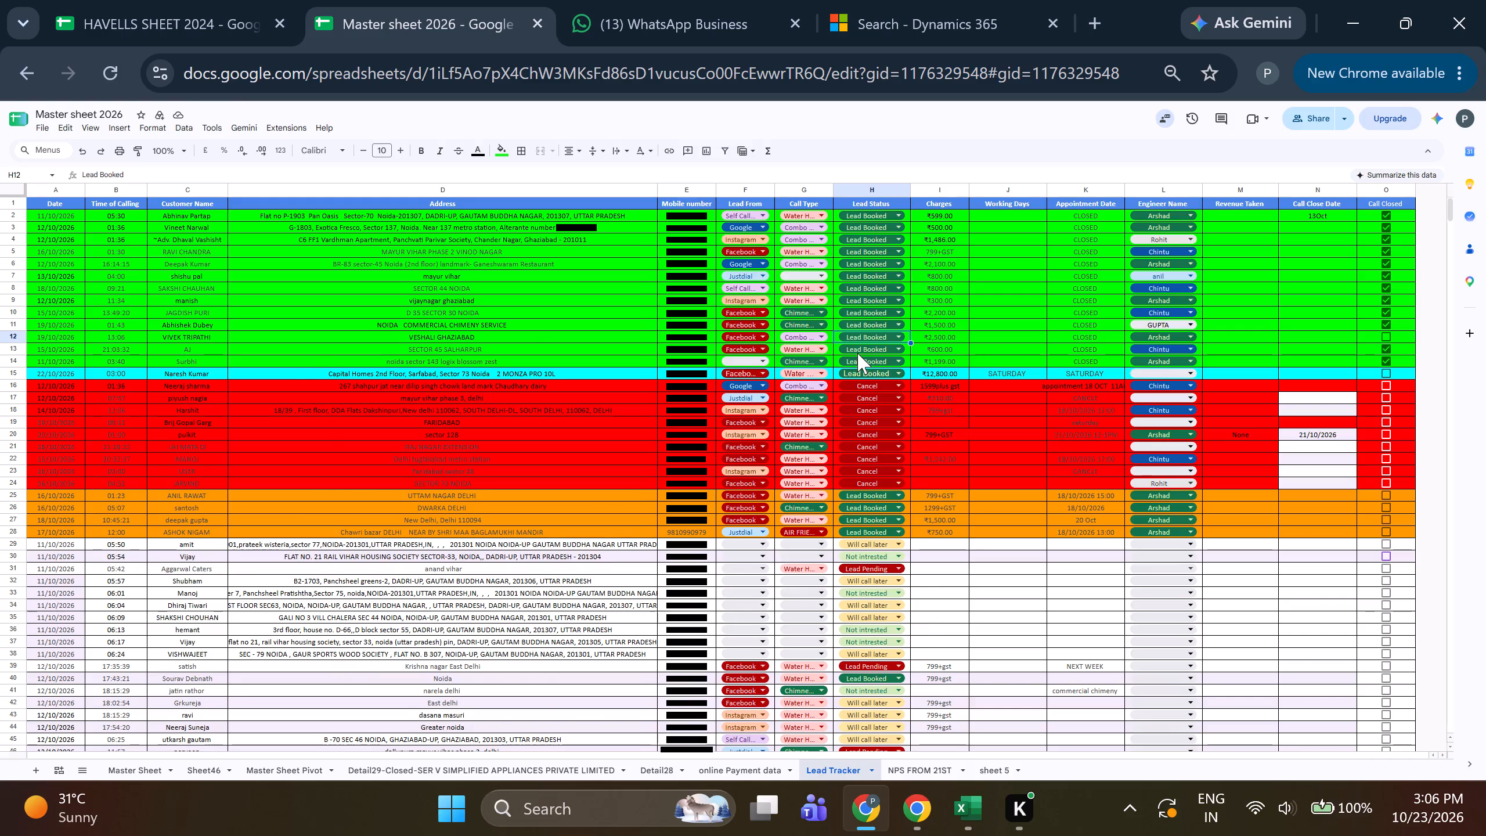
Look through the unfiltered leads below the coloured groups and examine their row colours and lead statuses.
scroll(899, 439, down, 2)
scroll(471, 560, down, 1)
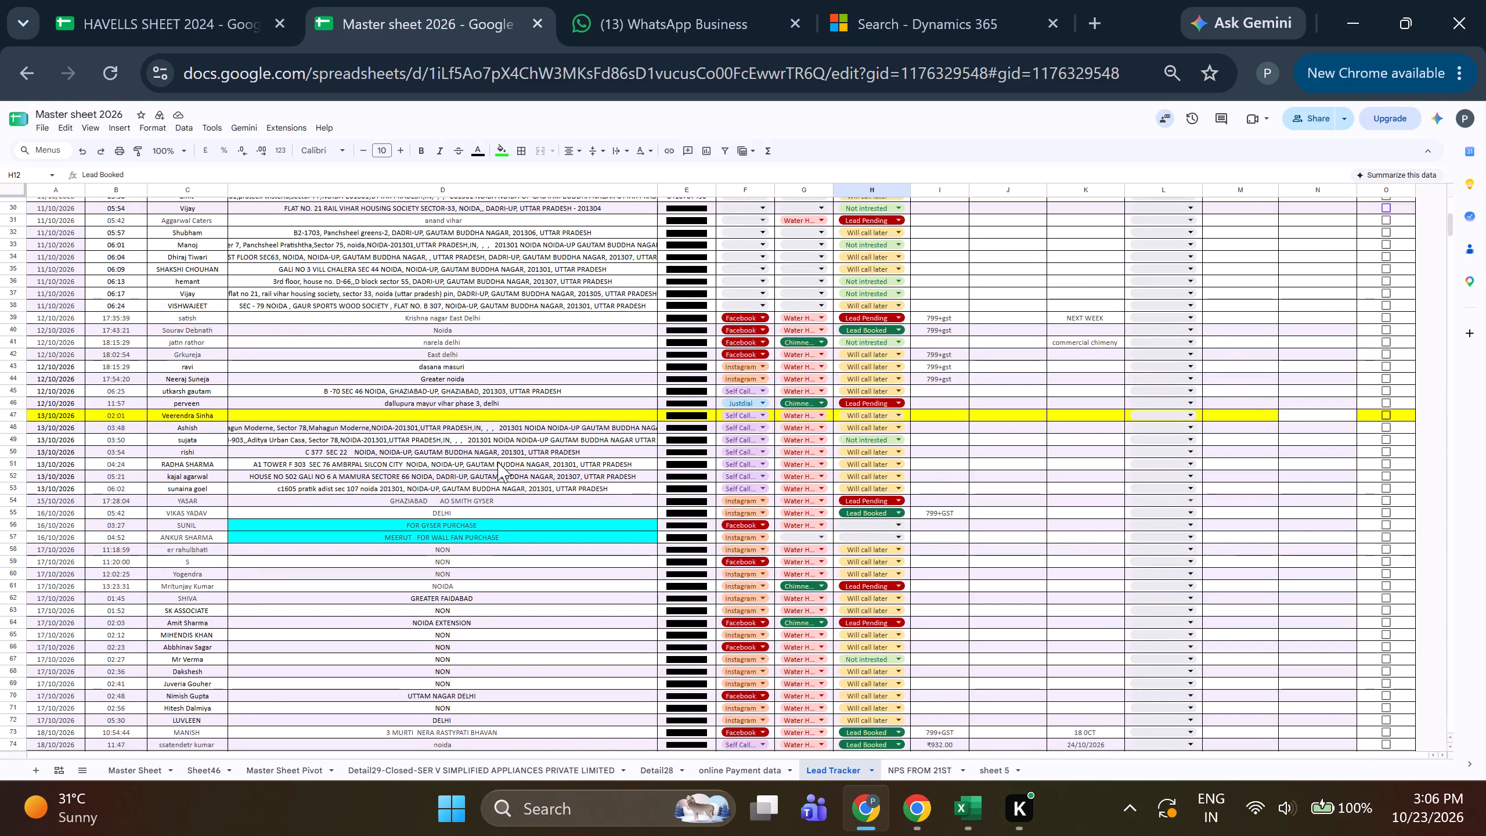
scroll(544, 516, down, 4)
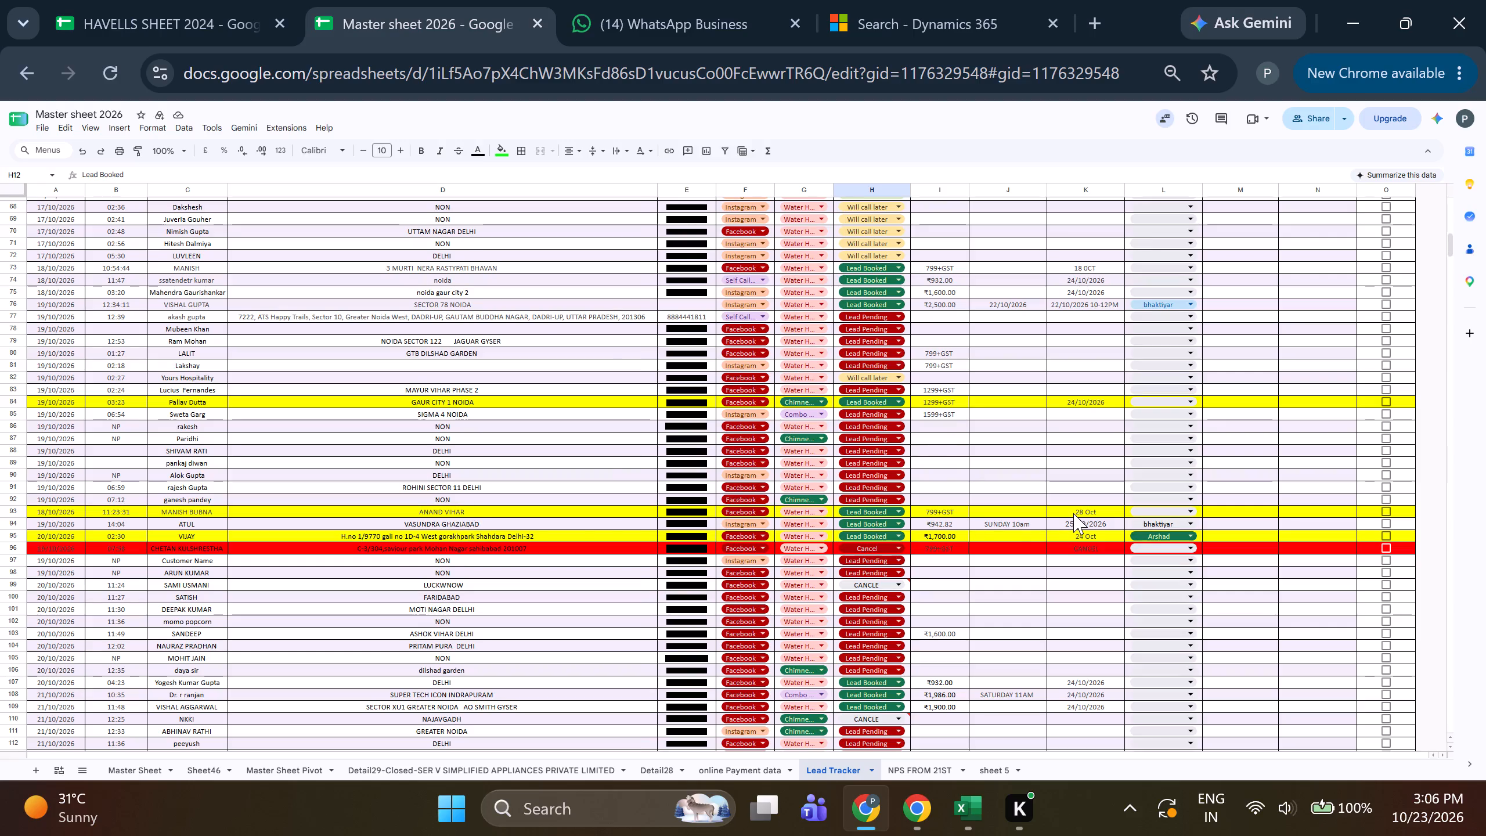
click(579, 540)
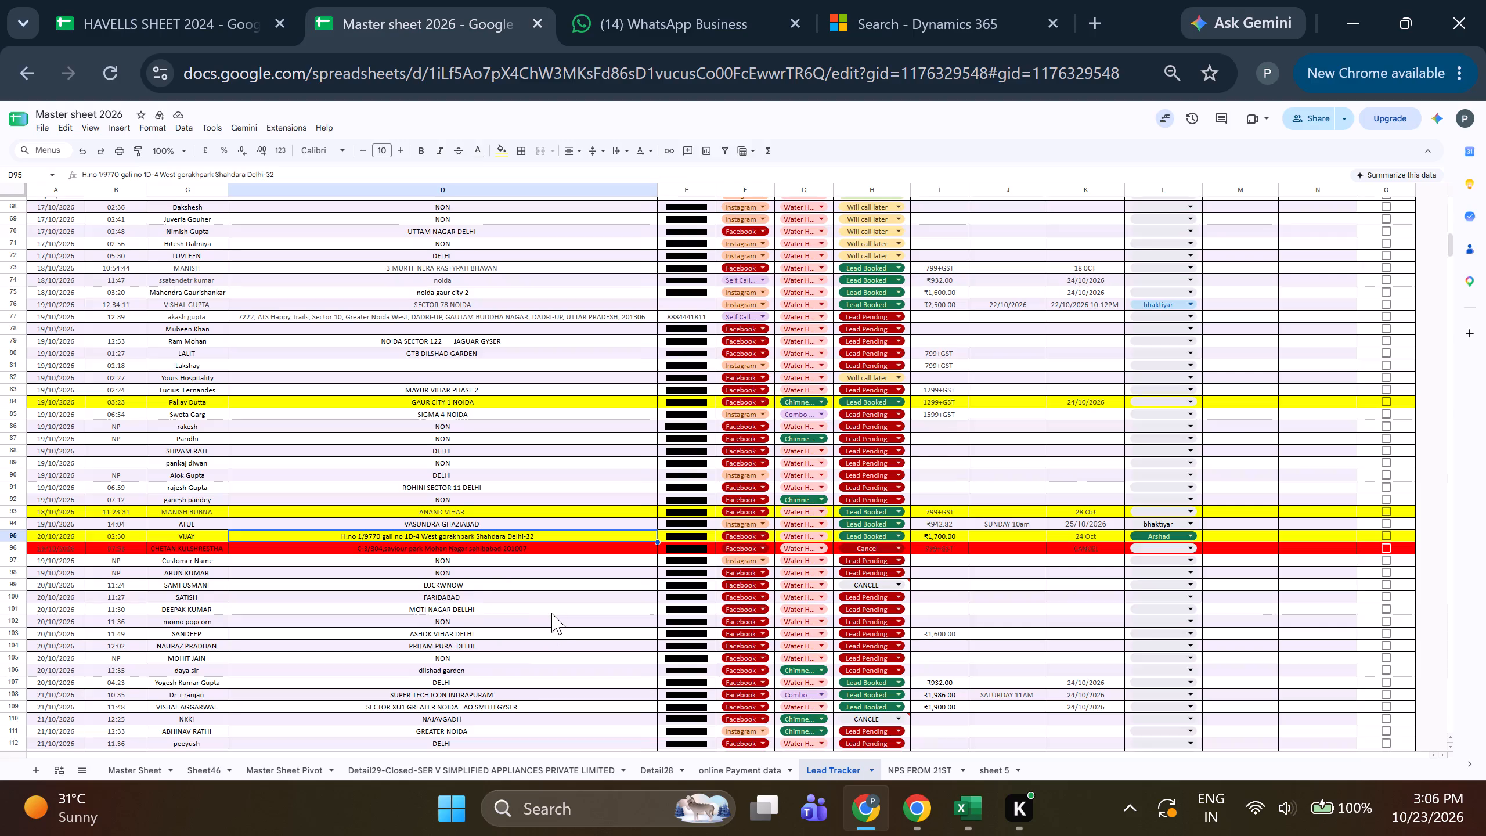
scroll(611, 583, down, 1)
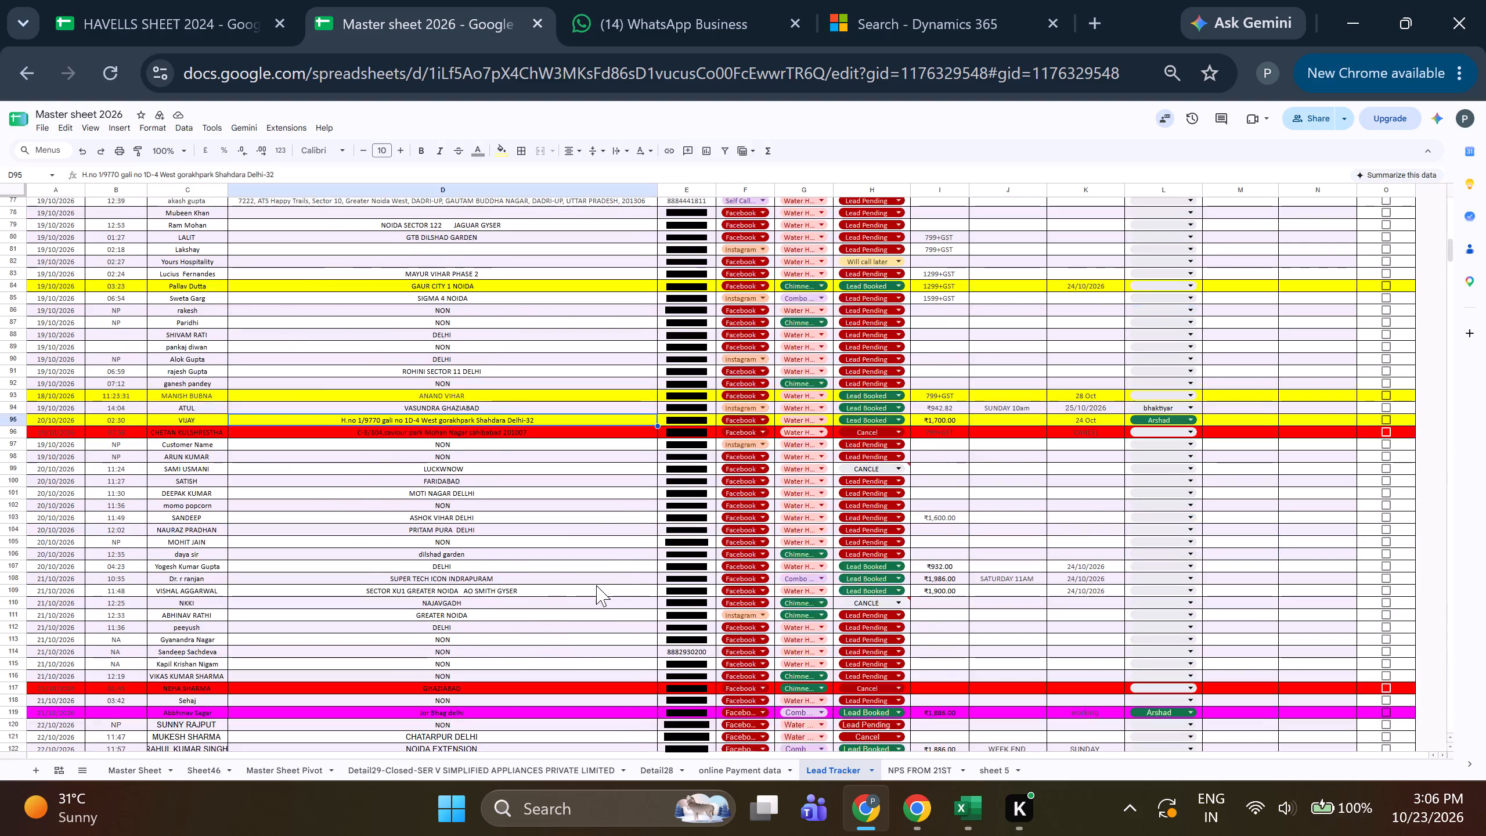
scroll(594, 586, down, 3)
scroll(626, 569, up, 5)
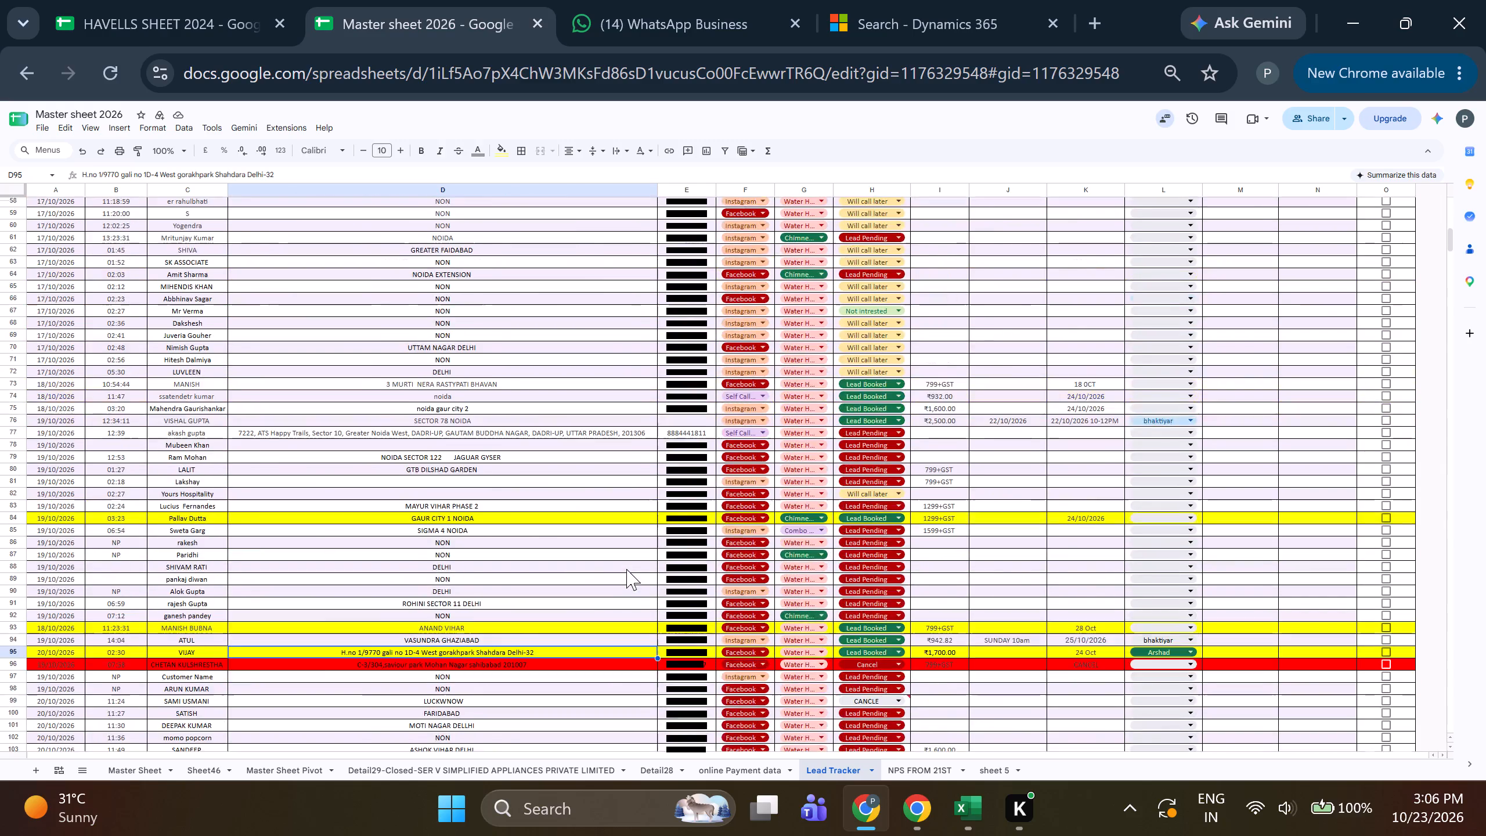
scroll(626, 569, up, 8)
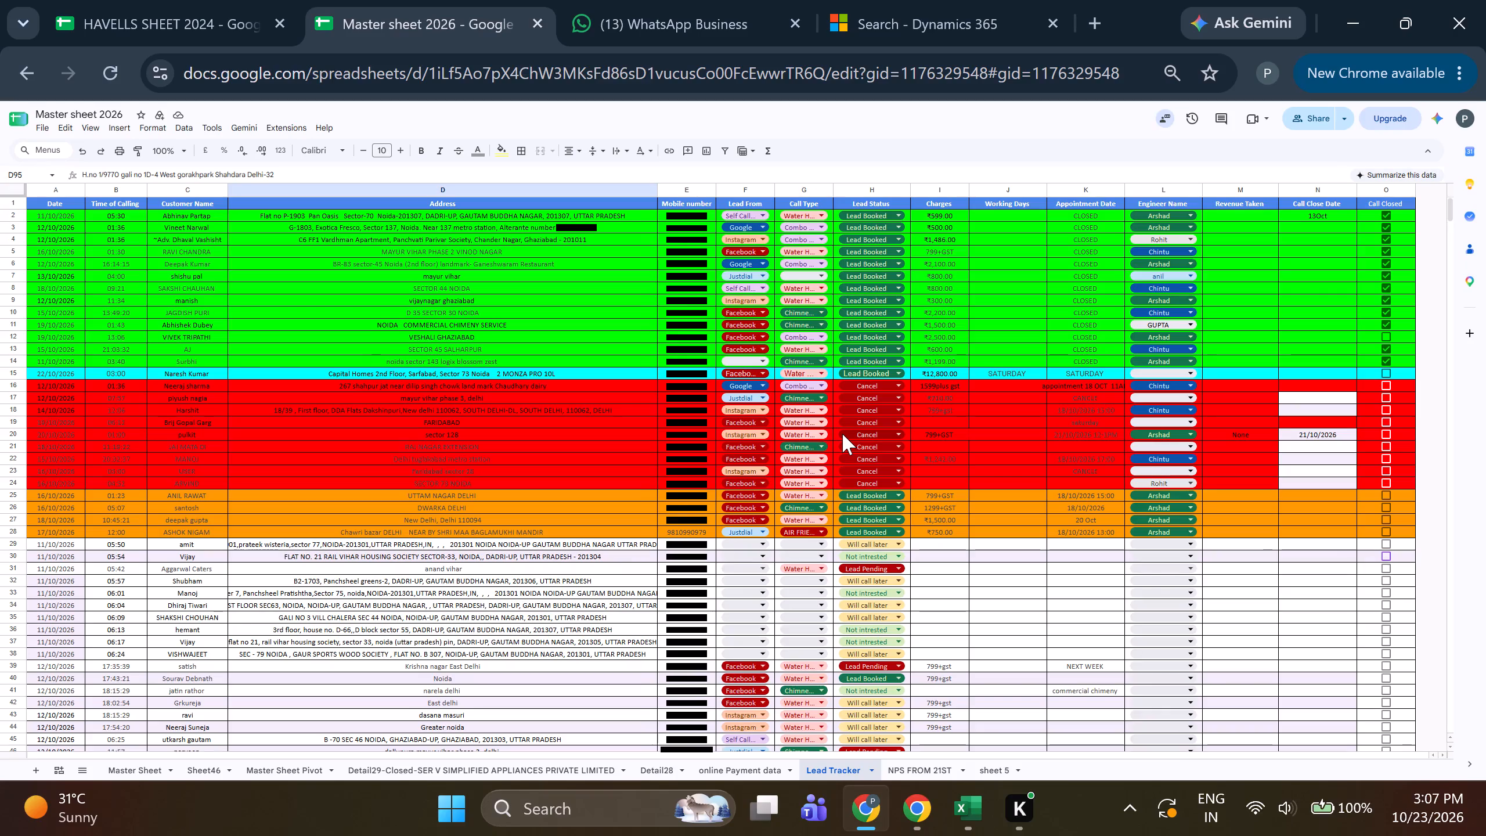
Filter the Lead Tracker by Lead Status so that only Lead Booked rows are listed.
click(722, 156)
click(905, 207)
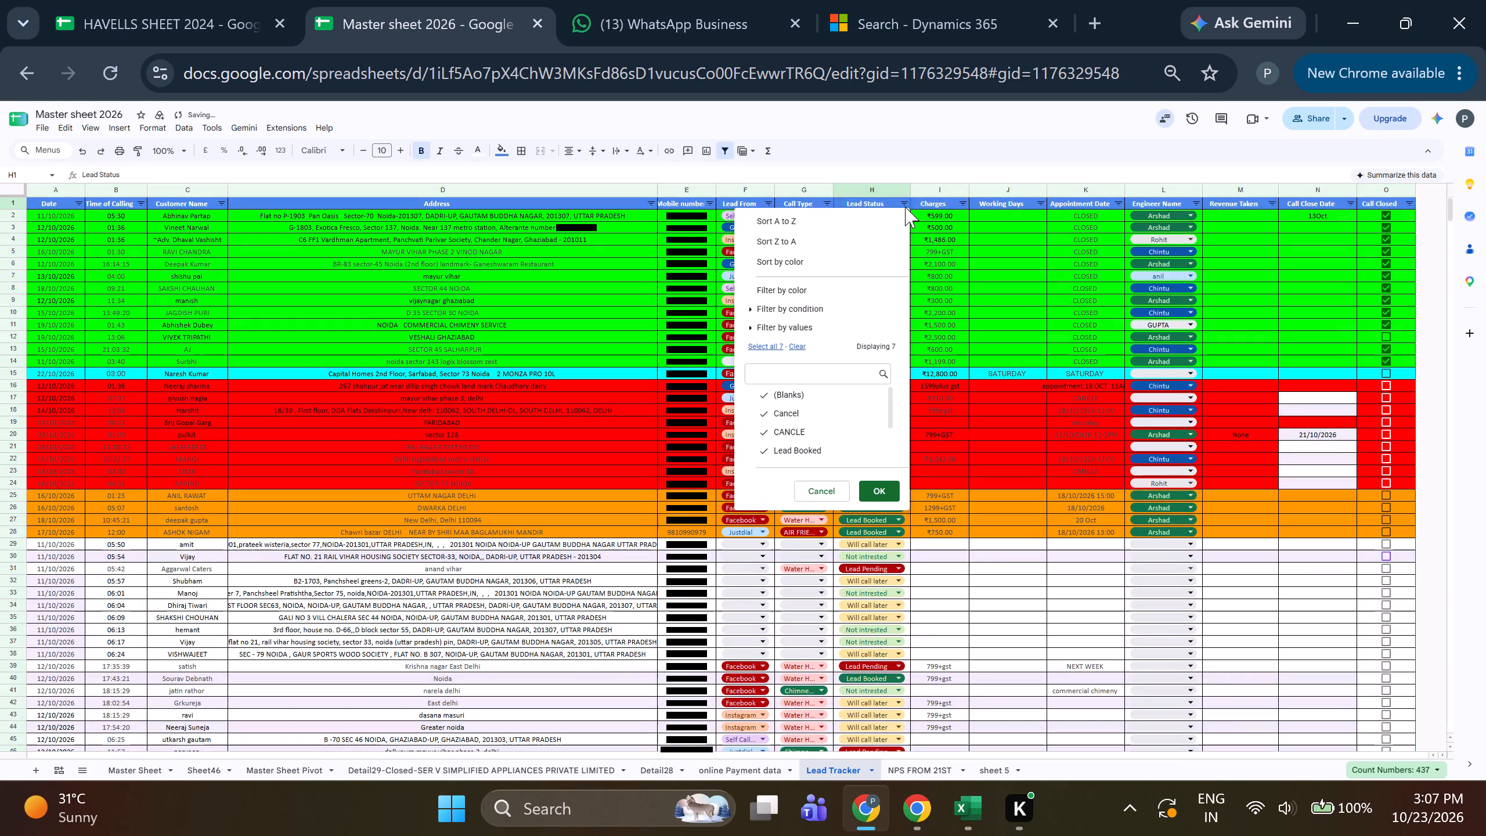
click(805, 345)
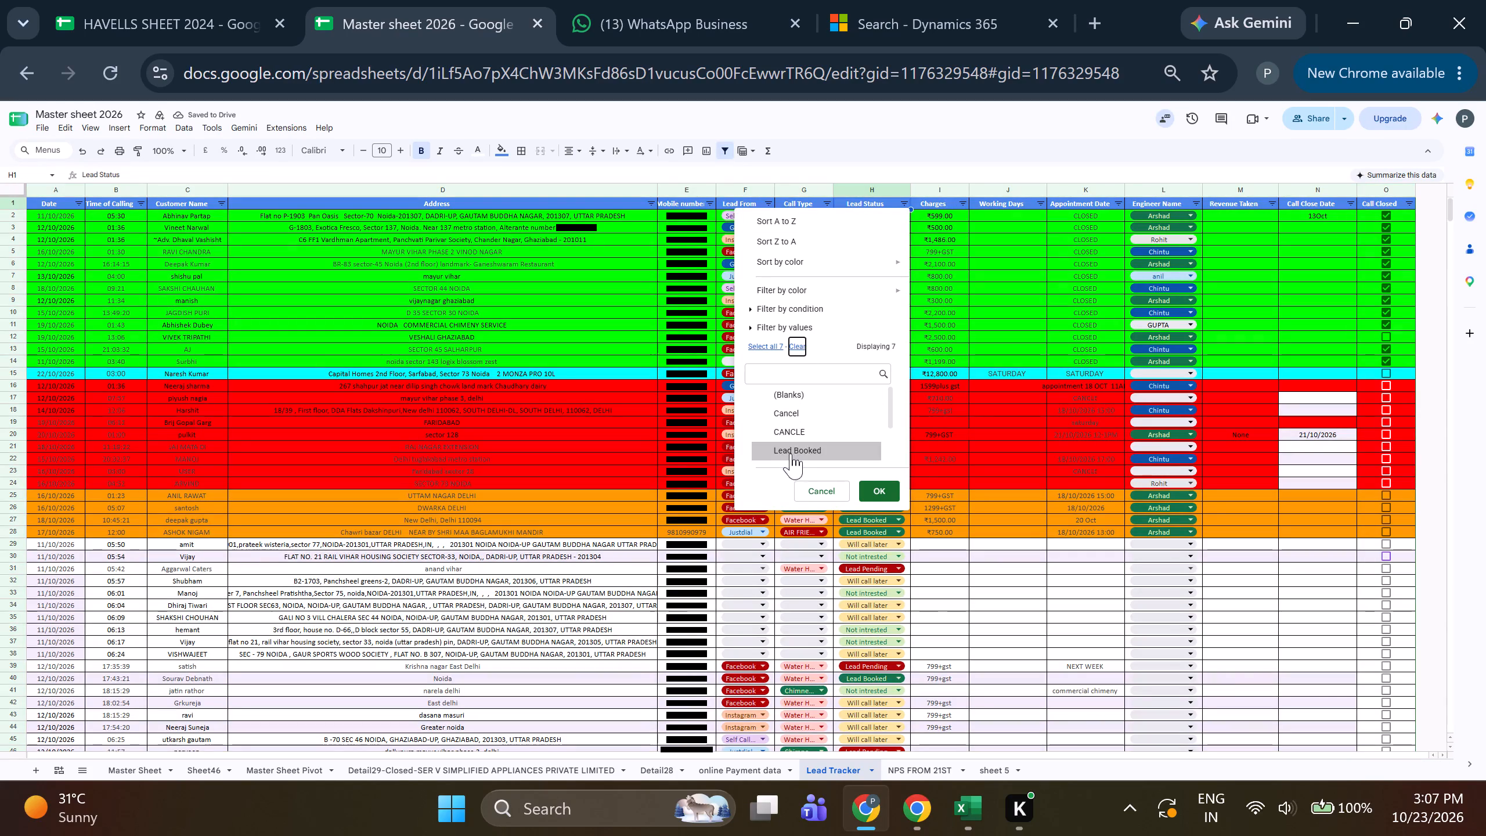
click(799, 455)
click(875, 485)
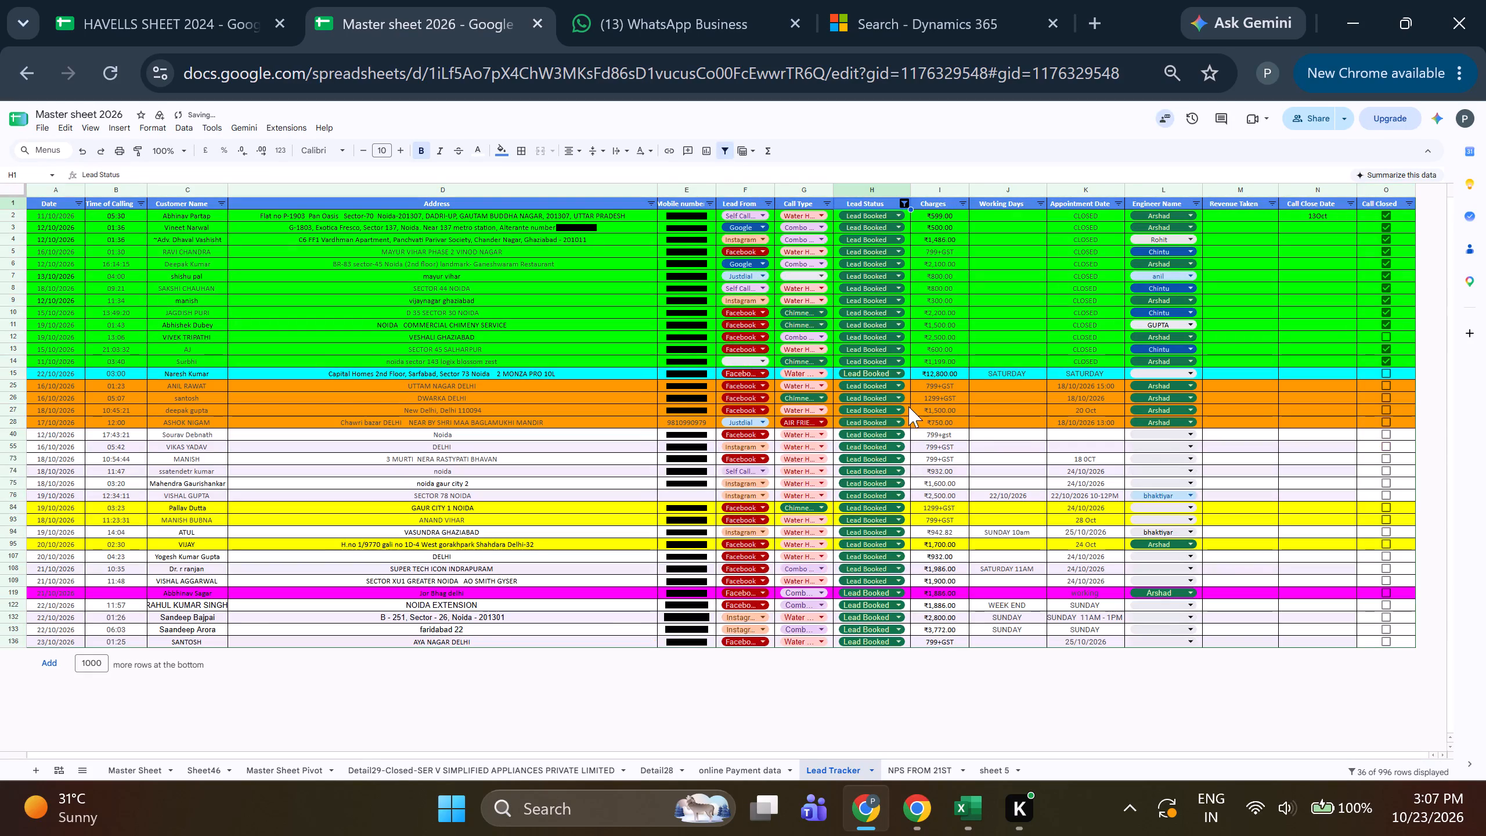
Select the whole Lead Status column of the filtered list and check its entry count.
click(857, 188)
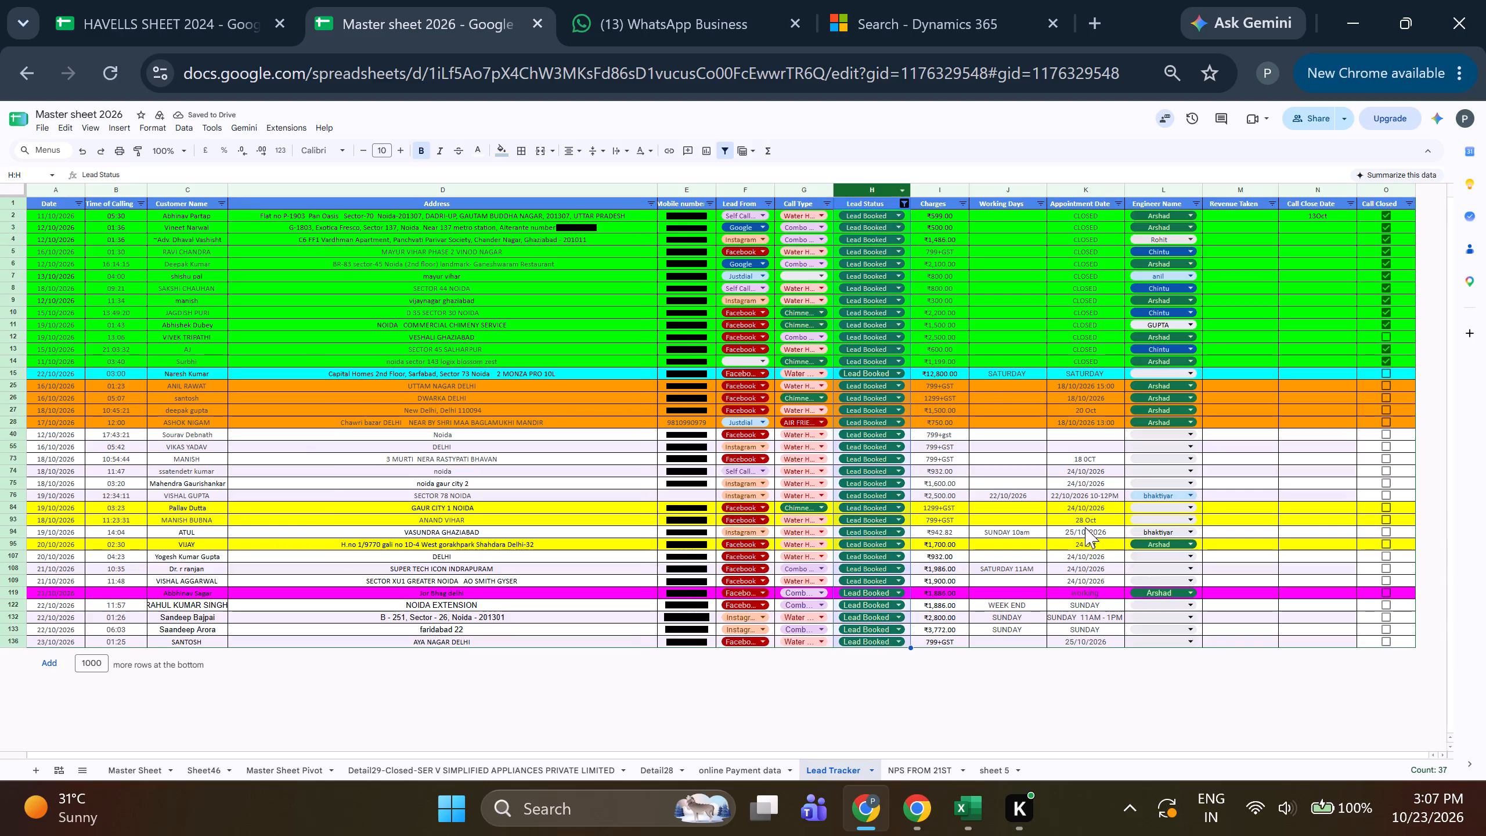
click(1225, 685)
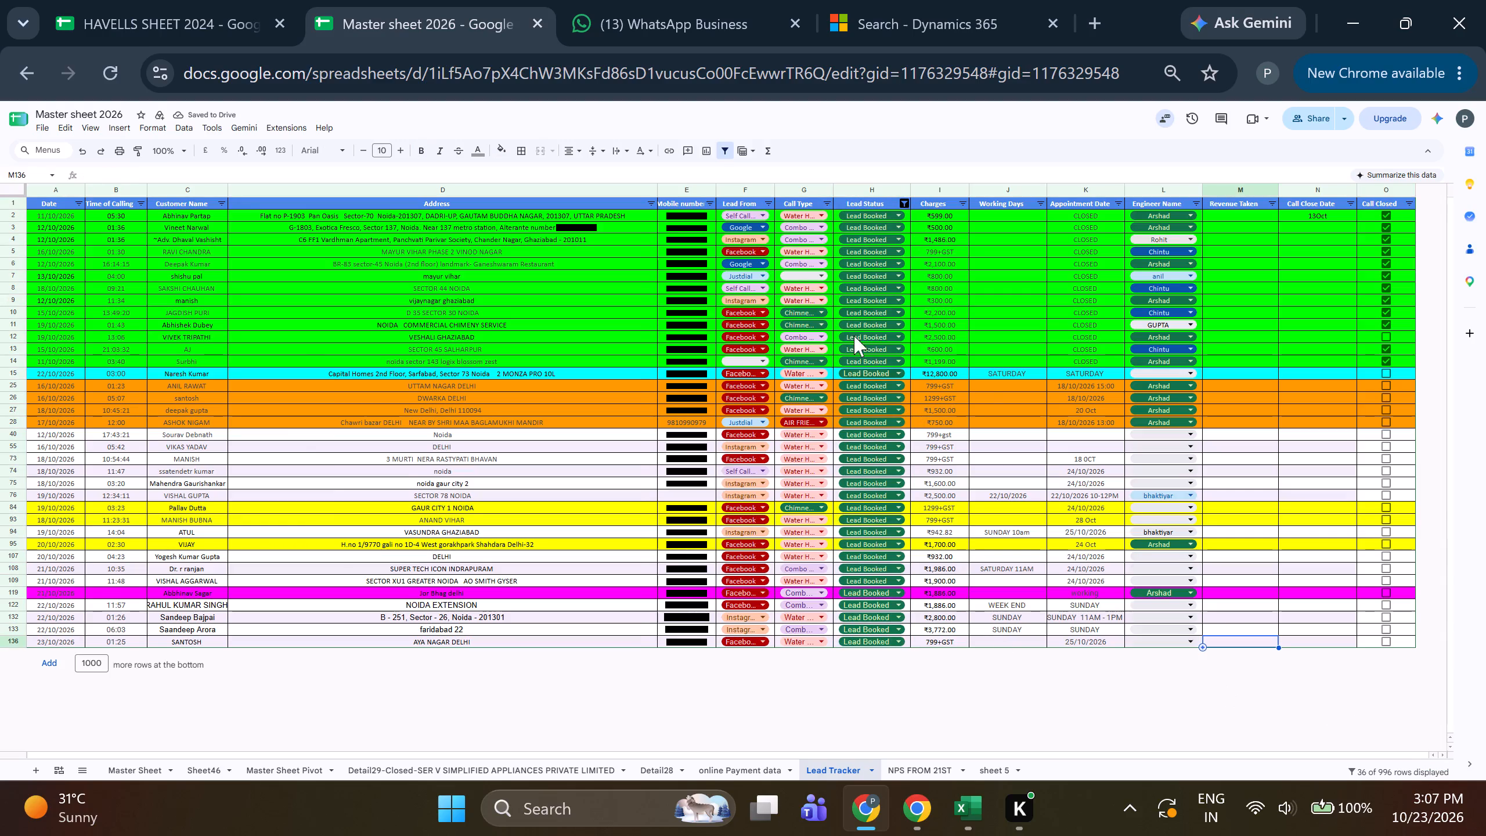
Select the Charges cells in rows 2 to 15 of the filtered list and examine their summary statistics.
drag(925, 214, 908, 355)
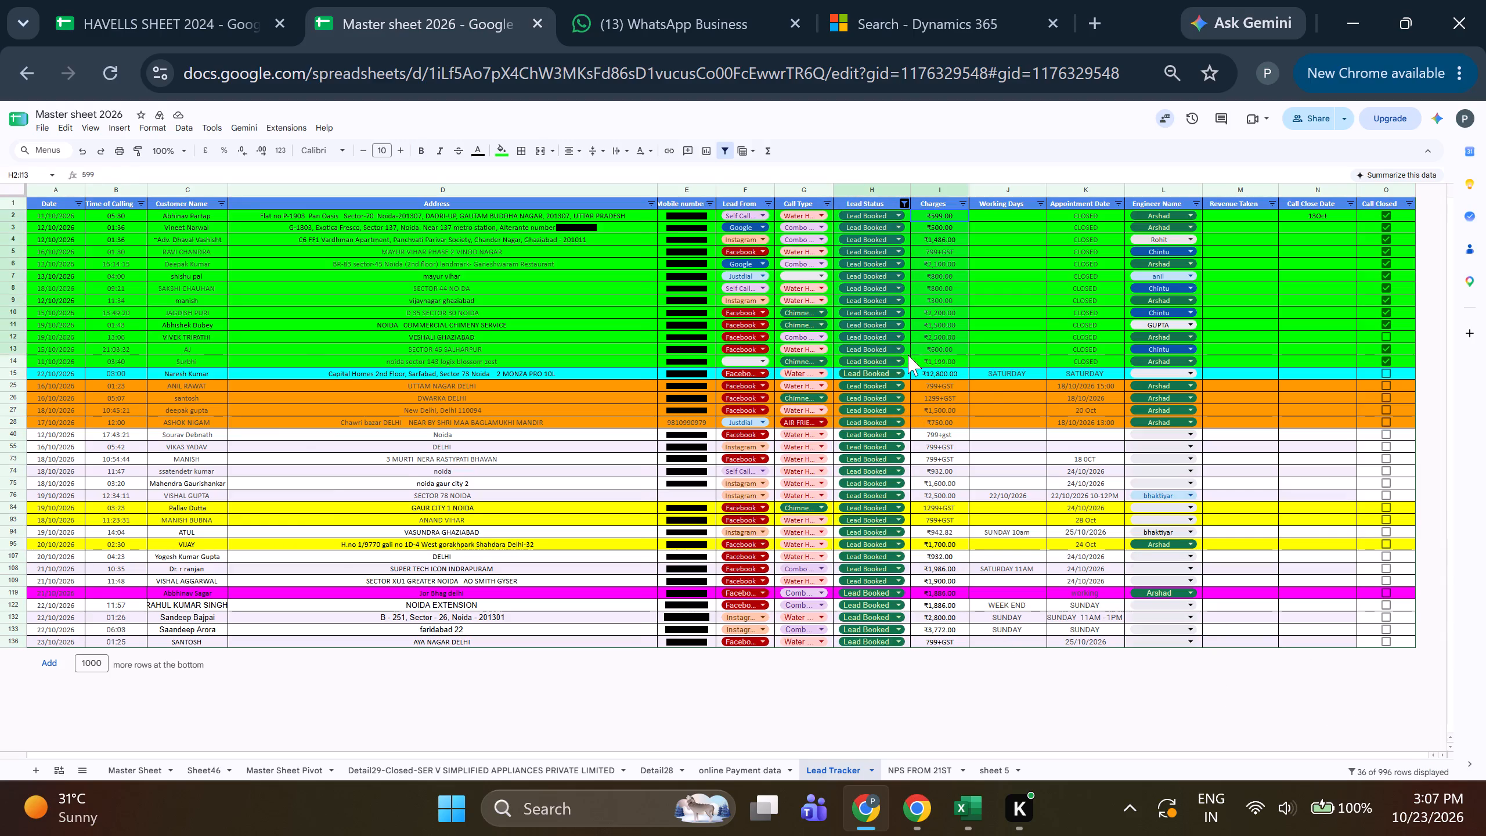
drag(908, 355, 917, 369)
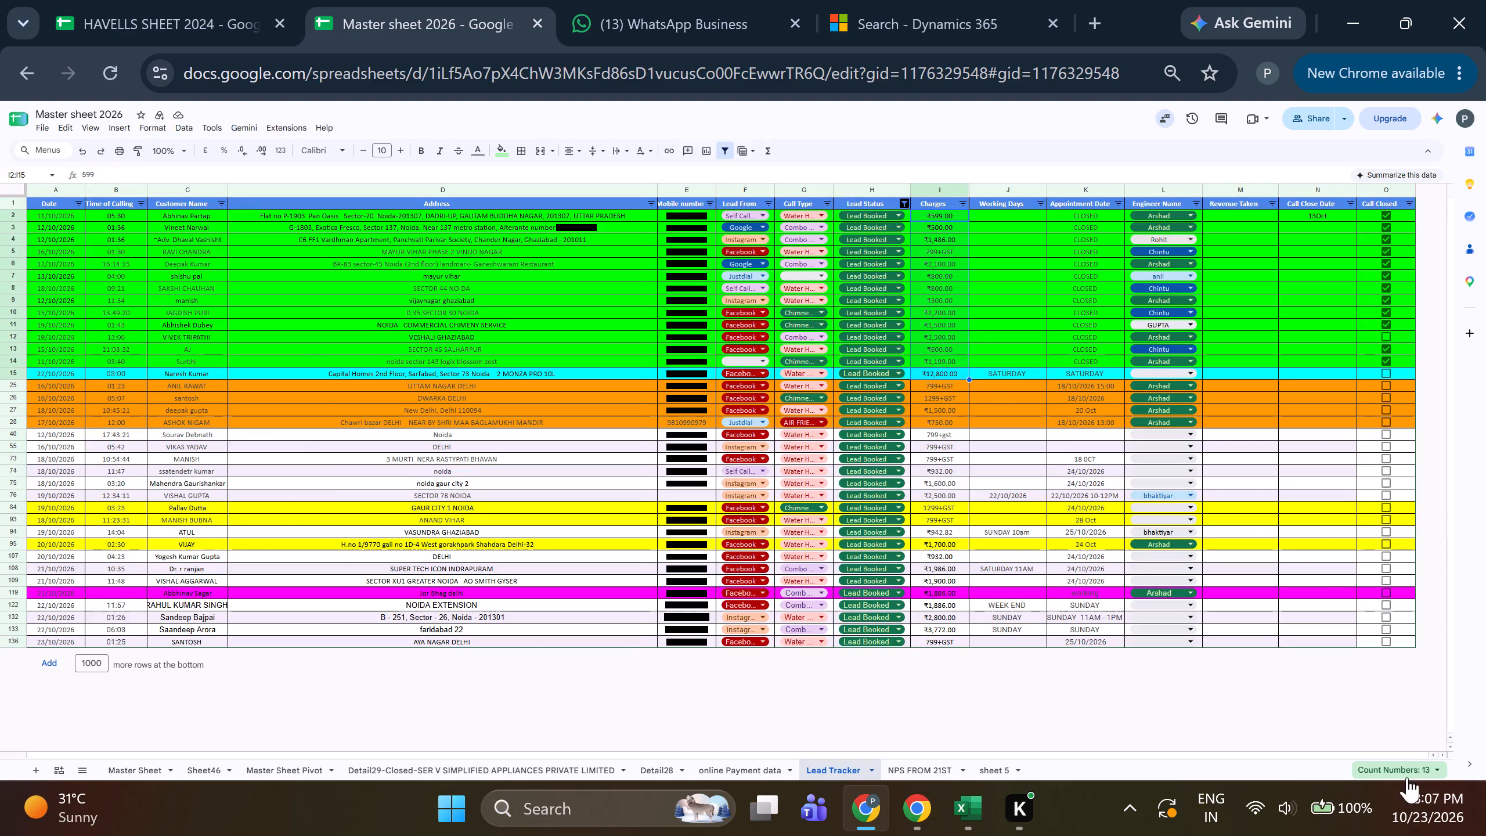
click(1412, 770)
click(1216, 705)
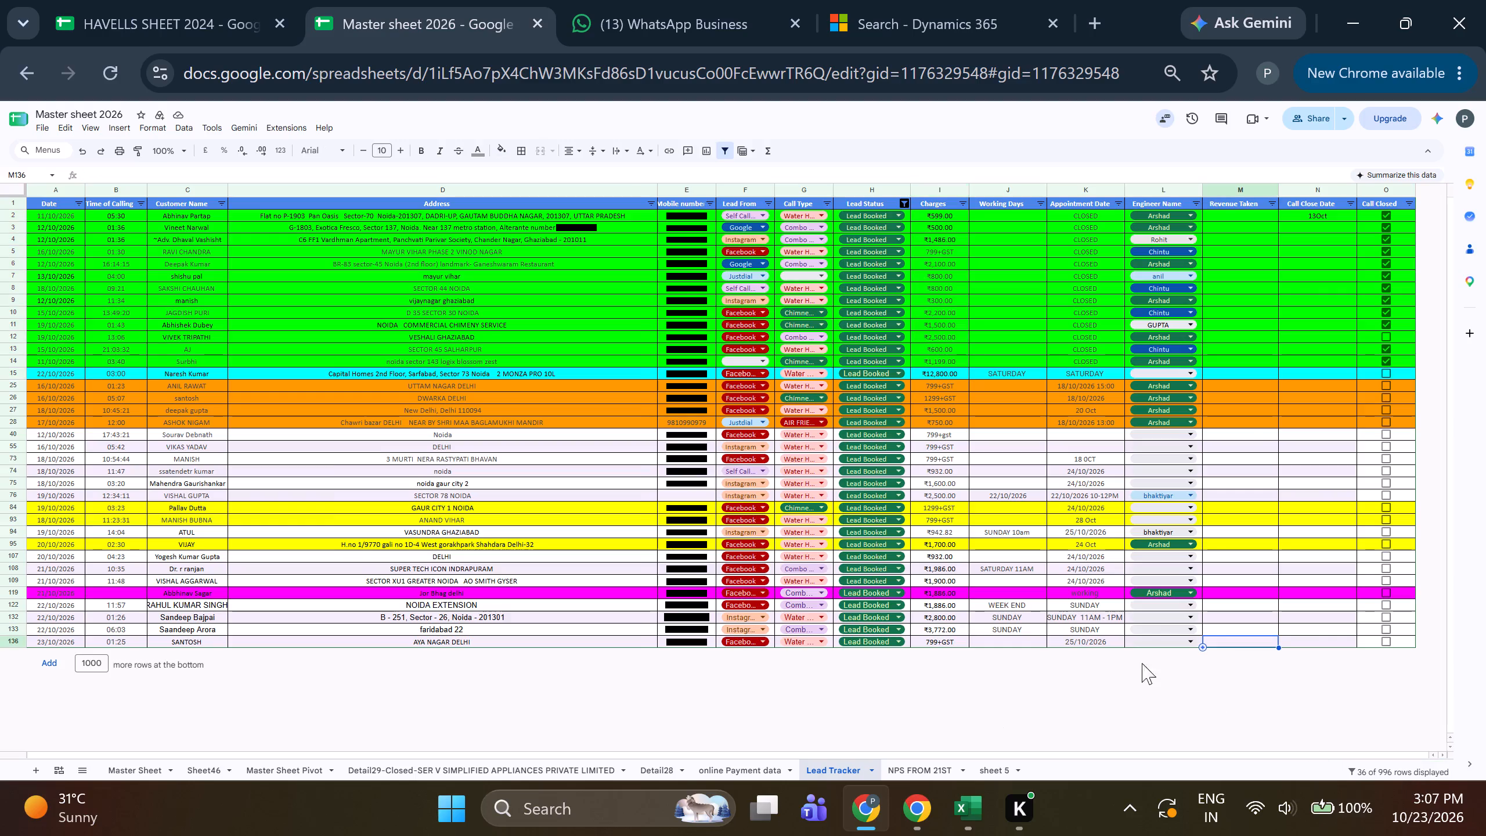
Mark the green lead in row 12 as Call Closed.
click(1390, 335)
click(1109, 680)
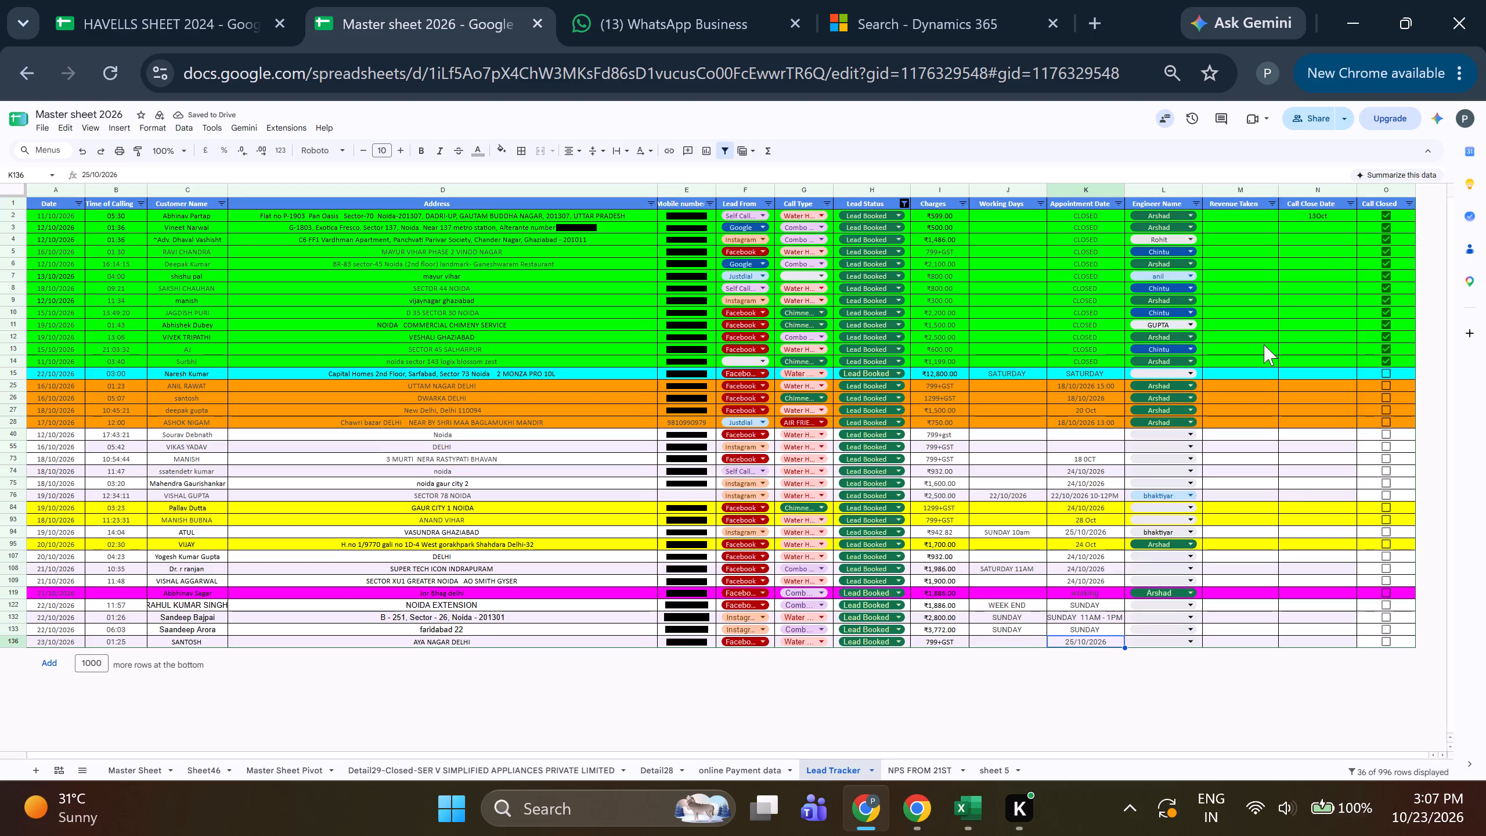
Clear the Call Close Date of the green lead in row 2.
click(1299, 220)
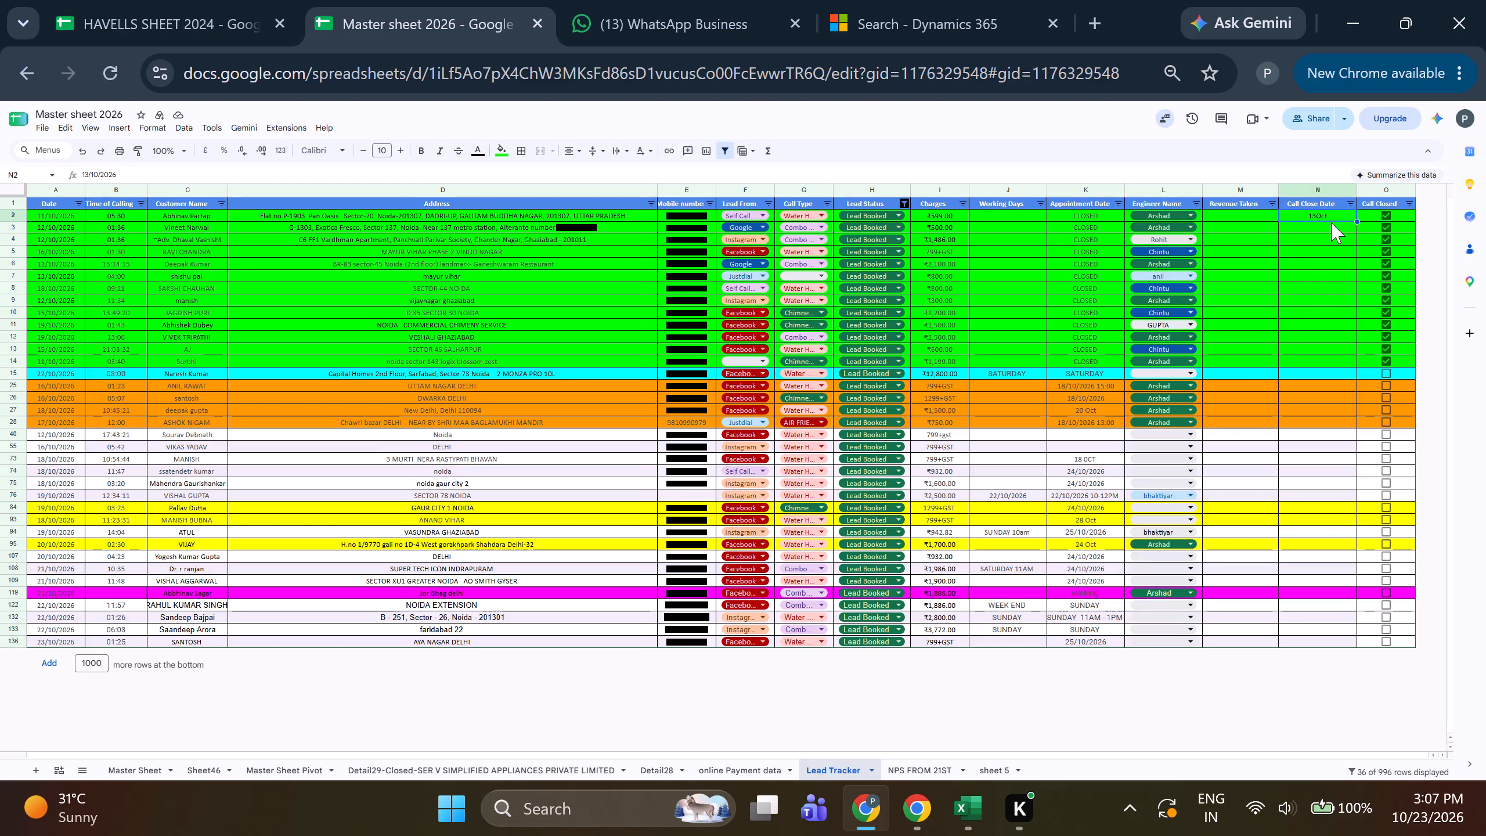
key(BackSpace)
click(1014, 697)
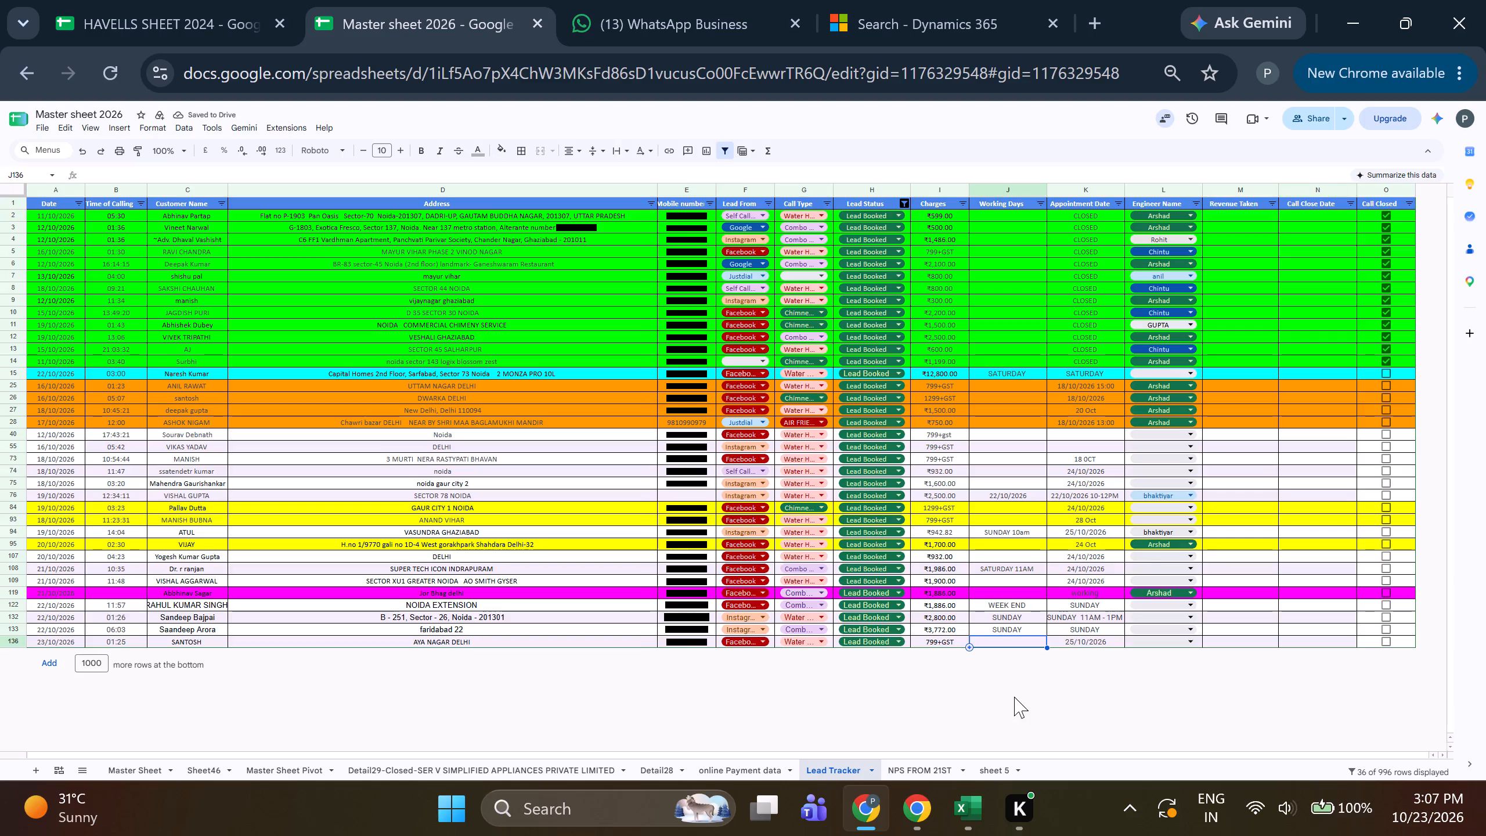
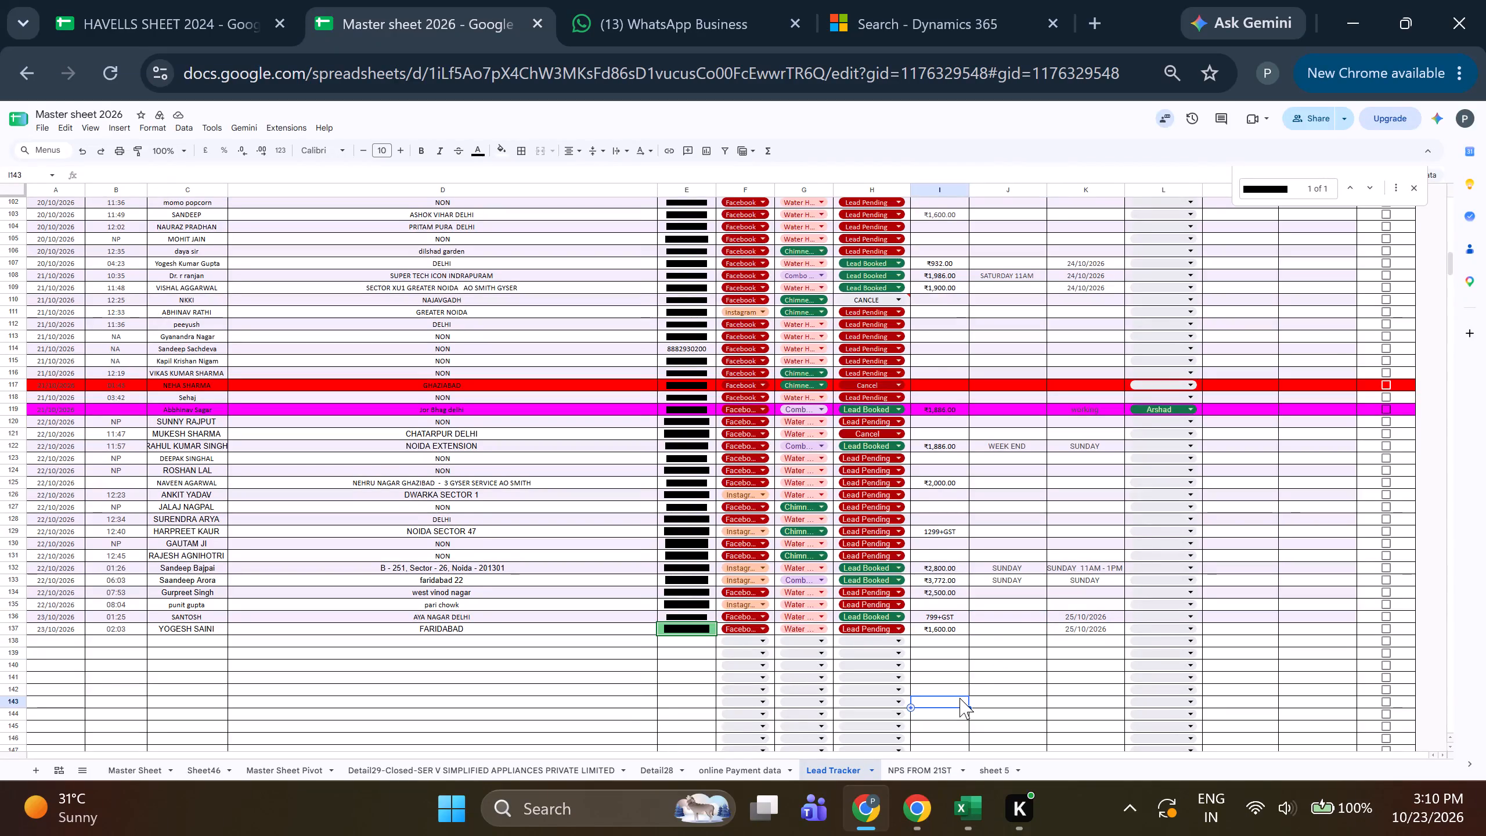
Review the last lead's entries in row 137, from Working Days back to Address, and close the sheet search.
click(999, 622)
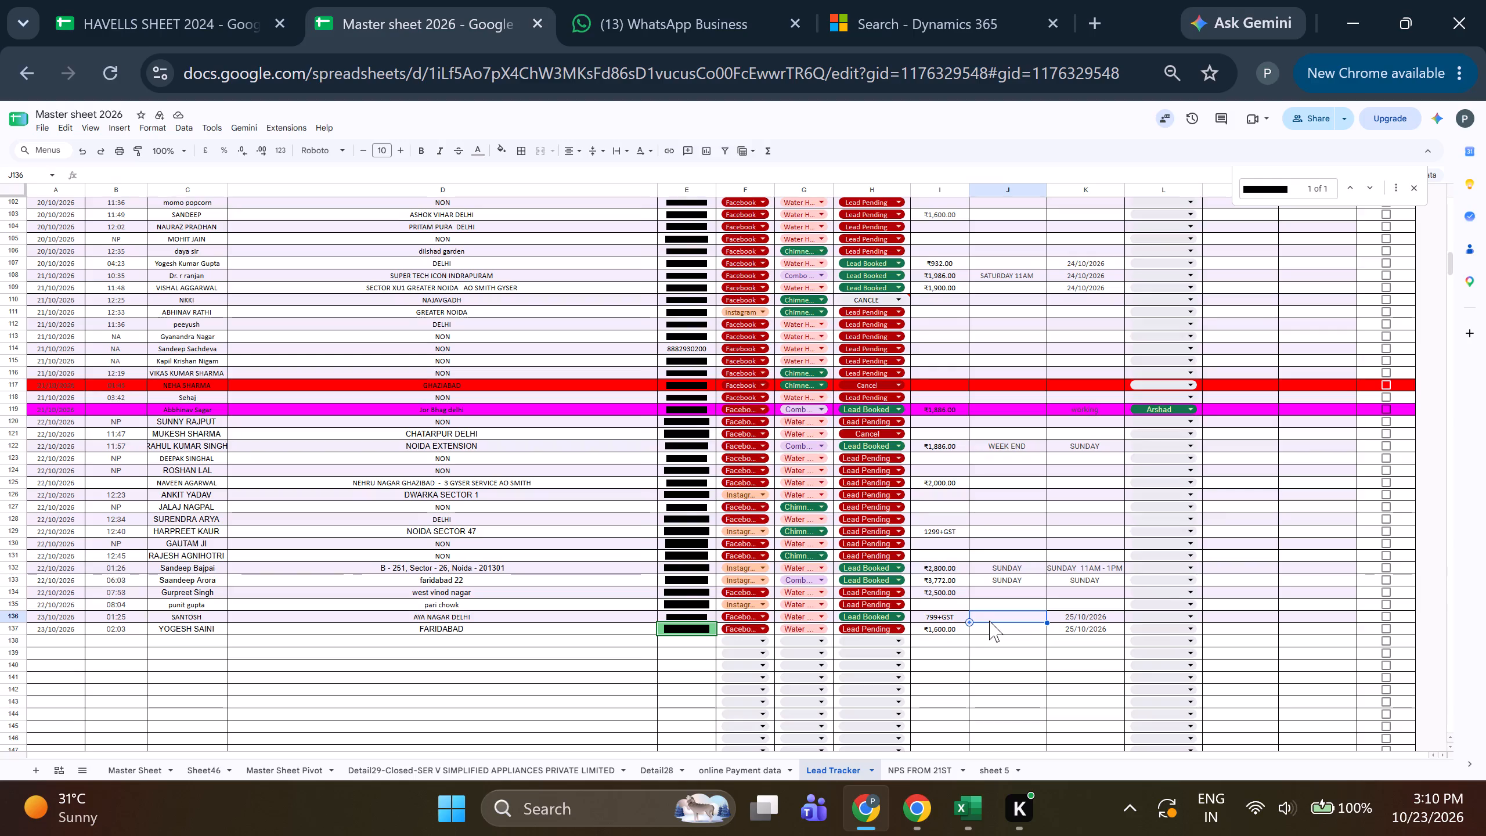
key(Down)
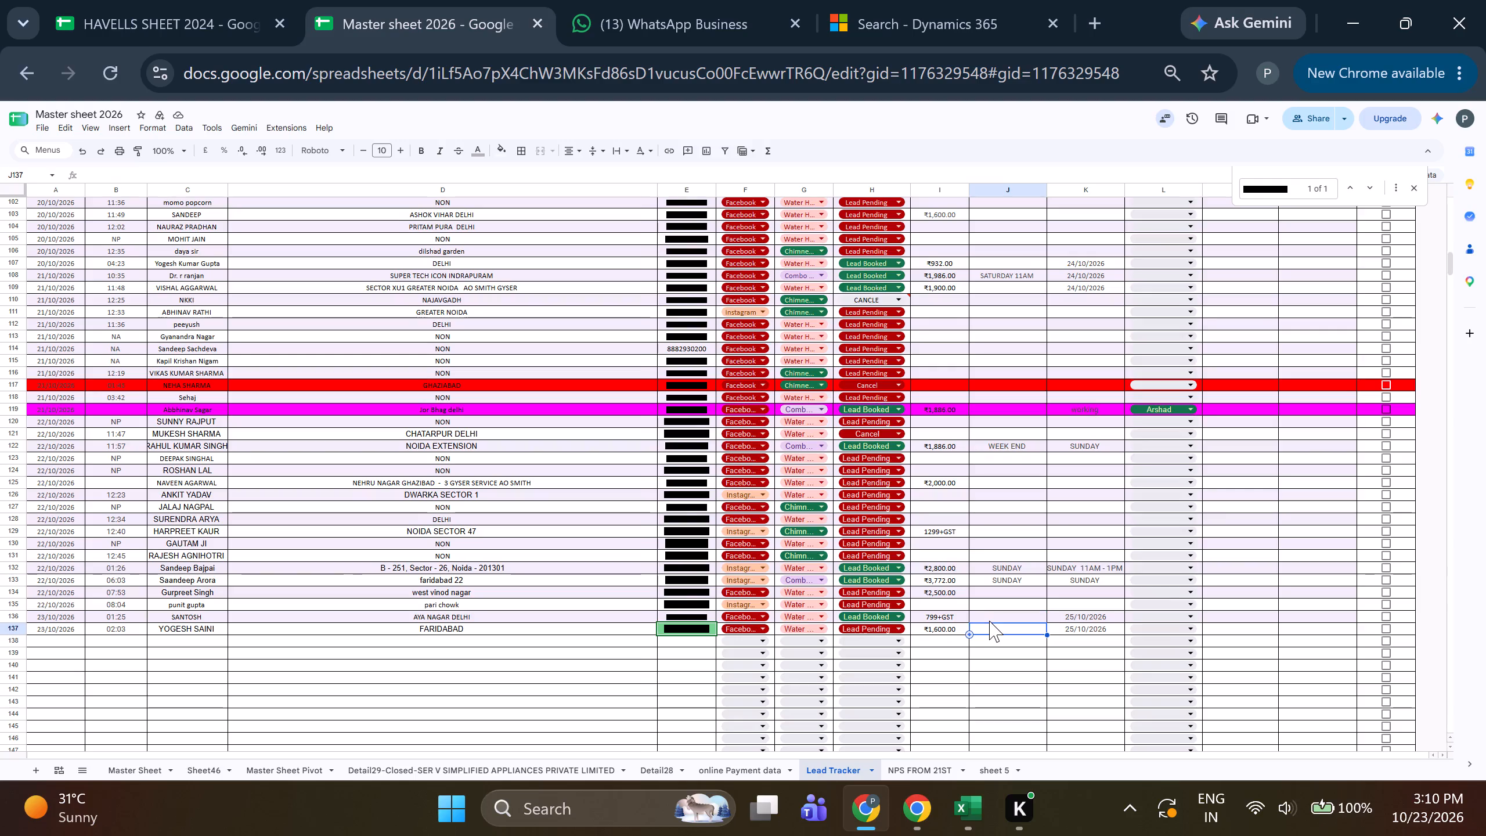
key(Left)
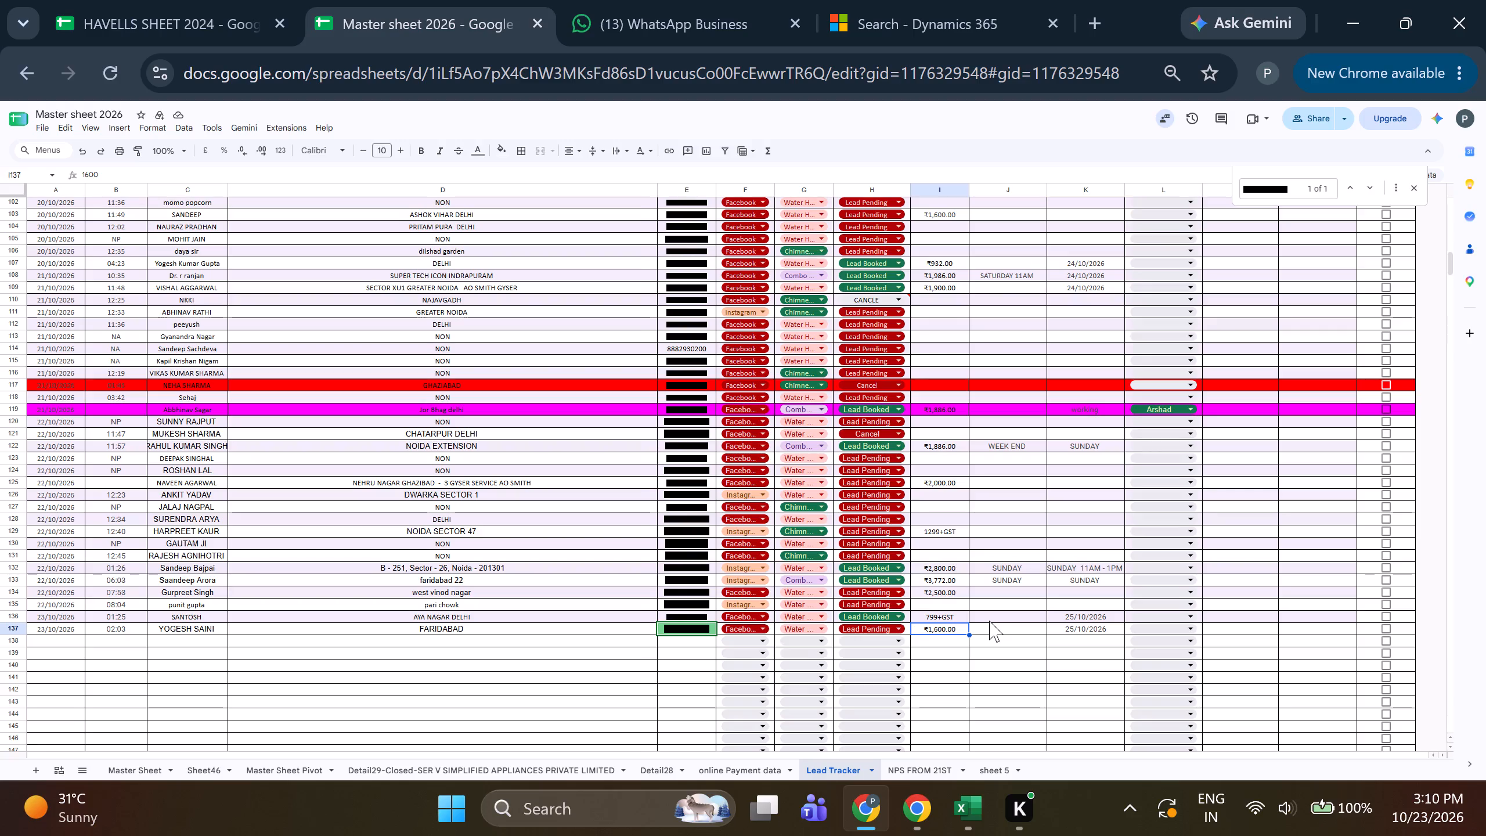
key(Left)
key(Left)
key(Left)
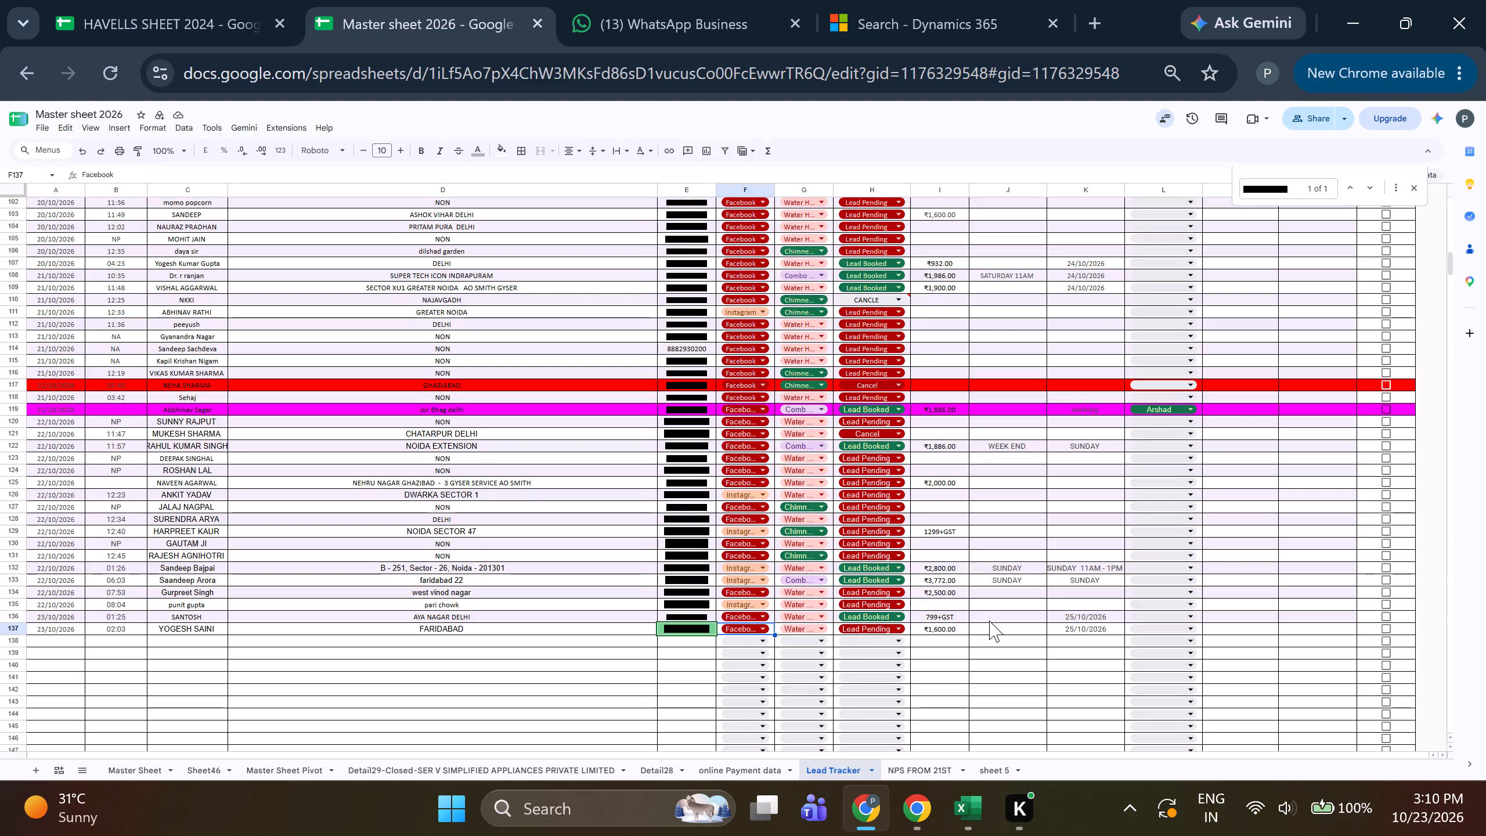
key(Left)
key(Left)
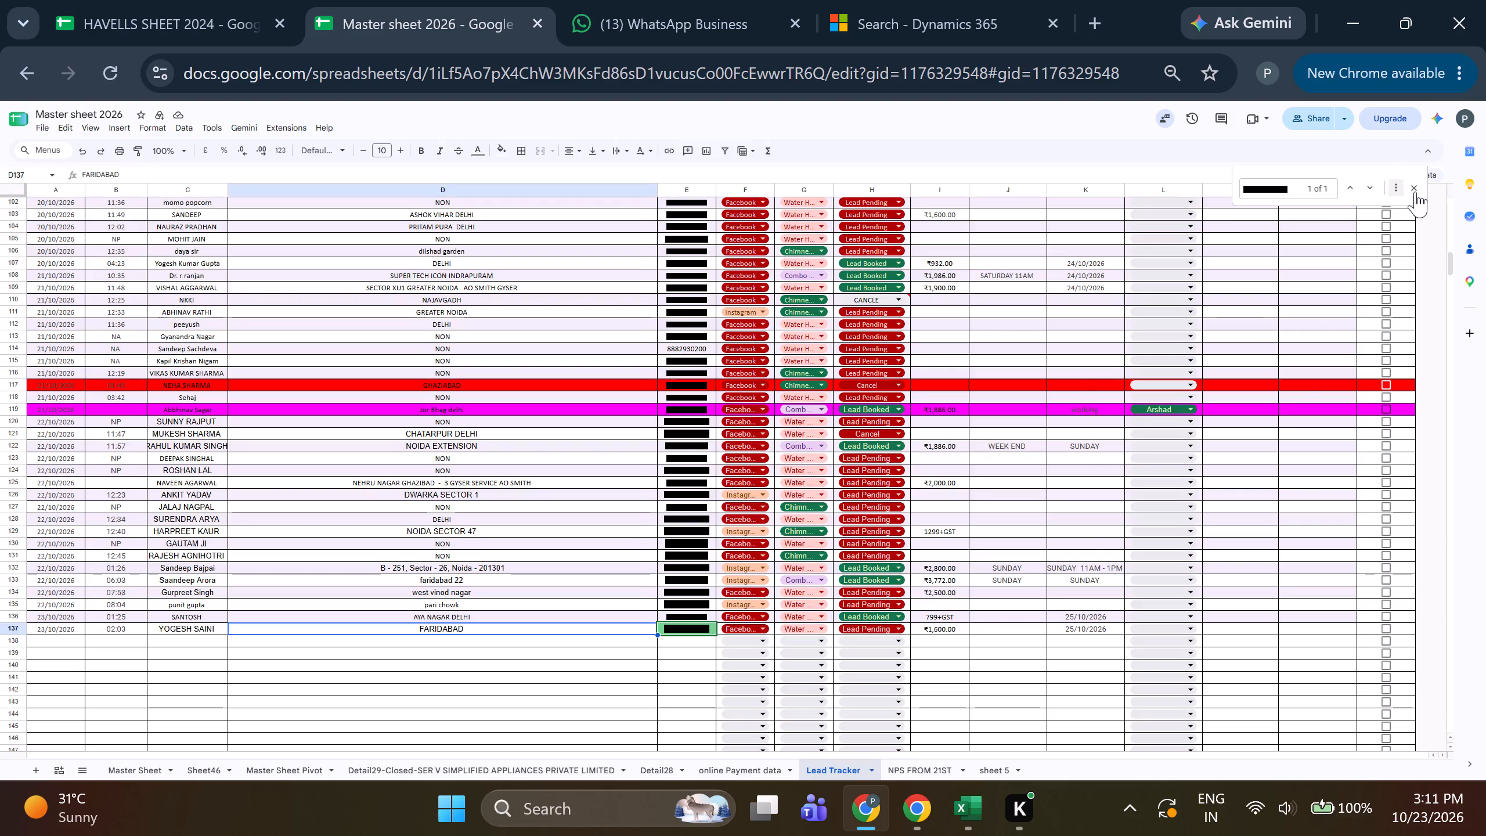
click(1415, 192)
Copy the blank red Revenue Token cell in row 16 over the Call Close Date cells in rows 17–18 and 20–24.
scroll(1278, 400, up, 15)
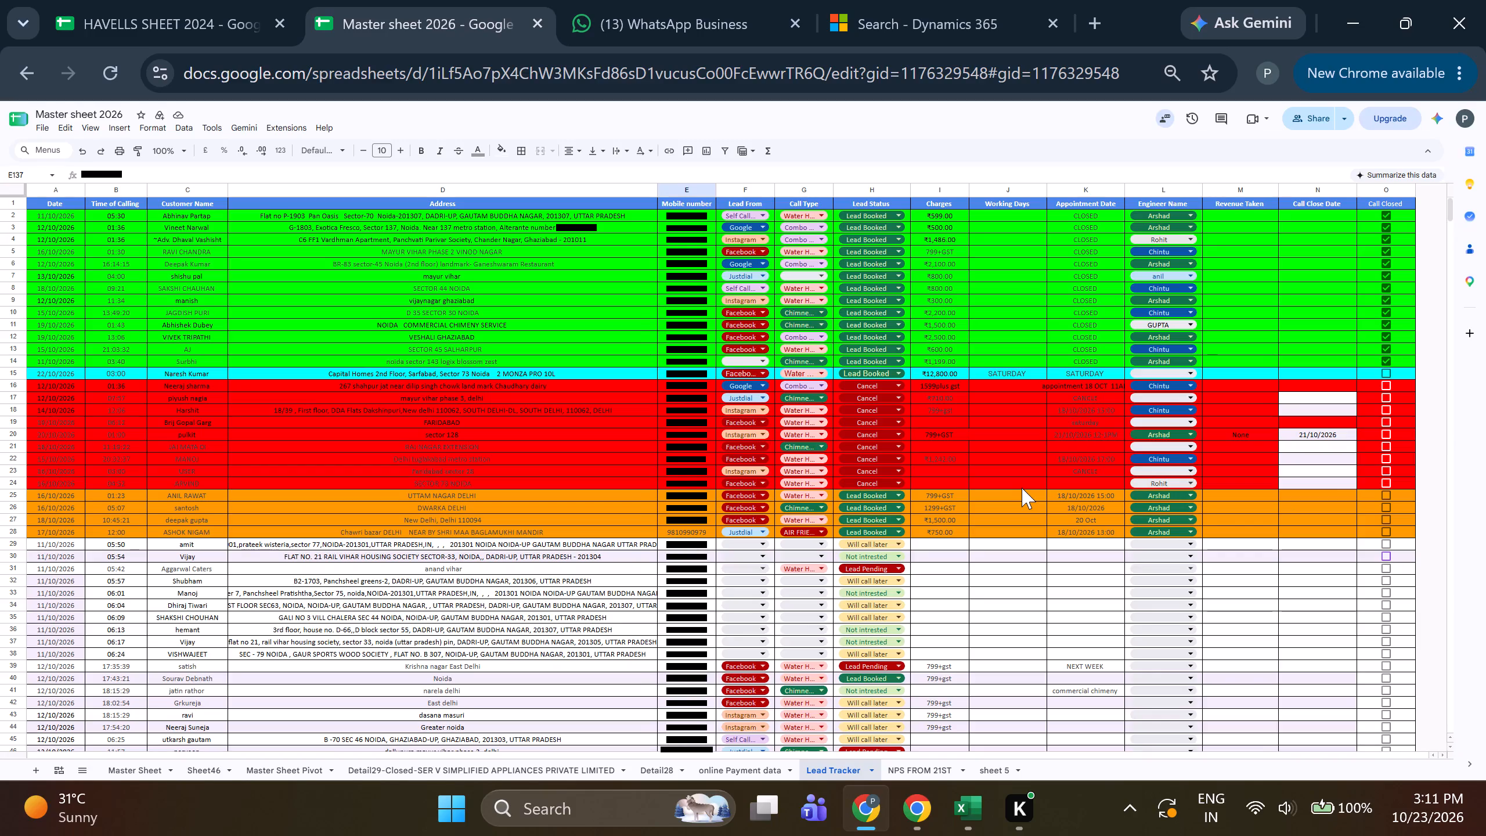
click(1268, 390)
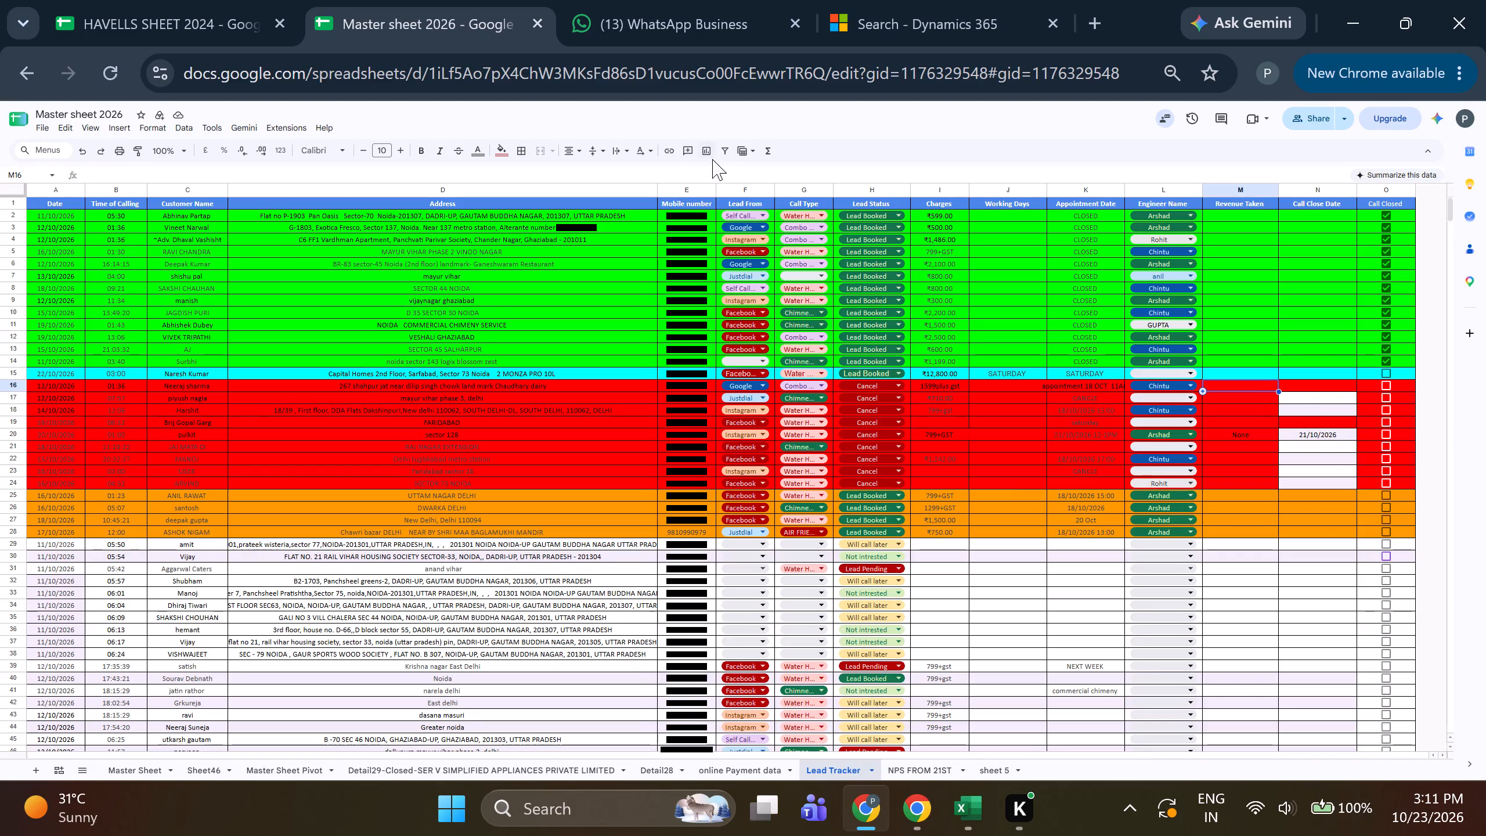
key(ctrl+c)
drag(1299, 399, 1300, 415)
key(ctrl+v)
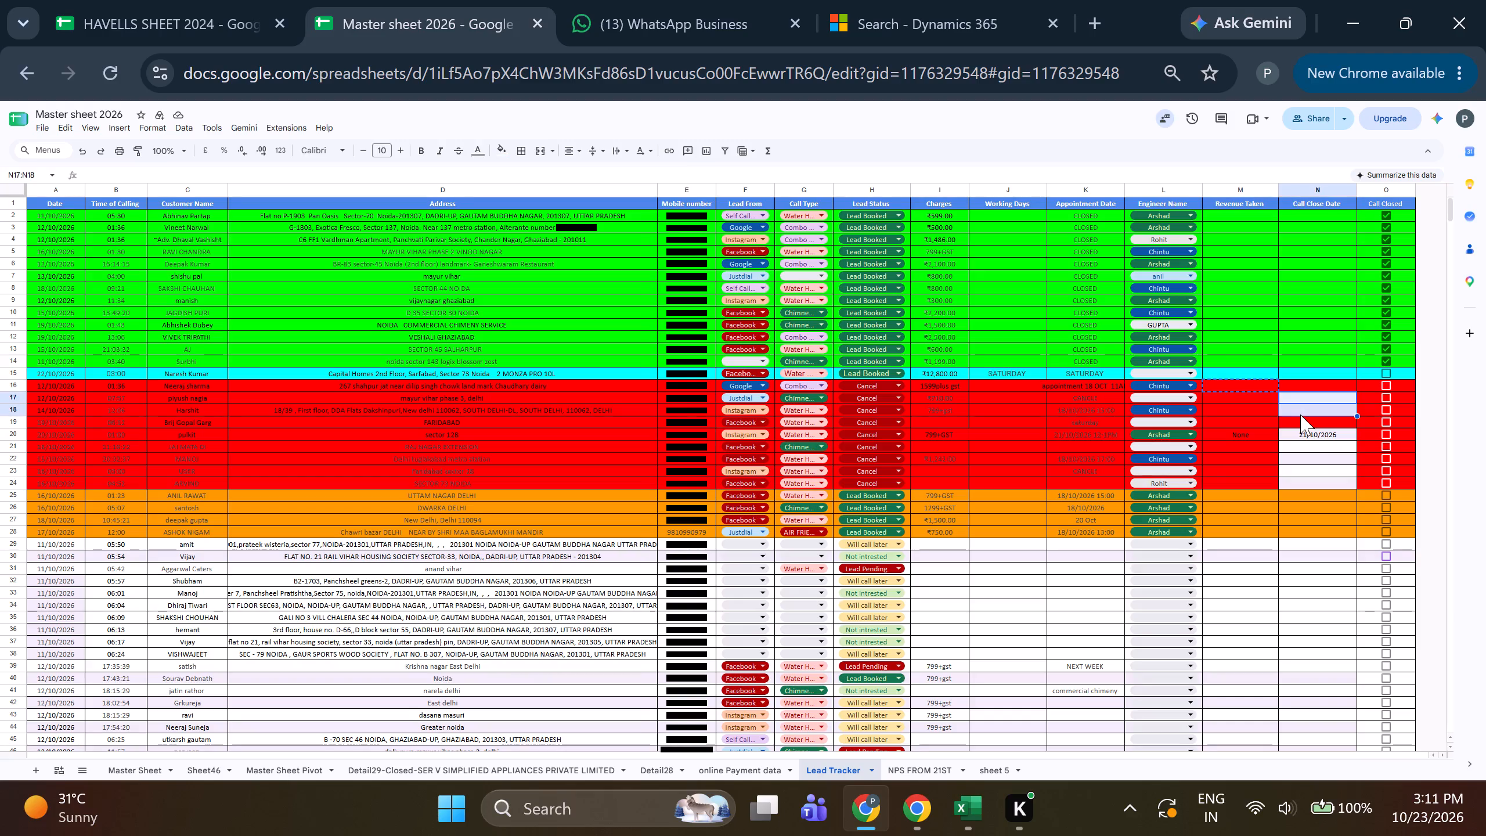
drag(1293, 435, 1303, 473)
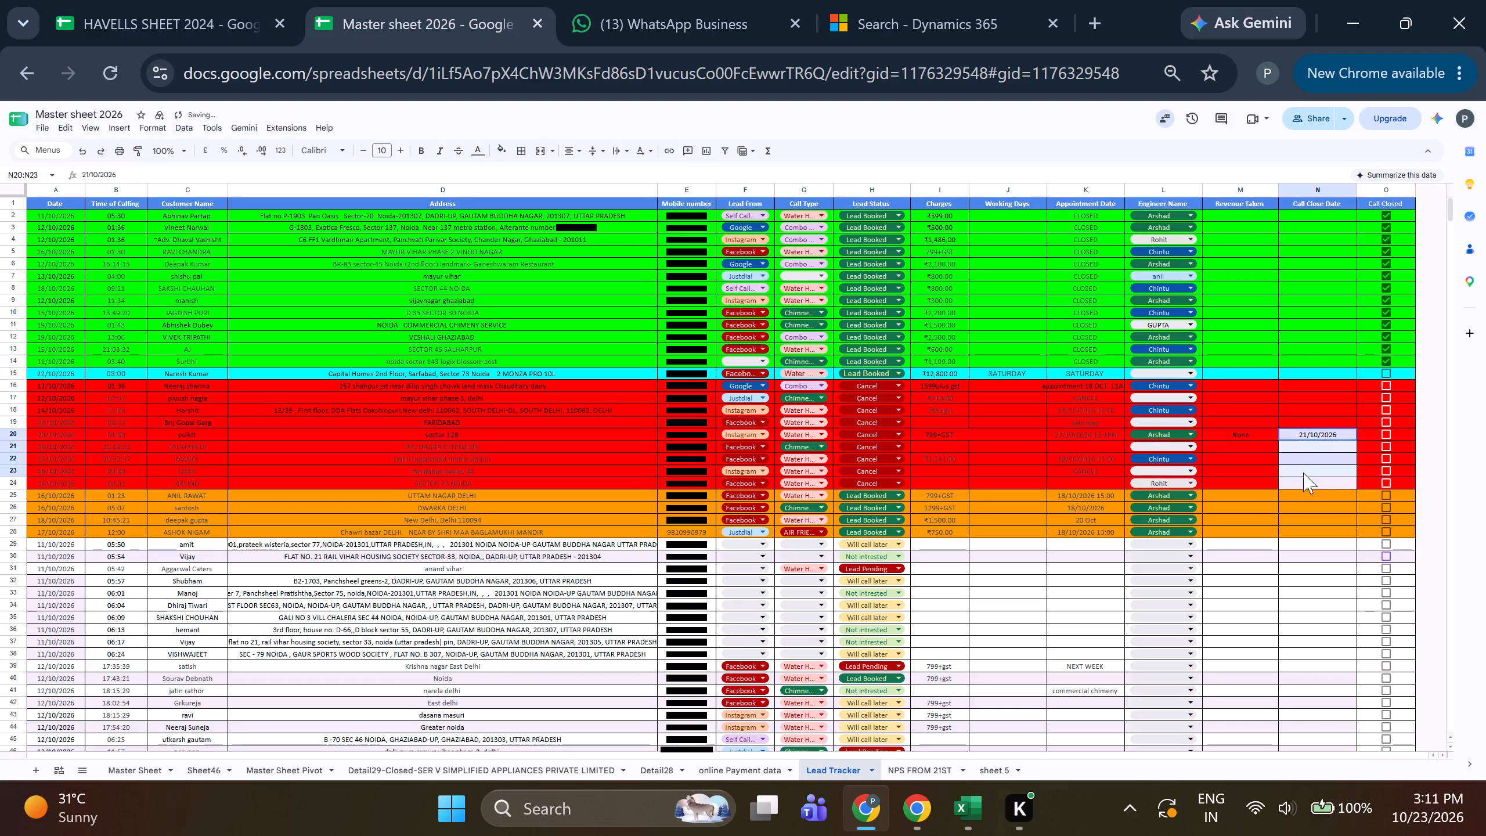
drag(1303, 473, 1304, 485)
key(ctrl+v)
click(1267, 572)
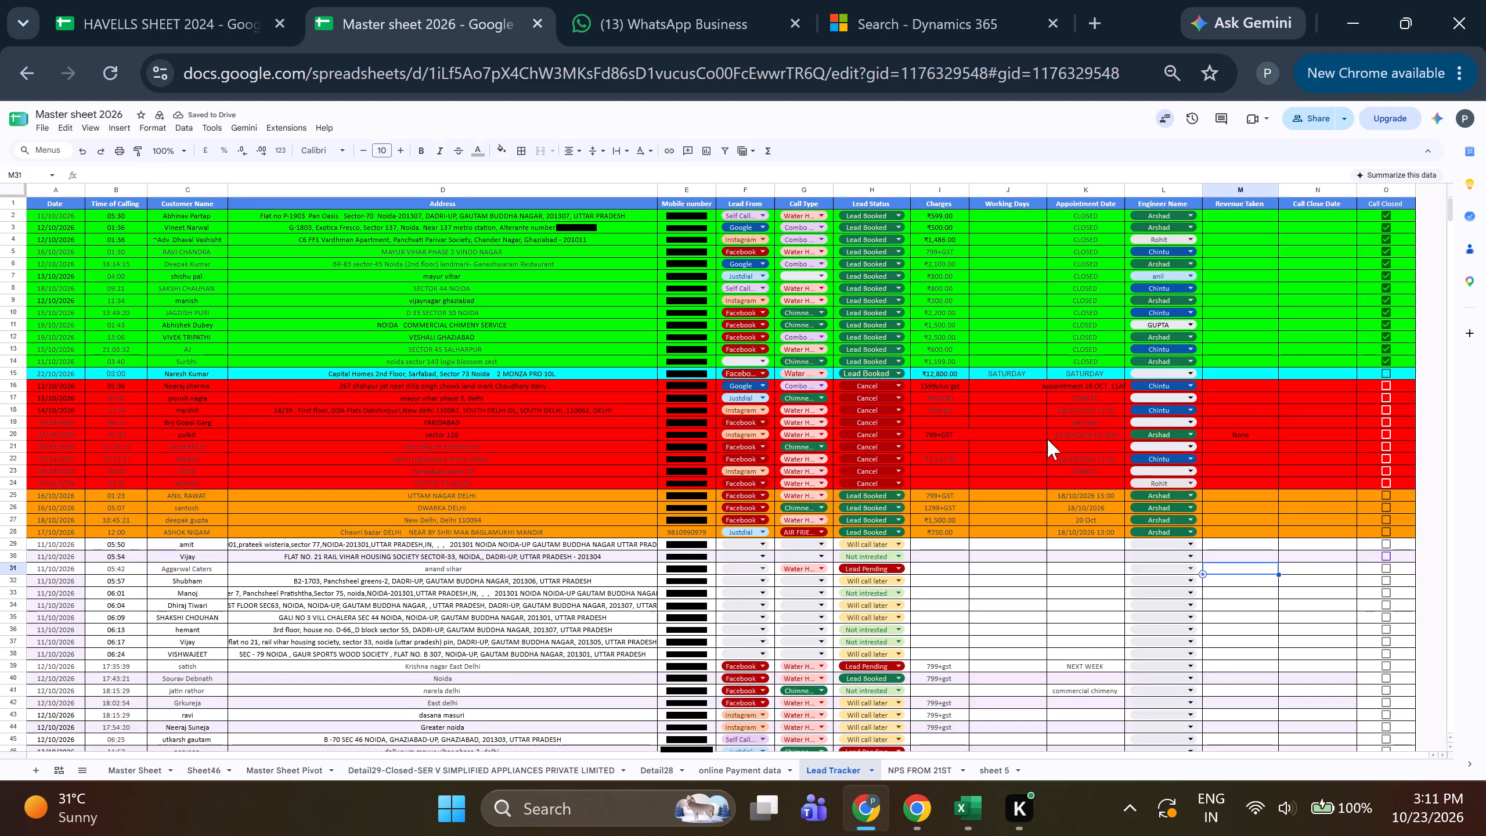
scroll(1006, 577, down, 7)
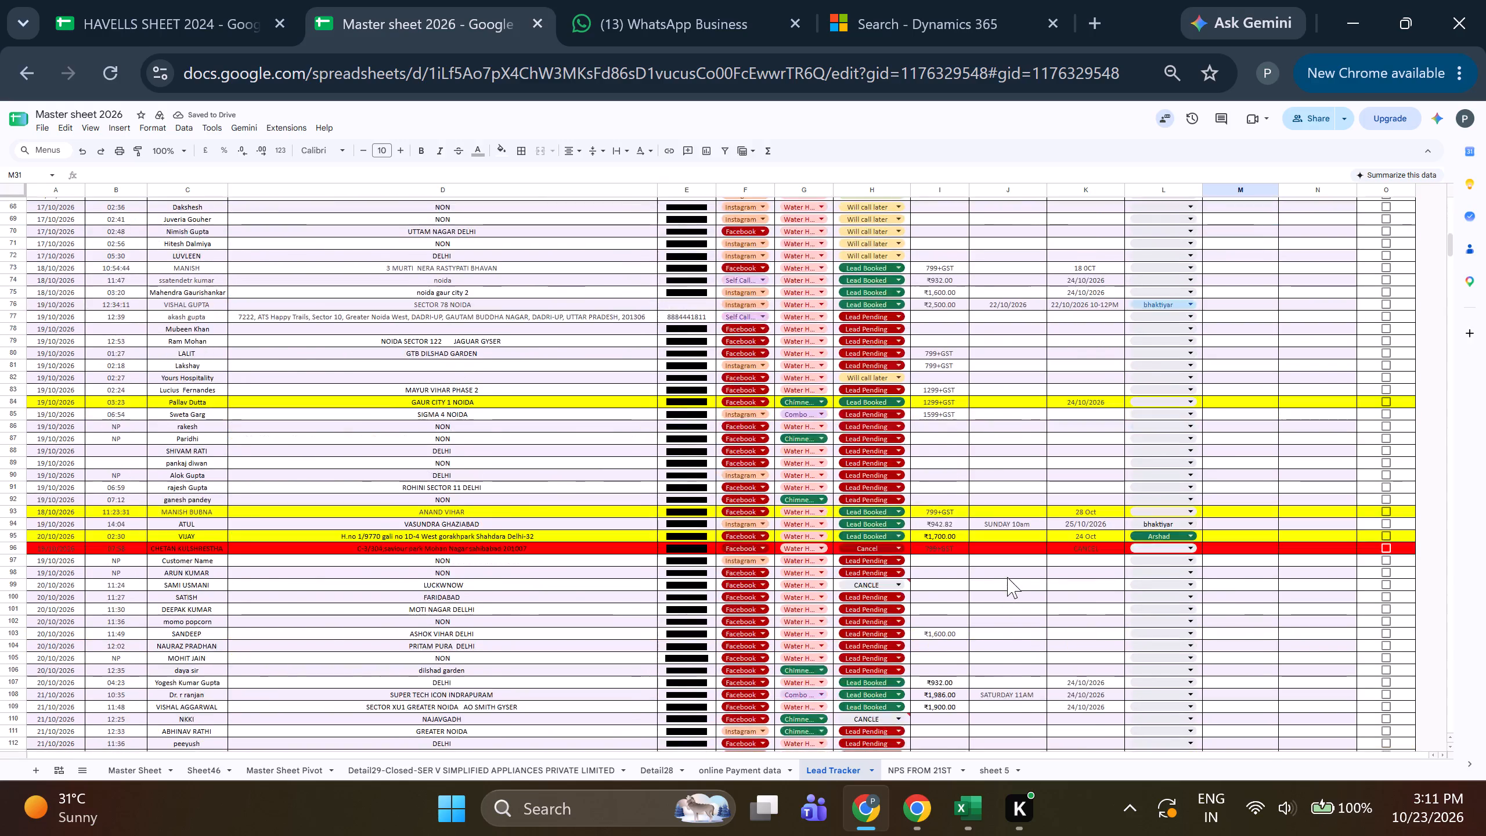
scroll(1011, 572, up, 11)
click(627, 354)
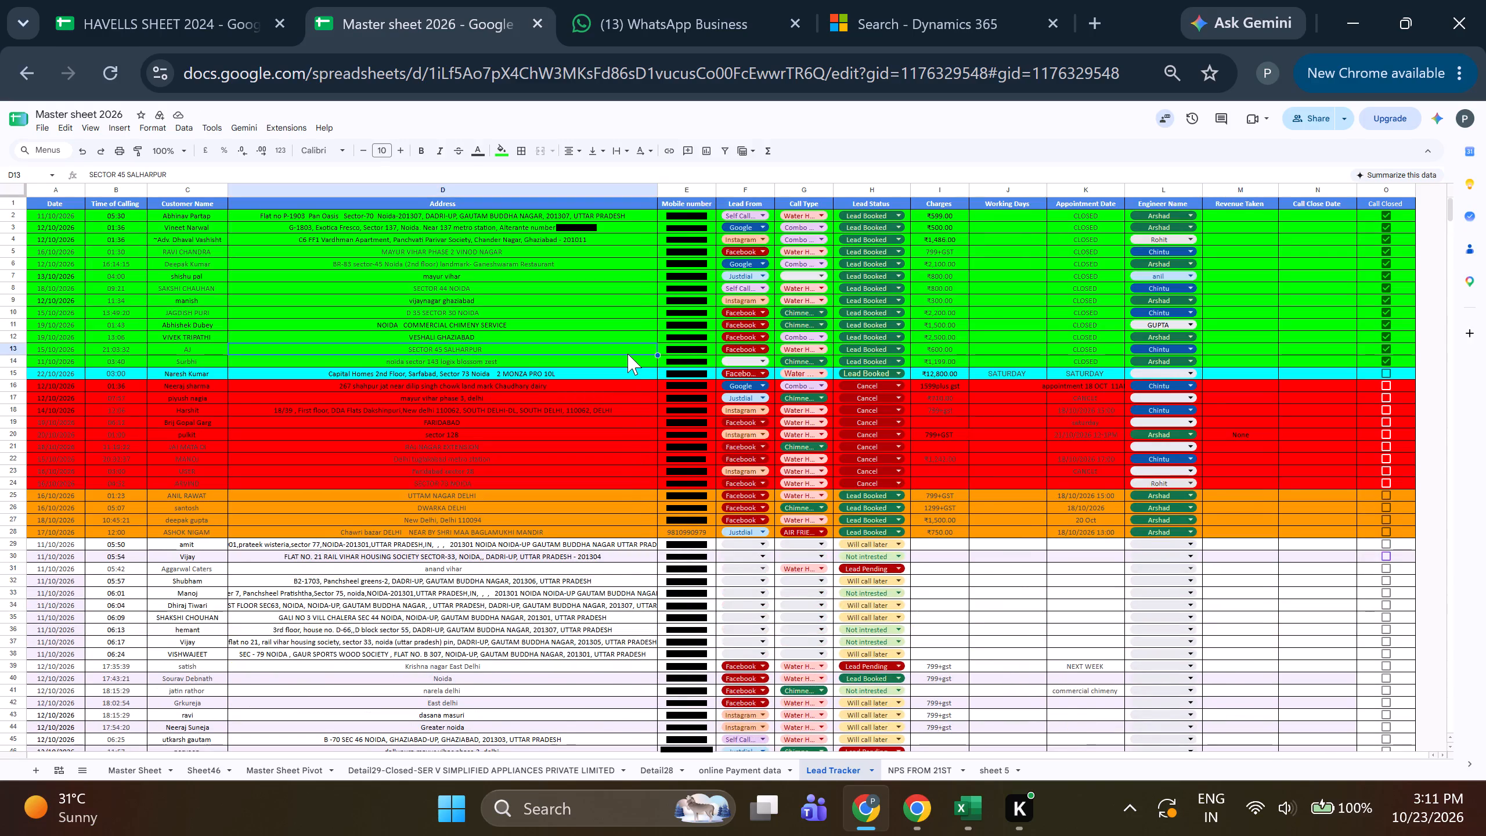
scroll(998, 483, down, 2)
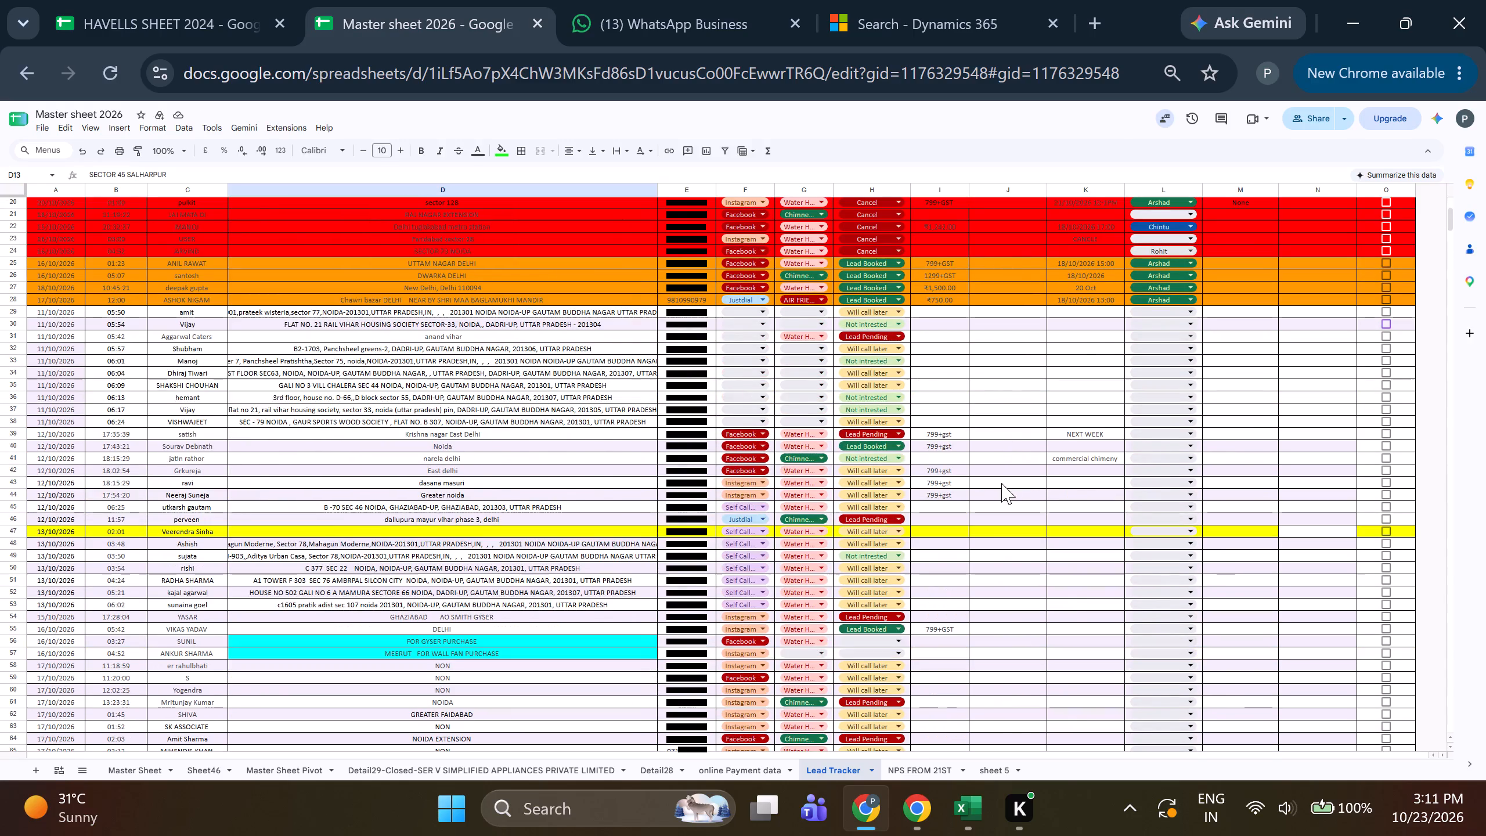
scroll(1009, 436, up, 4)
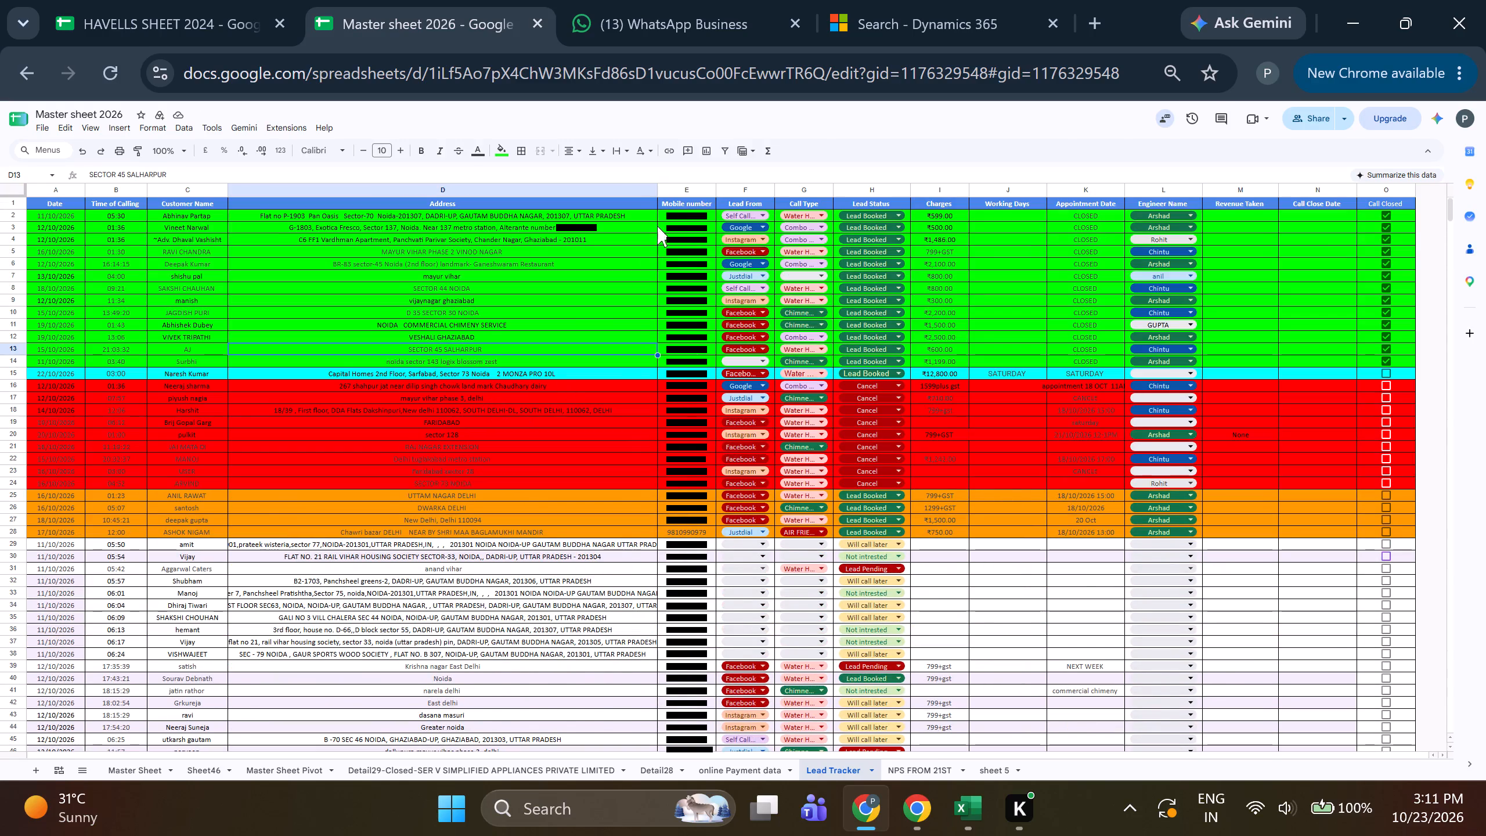
Add a filter to the Lead Tracker data and show only leads whose Lead Status is Lead Booked.
click(718, 154)
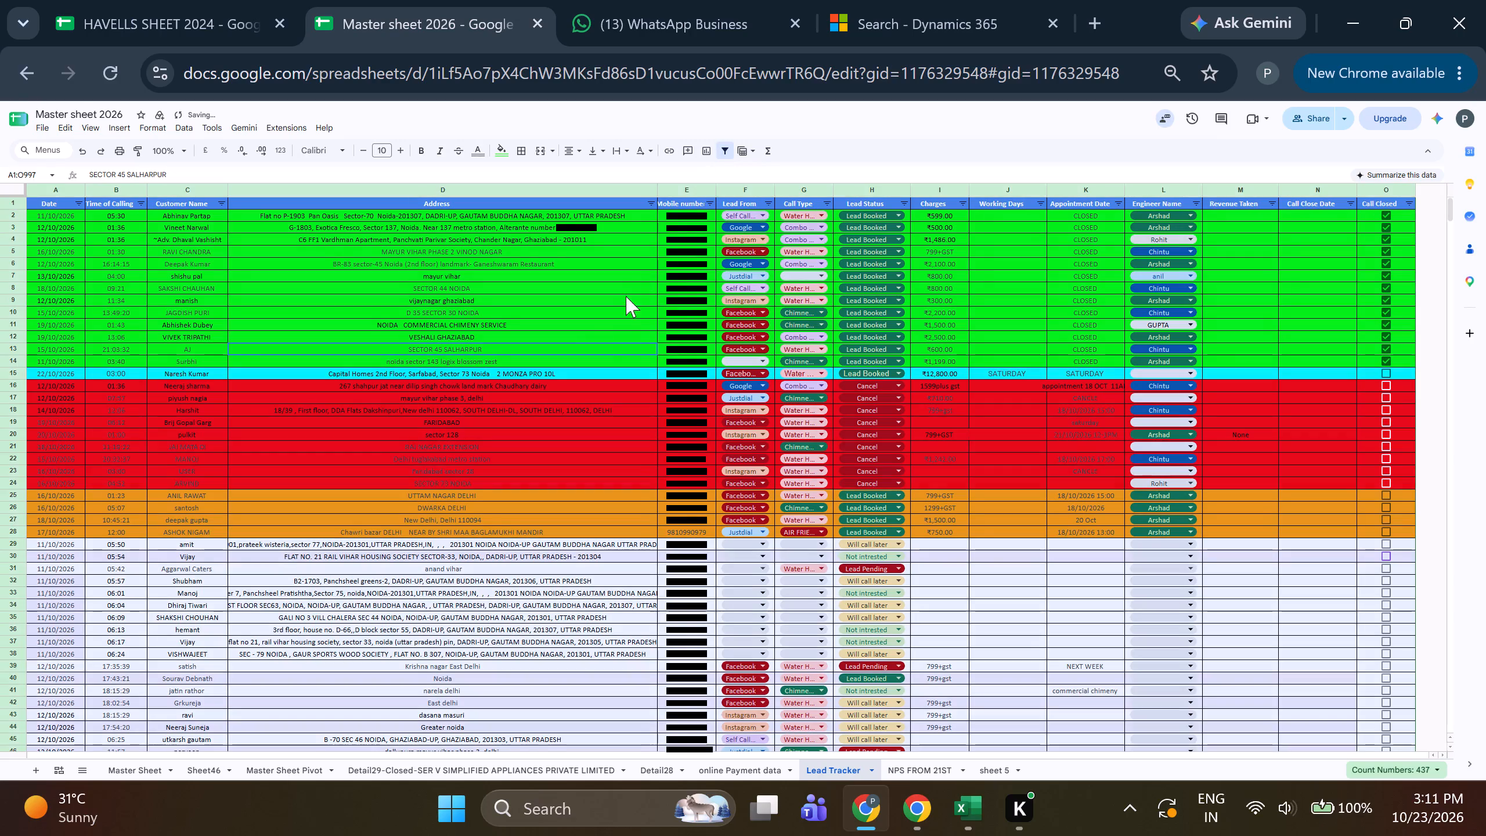
click(901, 199)
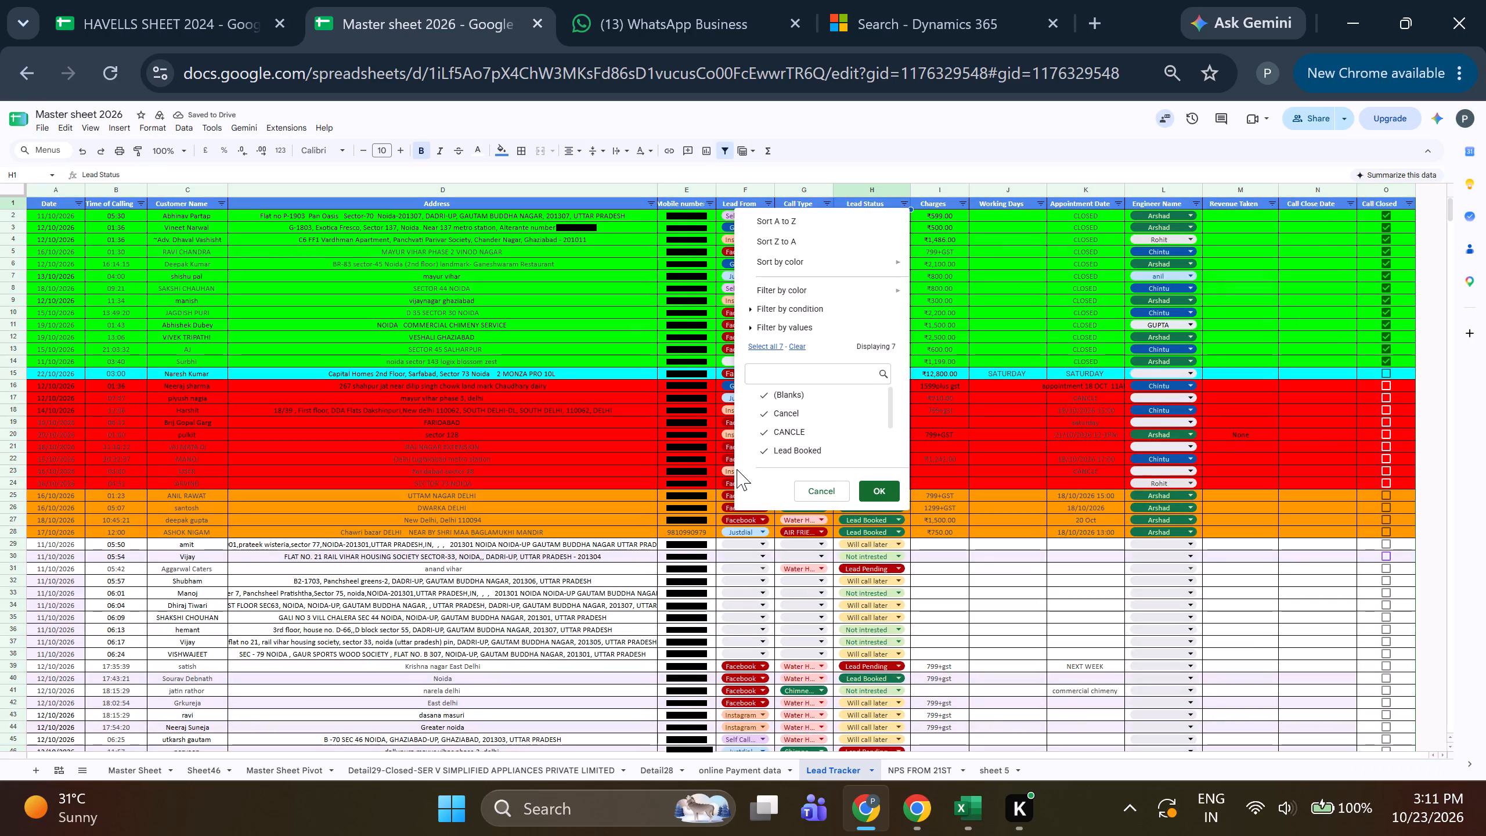
click(789, 348)
click(770, 449)
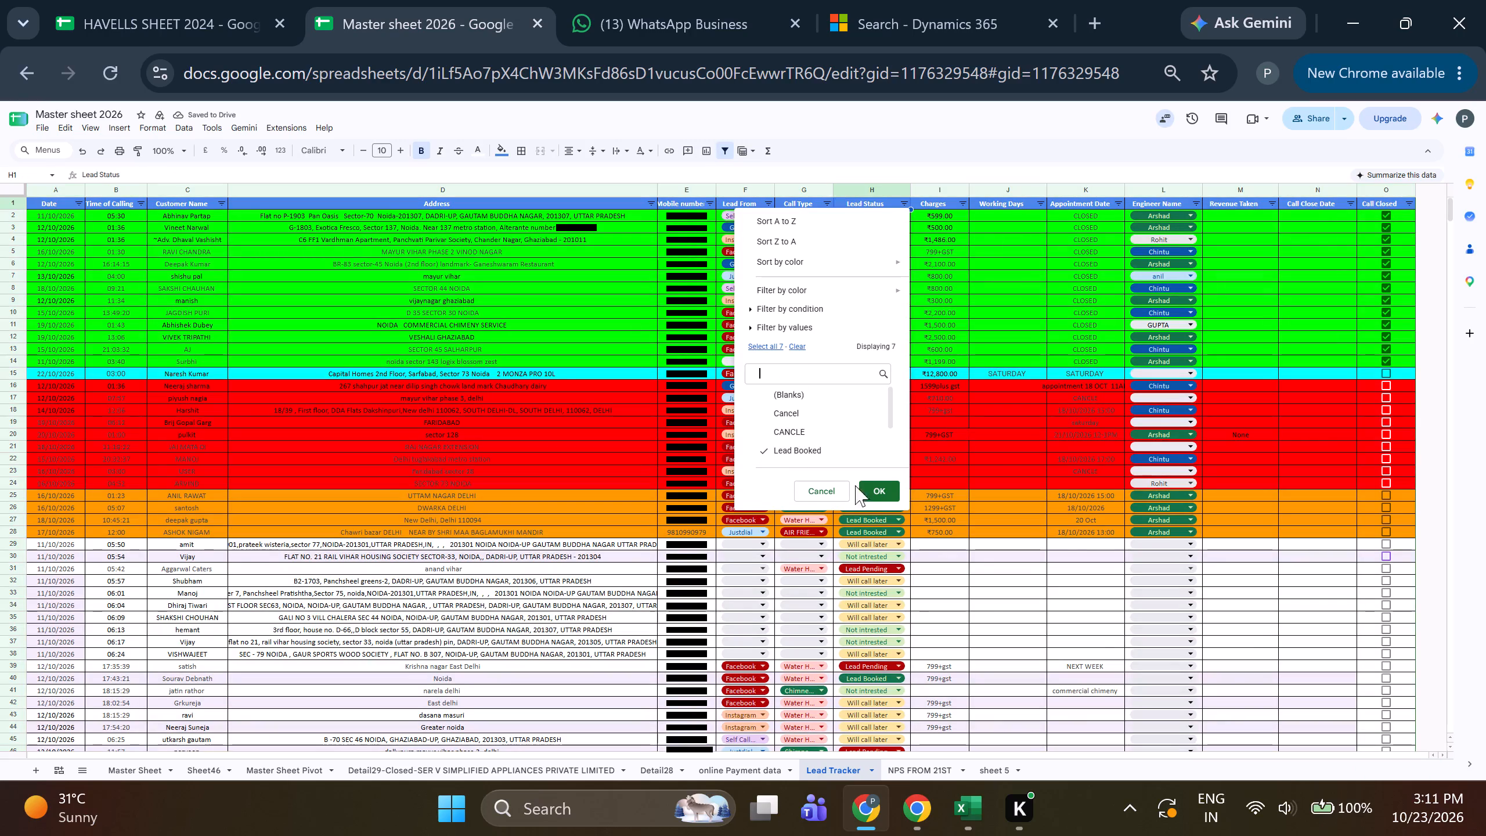
click(871, 488)
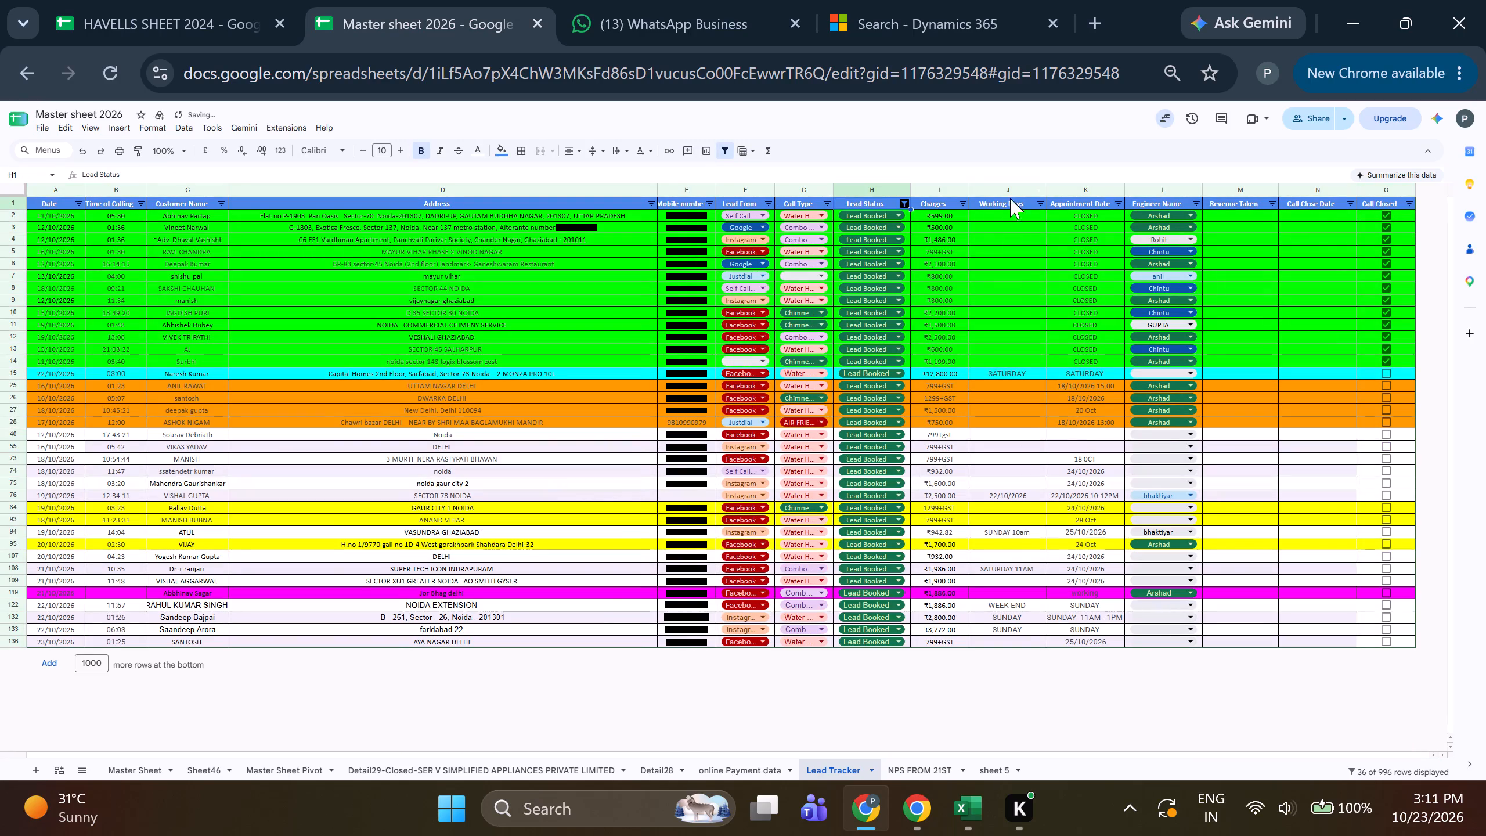
Exclude CLOSED from the Appointment Date filter of the booked leads.
click(1120, 200)
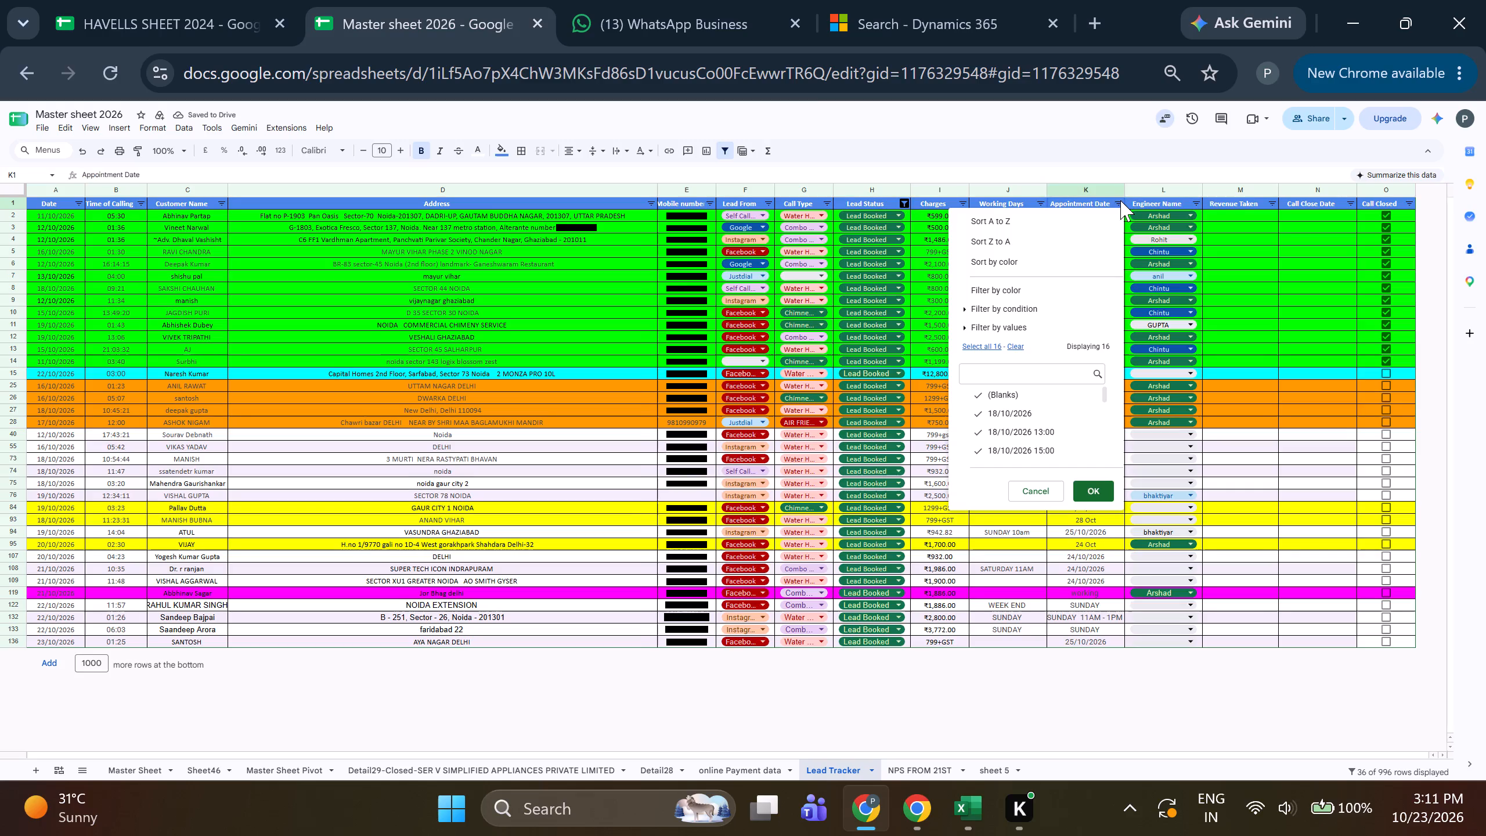
scroll(1024, 423, down, 2)
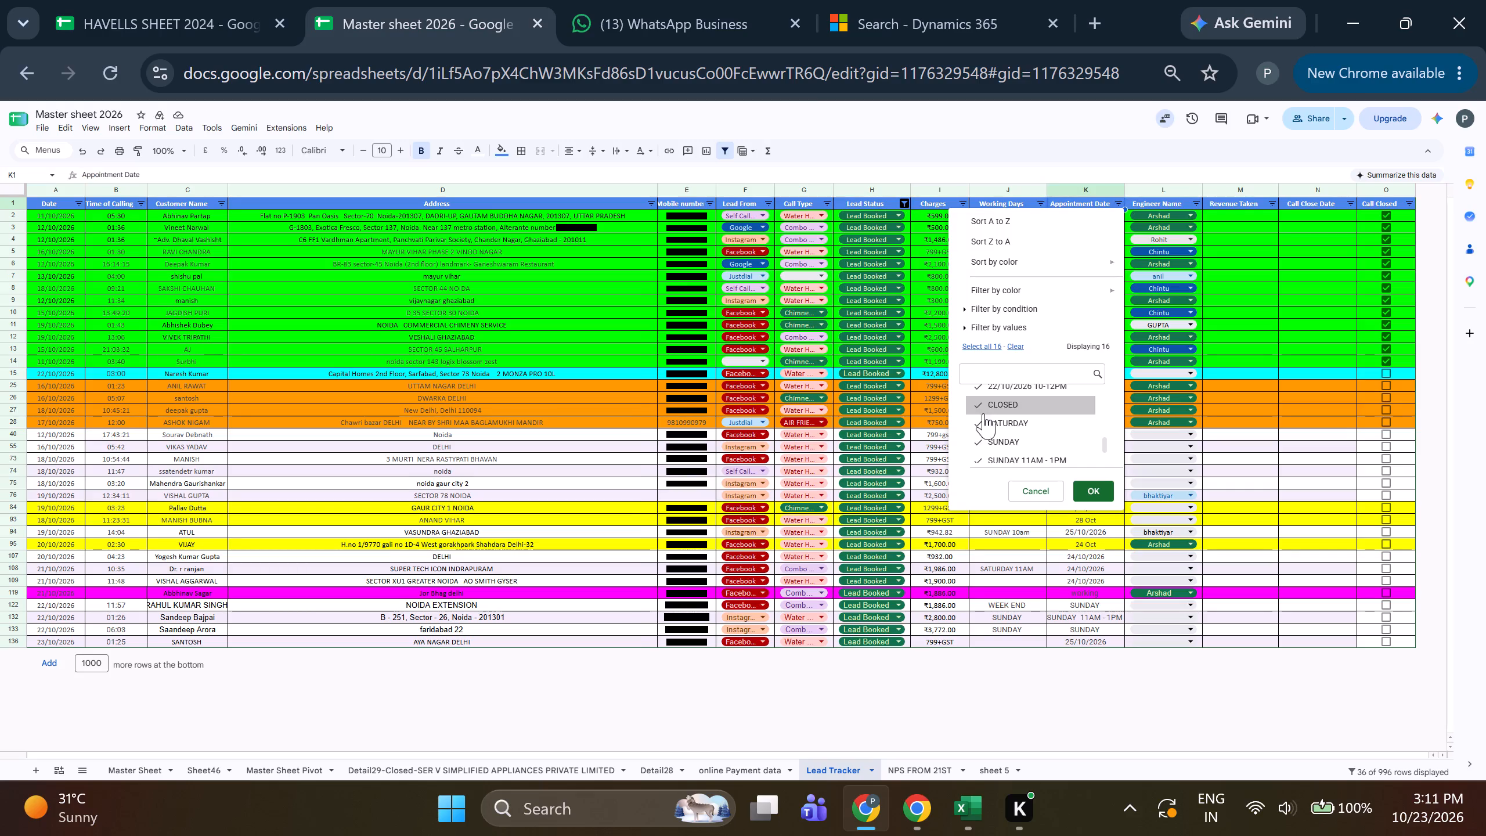
click(983, 407)
click(1092, 493)
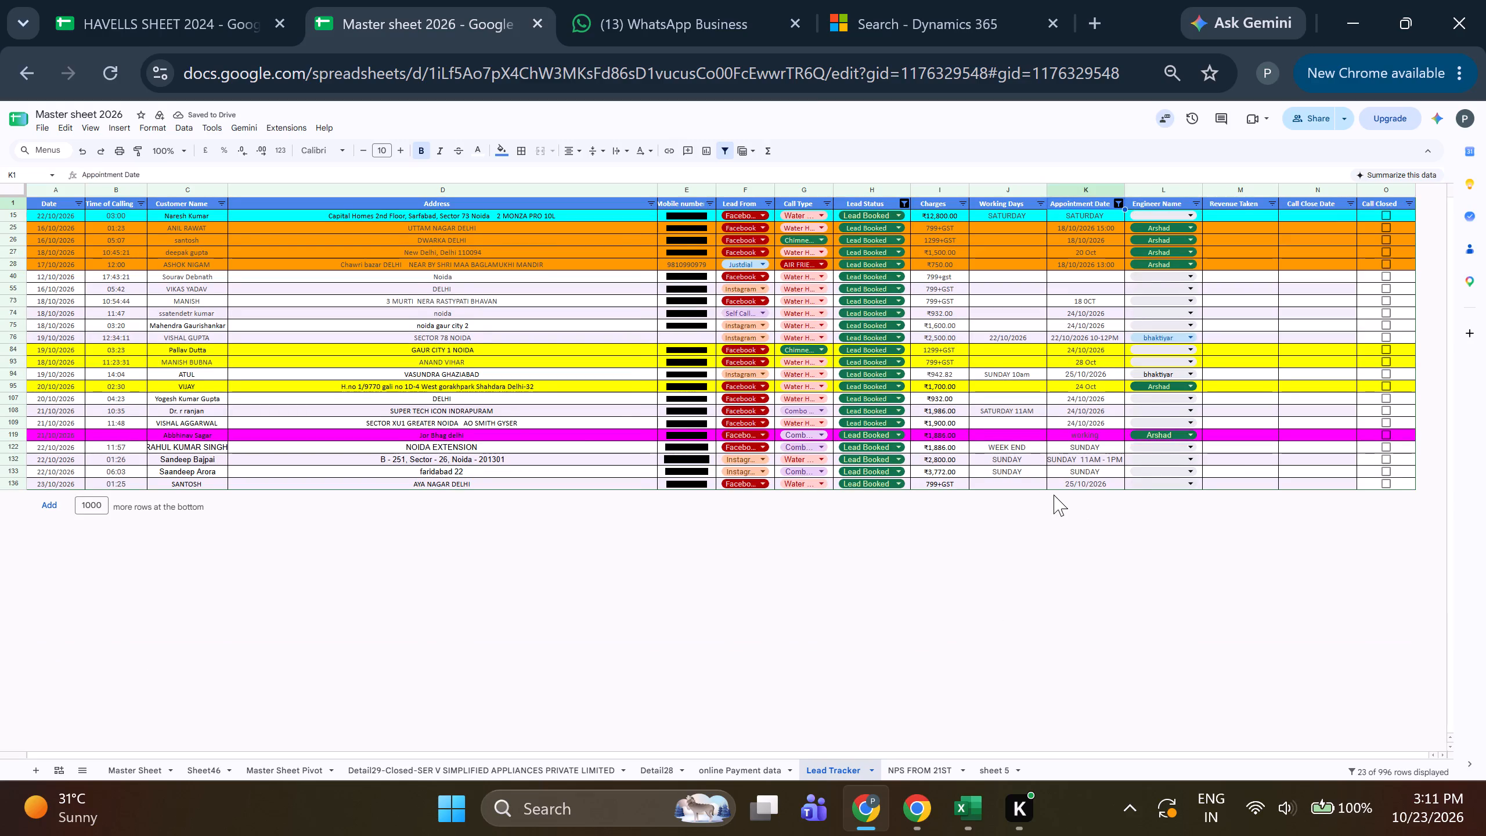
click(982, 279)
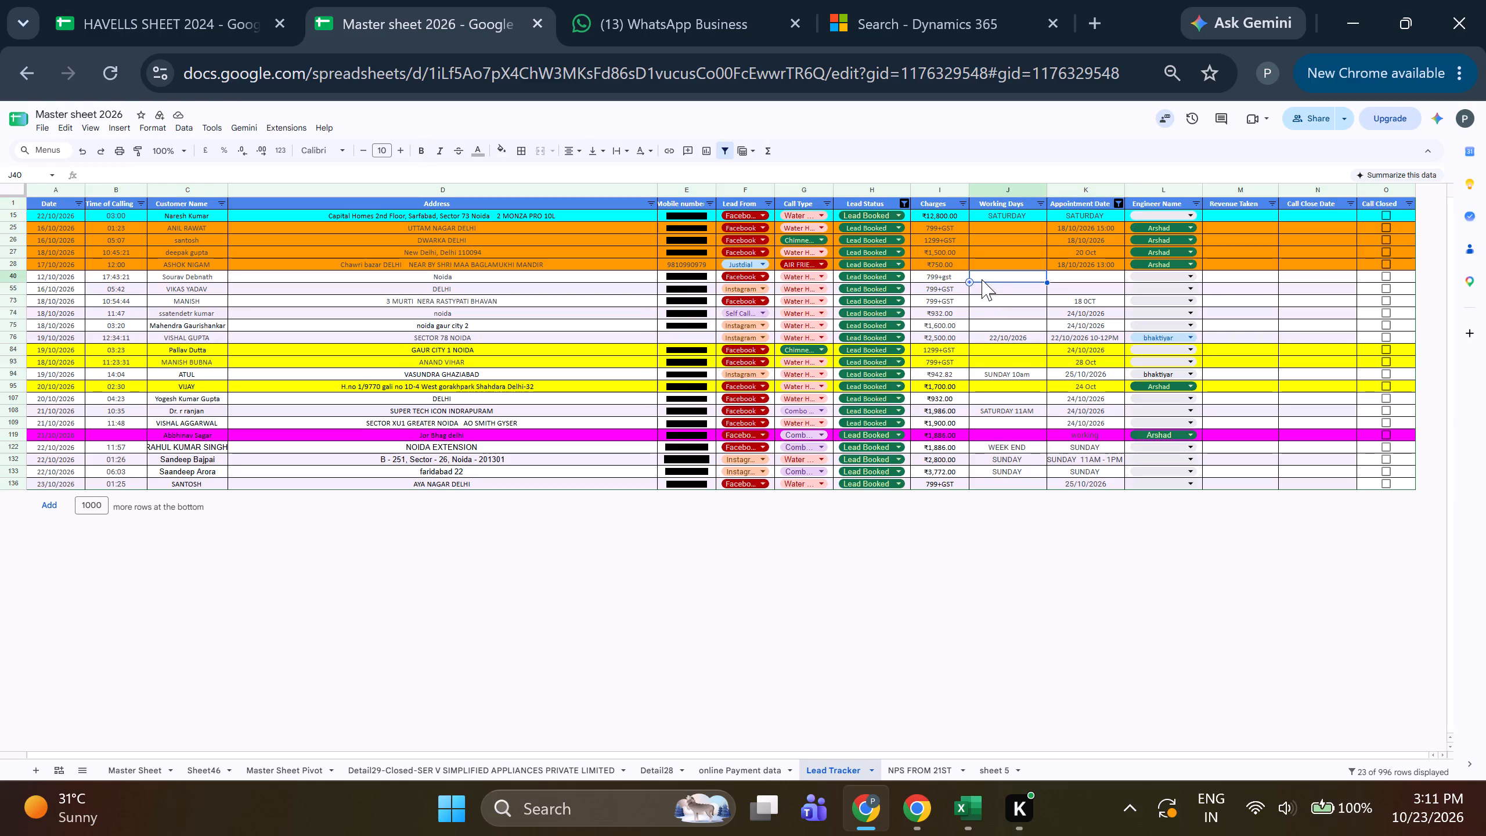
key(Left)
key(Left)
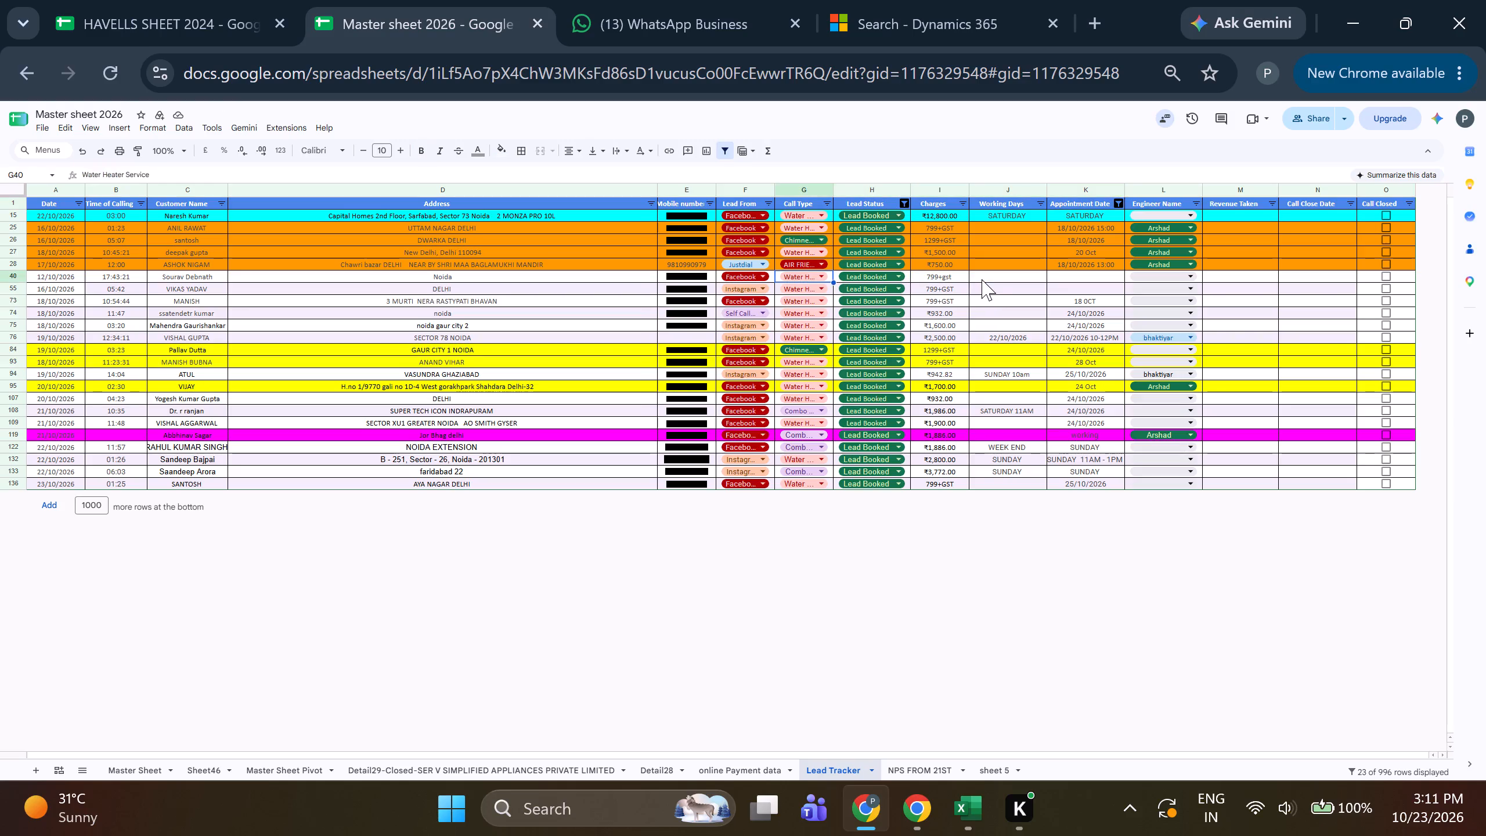
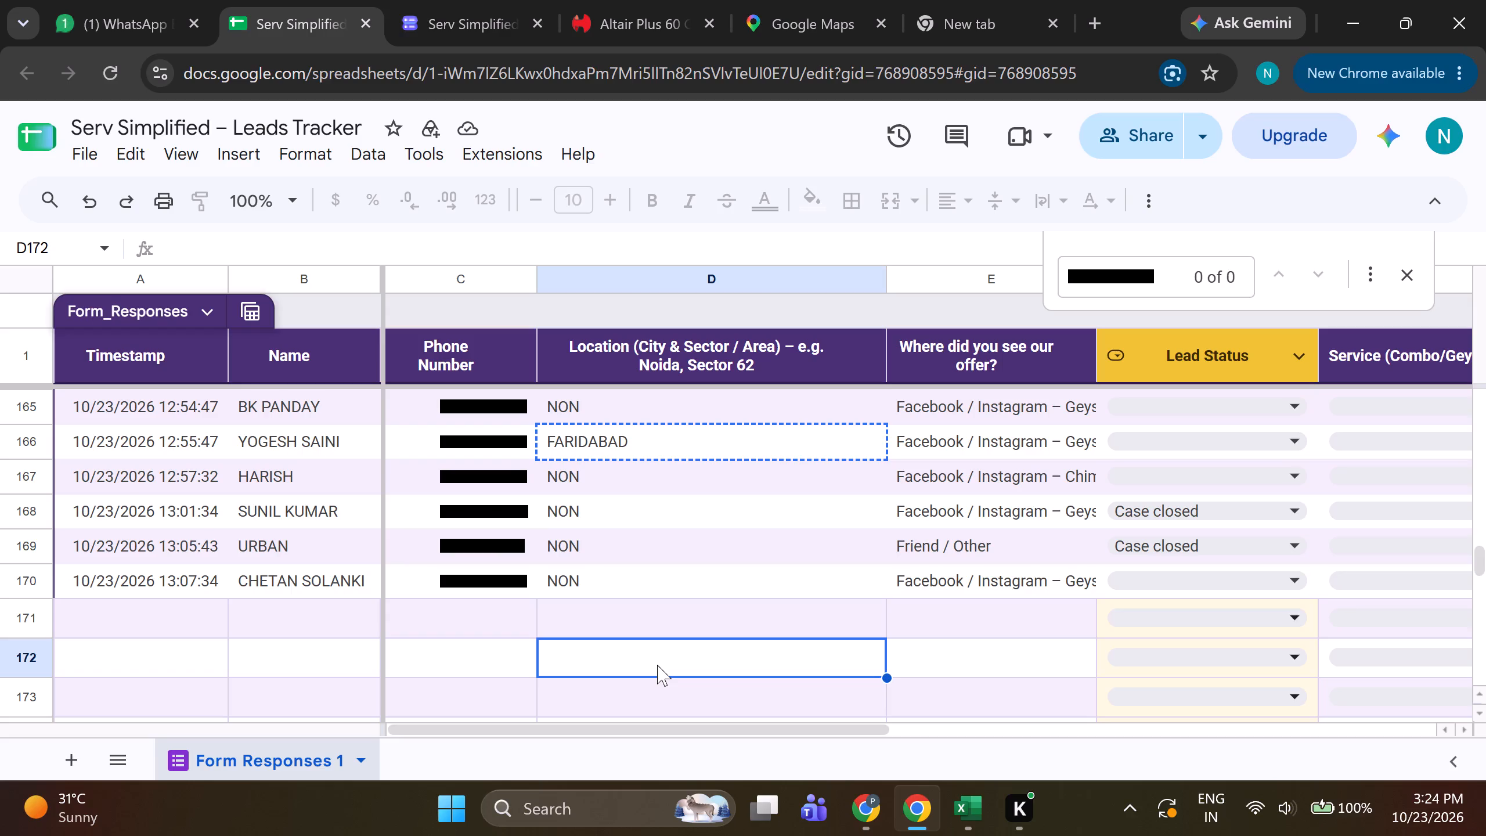
Switch to Master sheet 2026 and copy the mobile number of the booked lead in row 109 of the Lead Tracker.
click(843, 803)
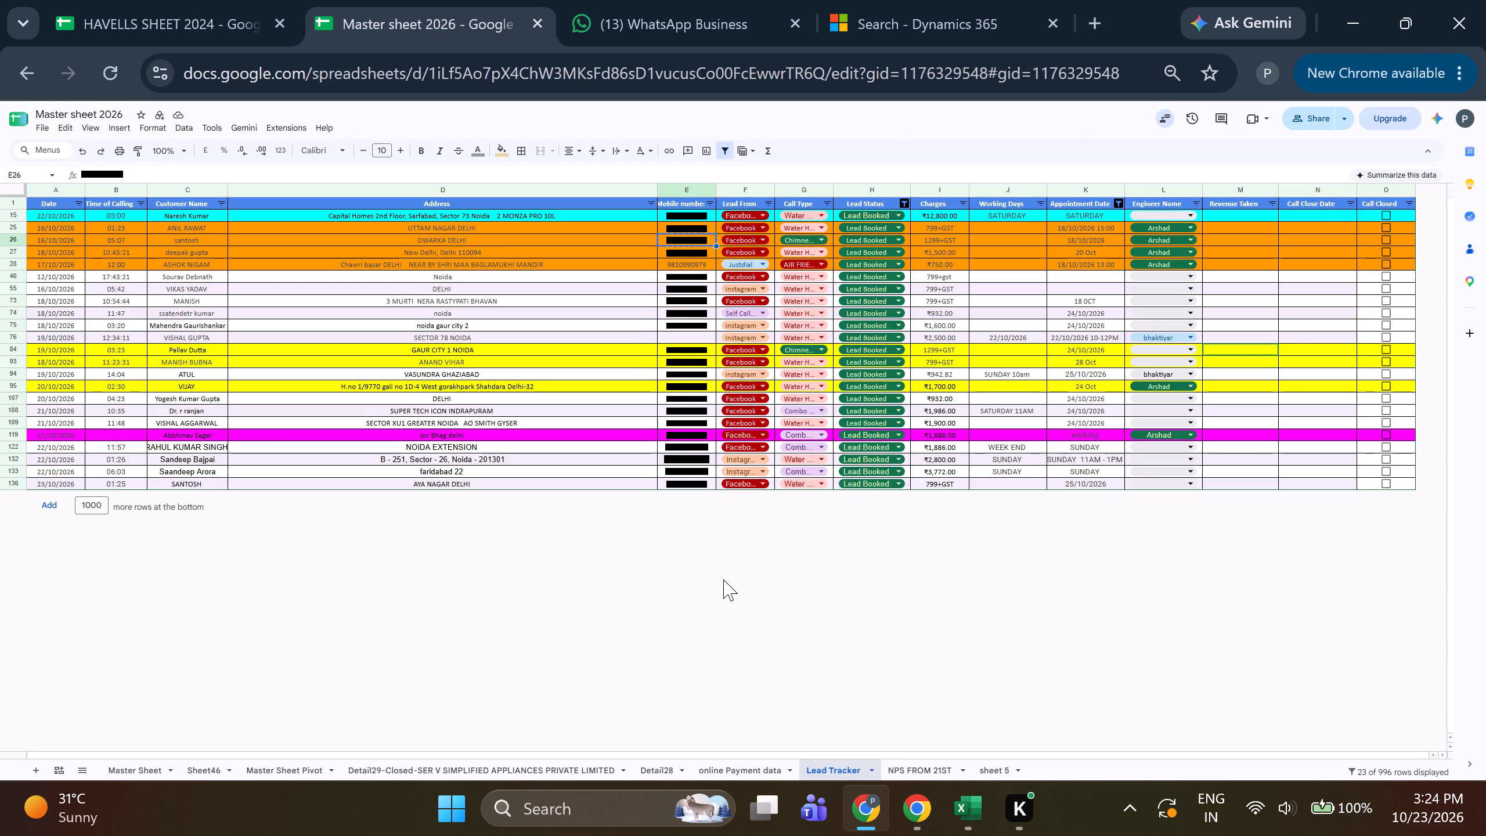
click(655, 413)
click(692, 421)
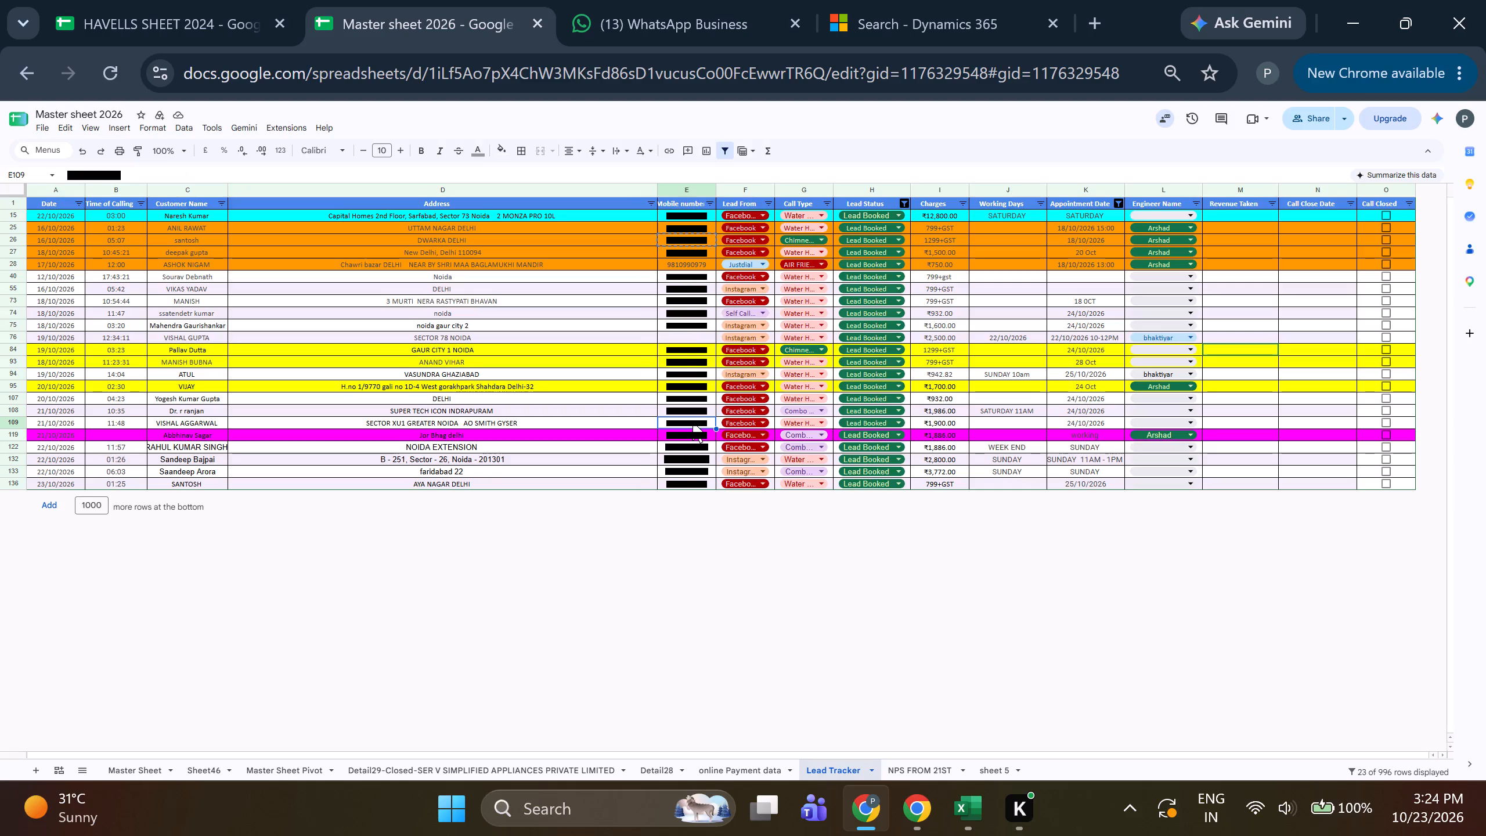
key(ctrl+c)
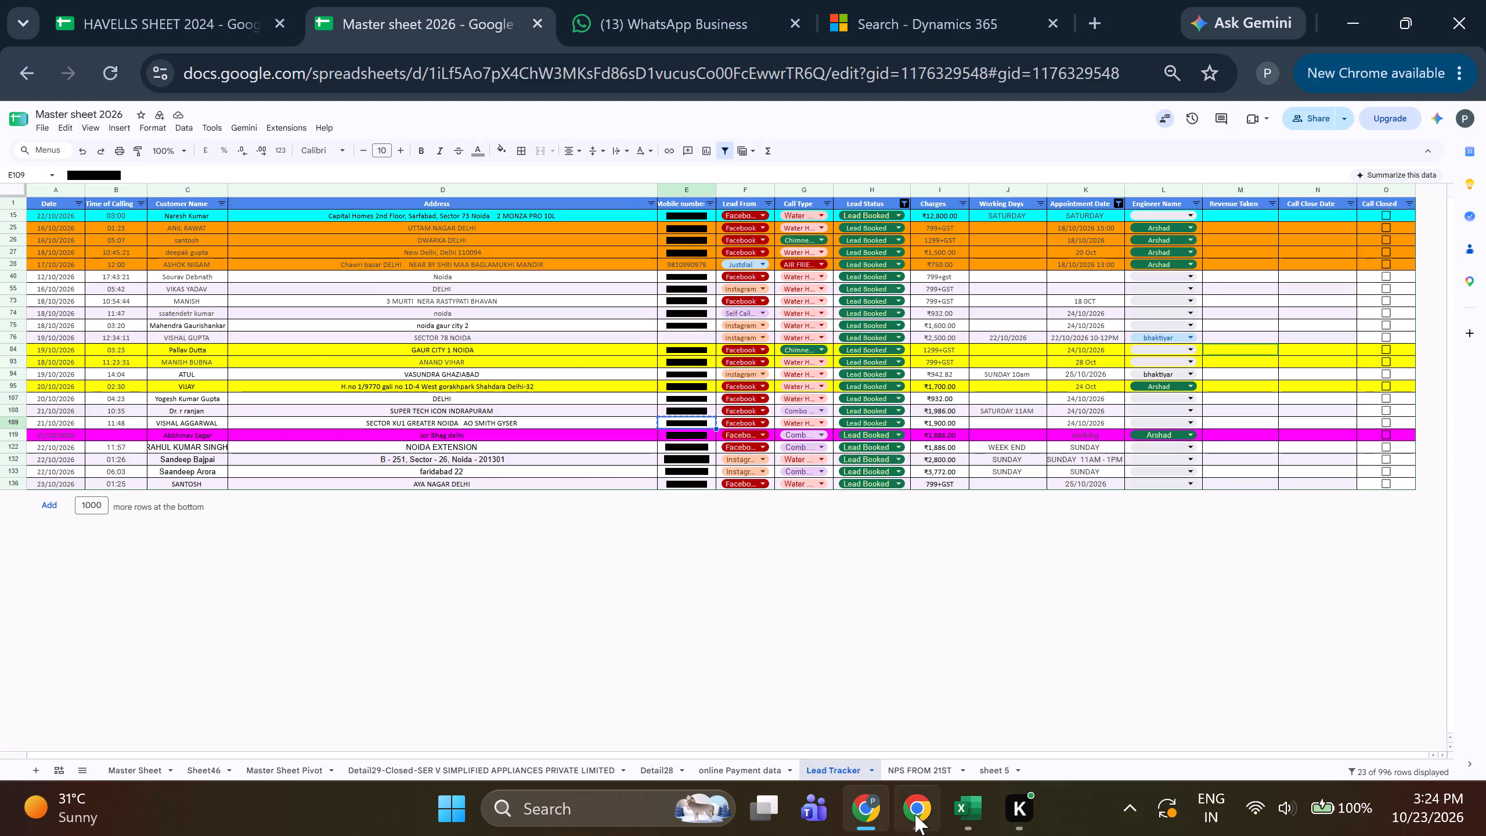
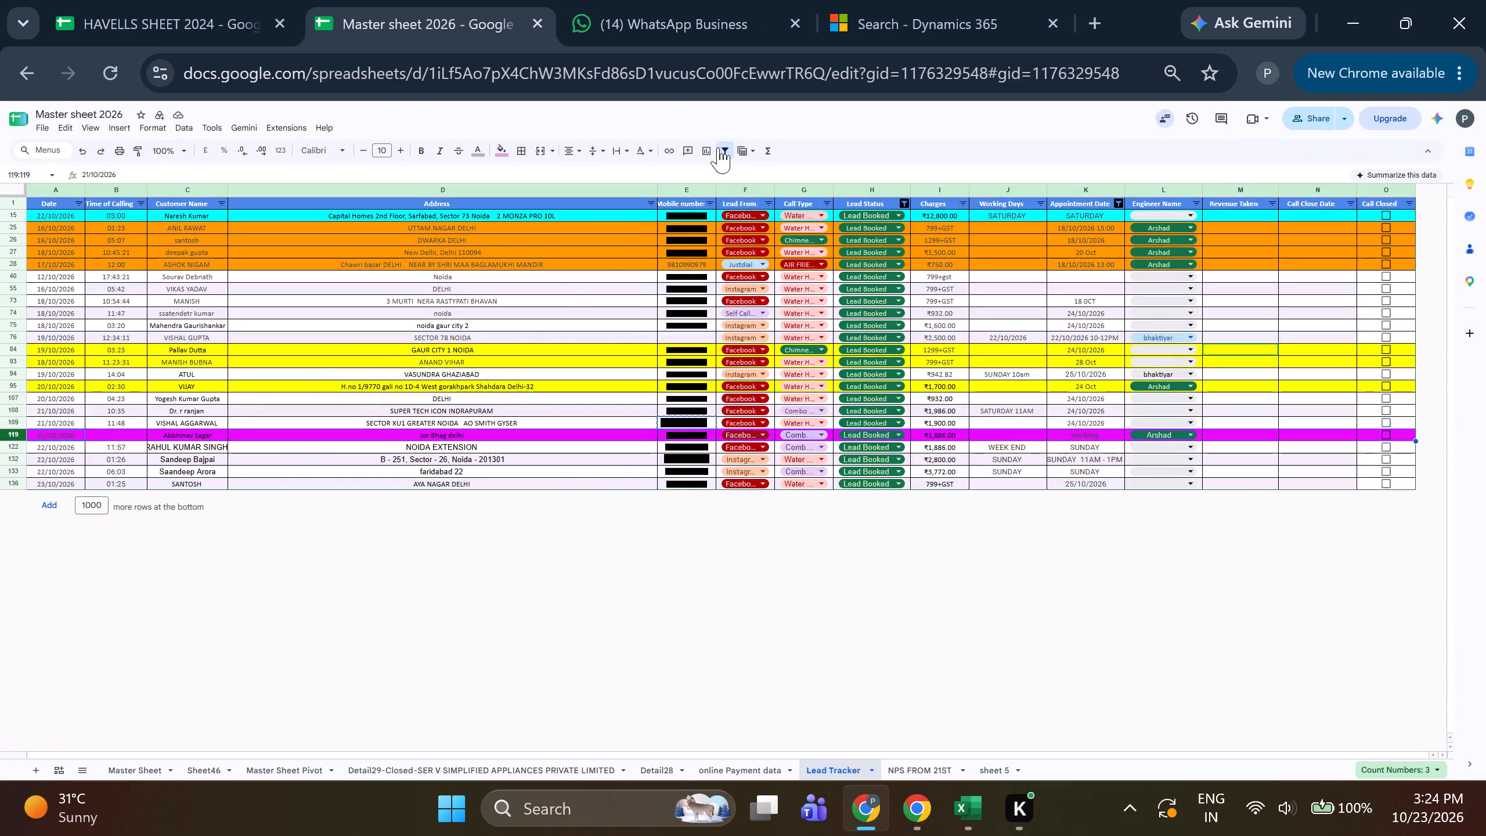
Open the fill colour choices for the selected booked lead in row 119 of the Lead Tracker.
click(499, 156)
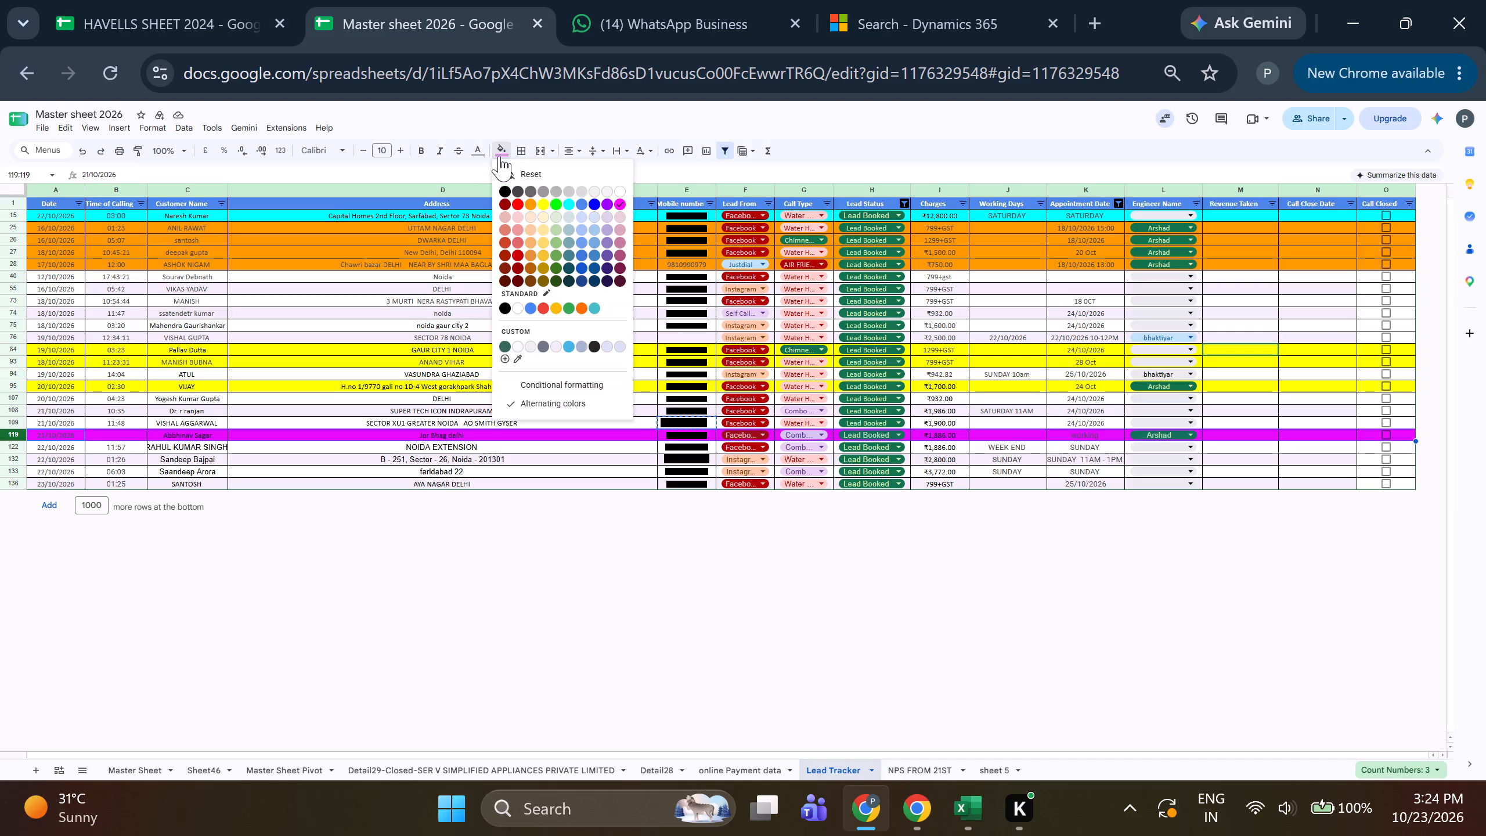
Fill the selected booked lead row 119 of the Lead Tracker with bright green.
click(553, 206)
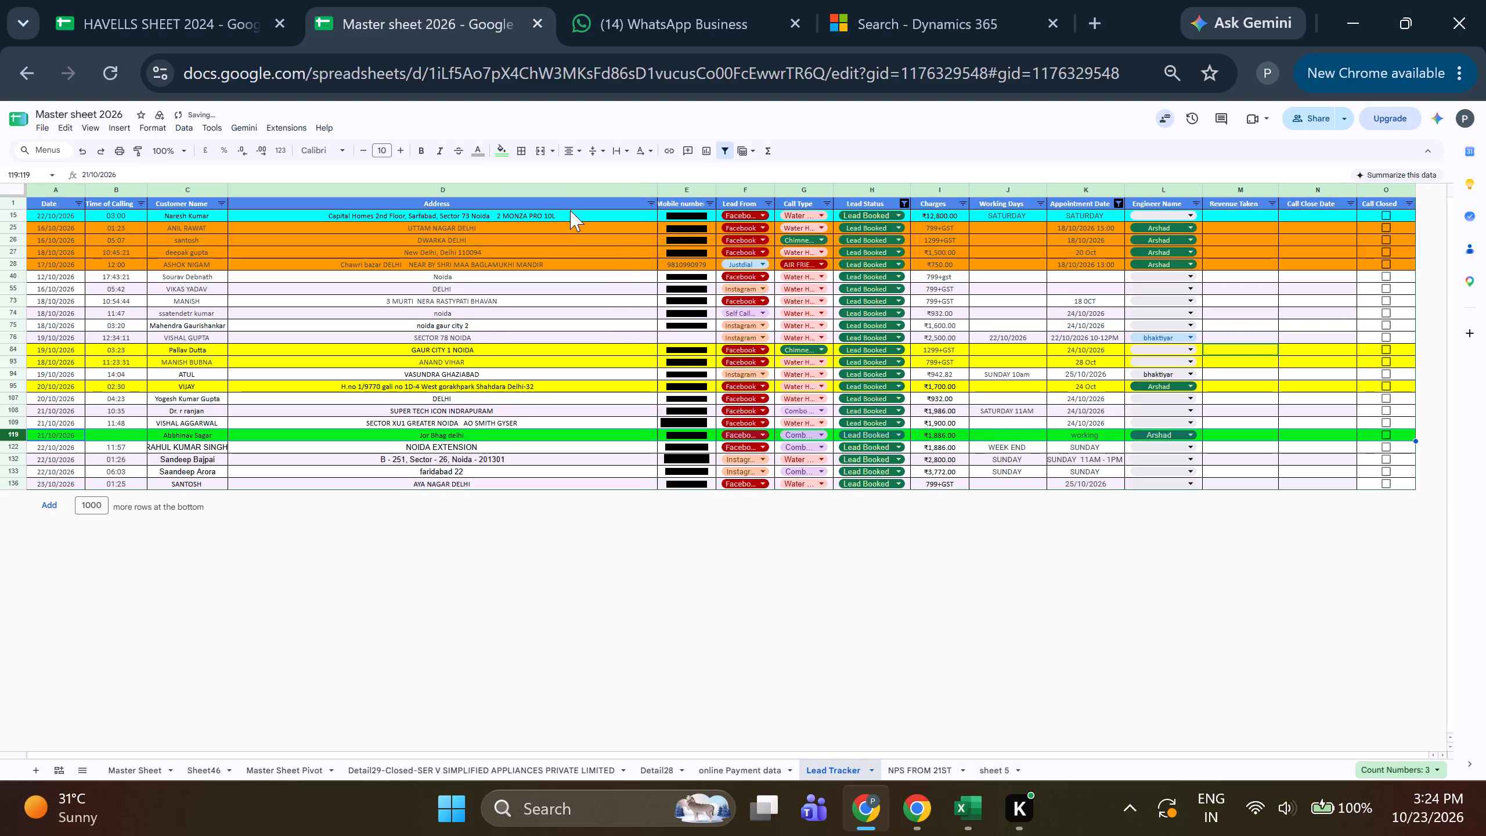
Replace the Appointment Date of the booked lead in row 119 with CLOSED in capital letters.
double_click(1098, 441)
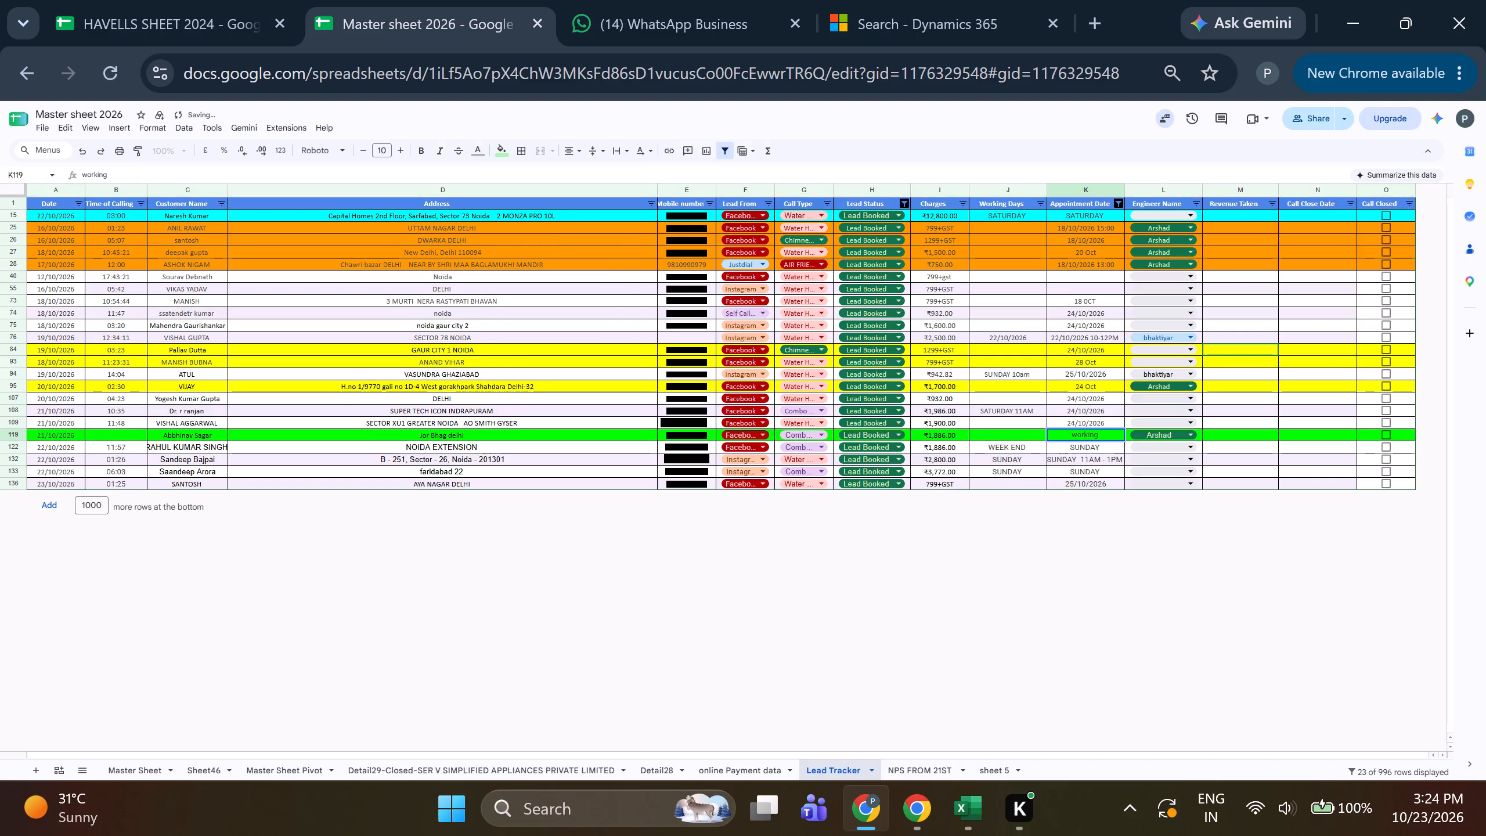
triple_click(1109, 435)
key(BackSpace)
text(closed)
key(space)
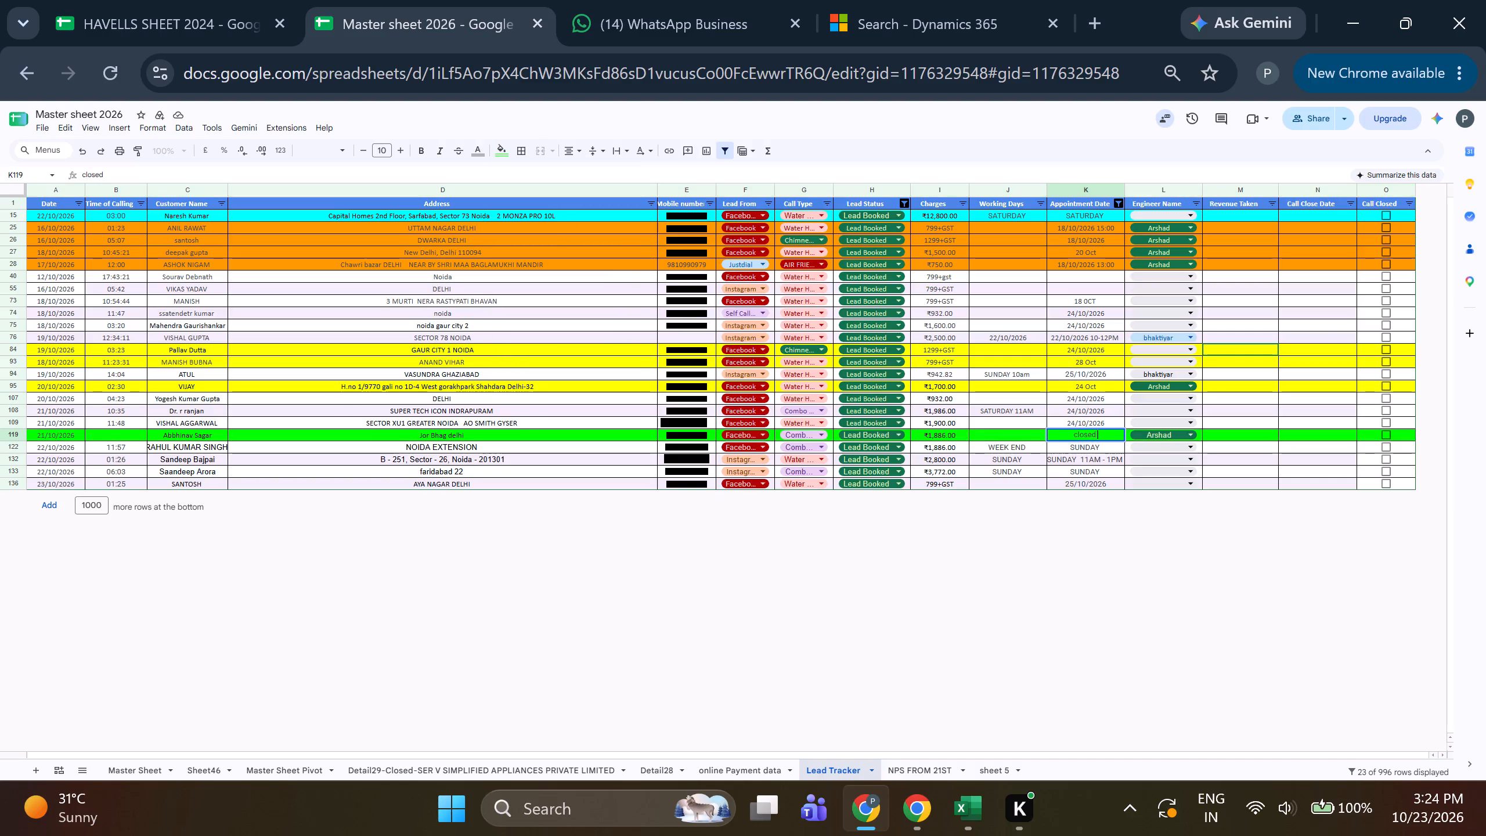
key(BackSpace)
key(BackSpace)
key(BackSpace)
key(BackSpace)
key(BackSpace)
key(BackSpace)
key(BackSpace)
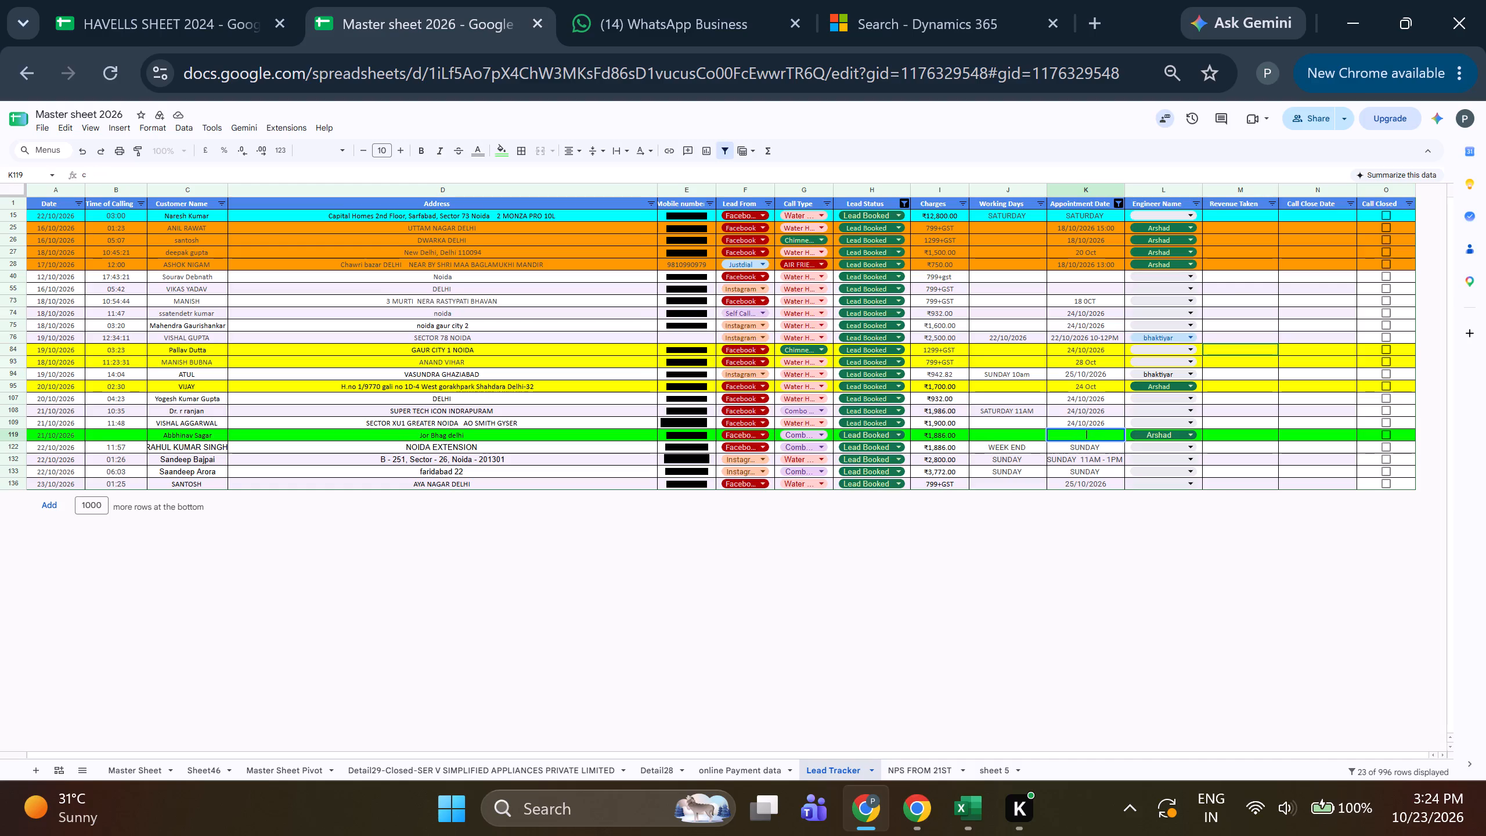